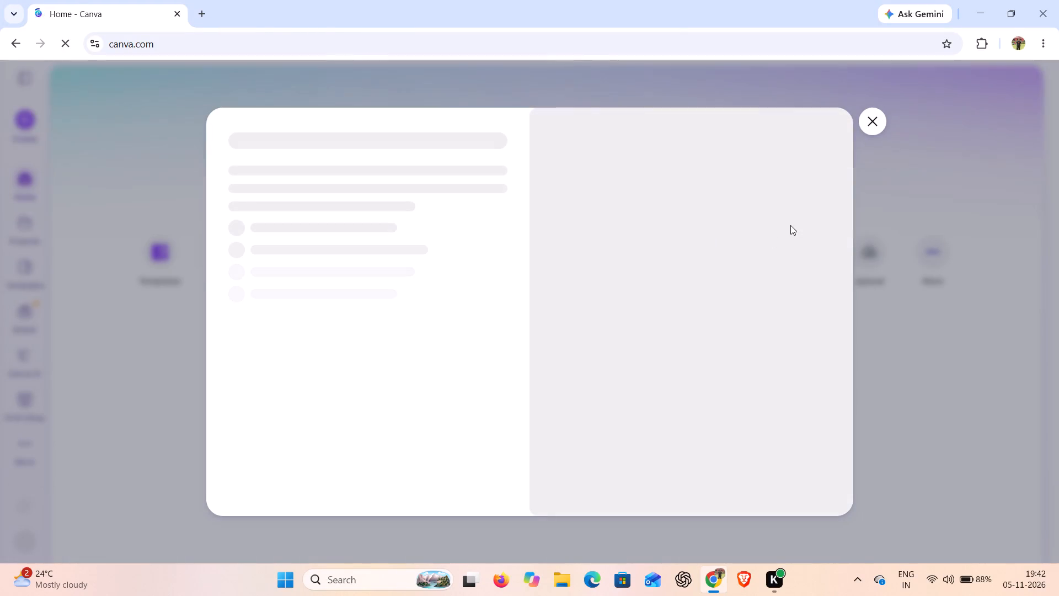
# Dismiss the pop-up and open the MD Stories Assembly 2026 design from the recent designs.
pyautogui.click(871, 114)
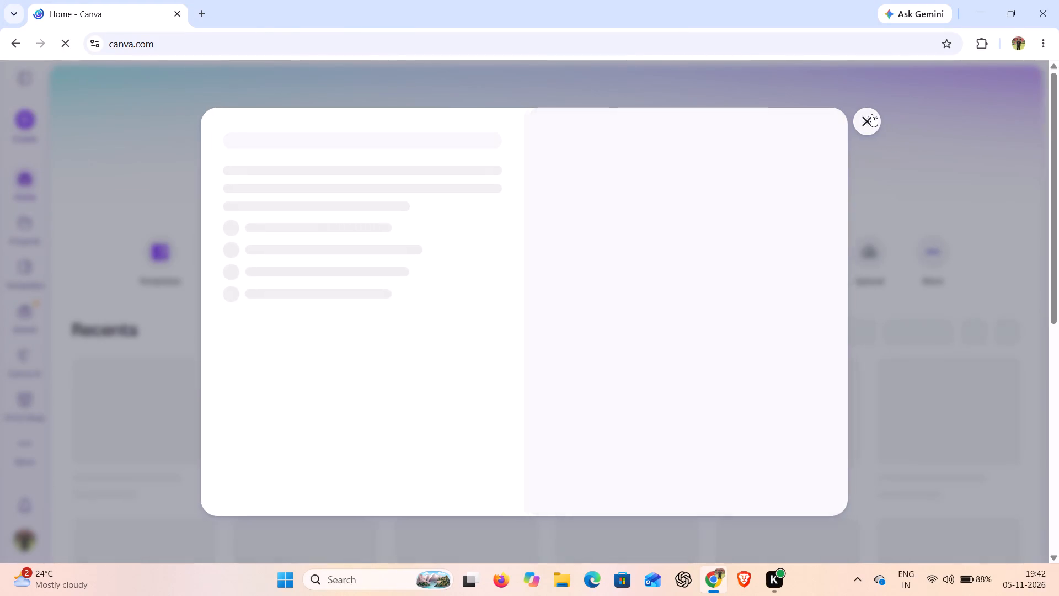
pyautogui.scroll(-1, 497, 311)
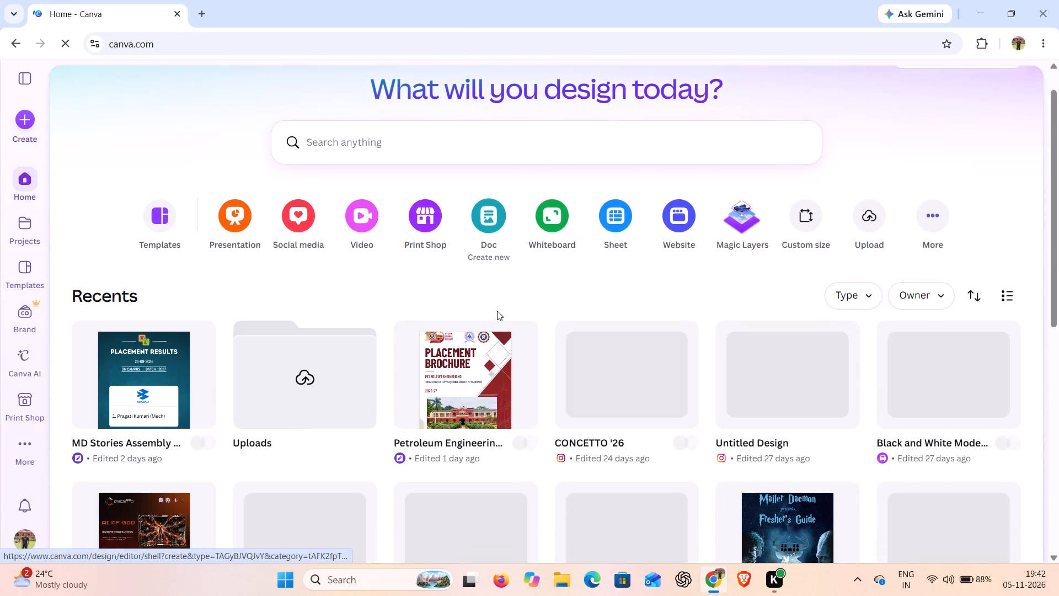
pyautogui.scroll(-1, 497, 311)
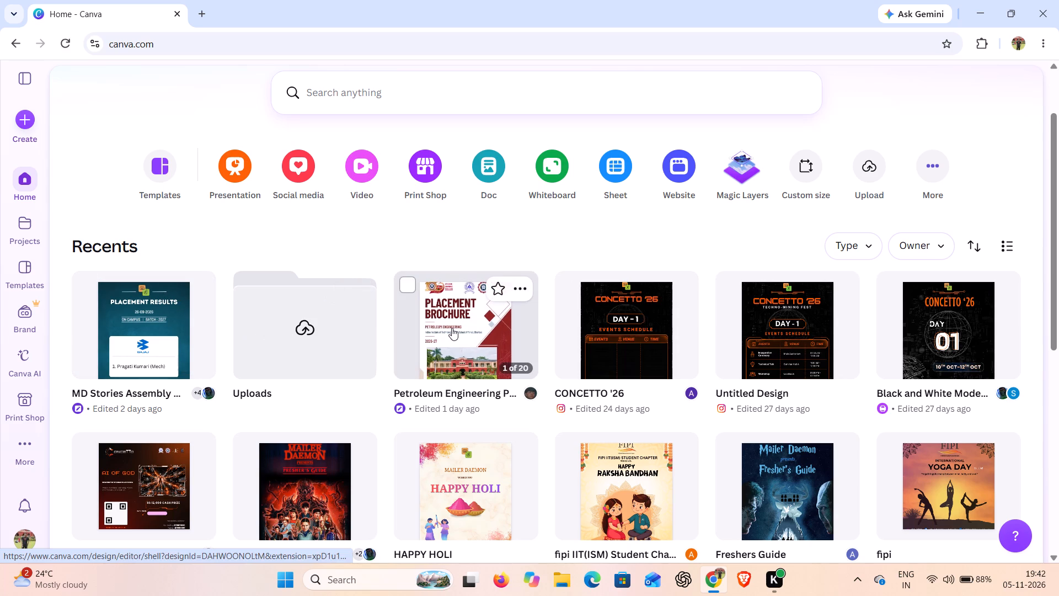
pyautogui.click(137, 356)
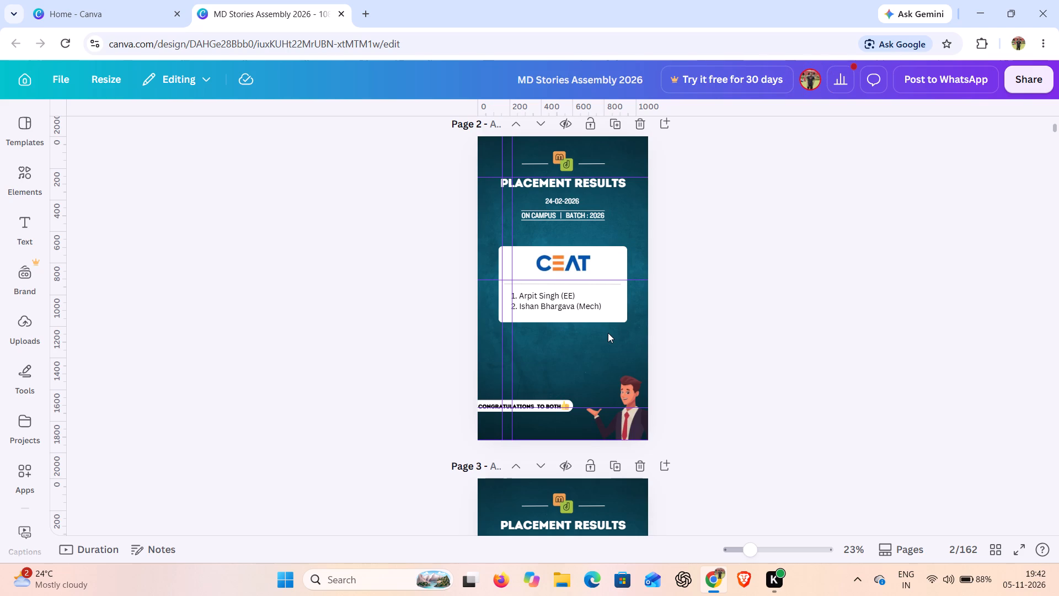
# Duplicate page 7, the SMS Limited placement results page dated 25-05-2026.
pyautogui.scroll(-4, 608, 333)
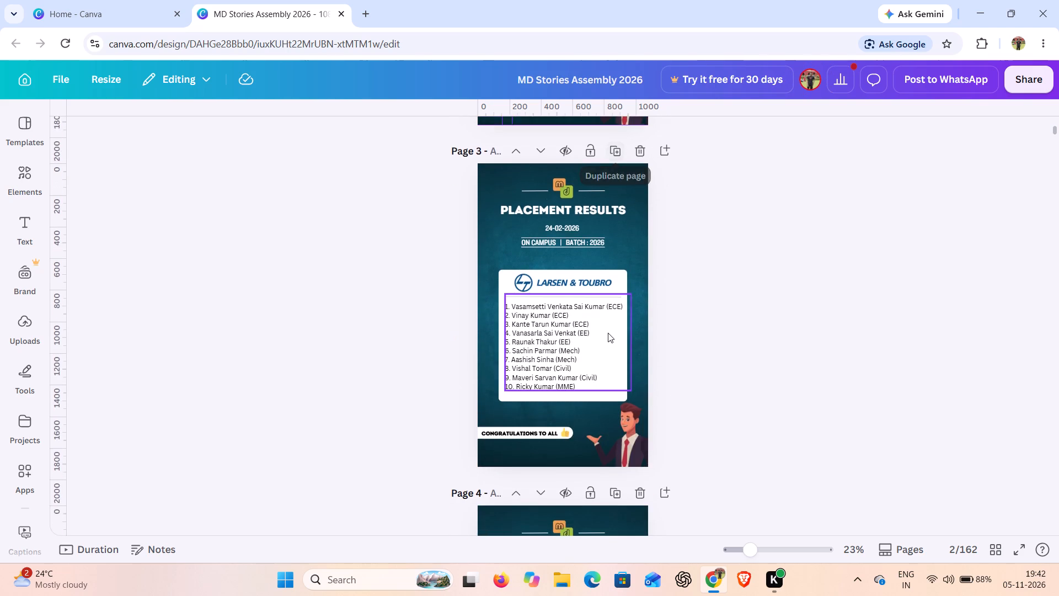
pyautogui.scroll(-1, 608, 333)
pyautogui.hscroll(1, 608, 333)
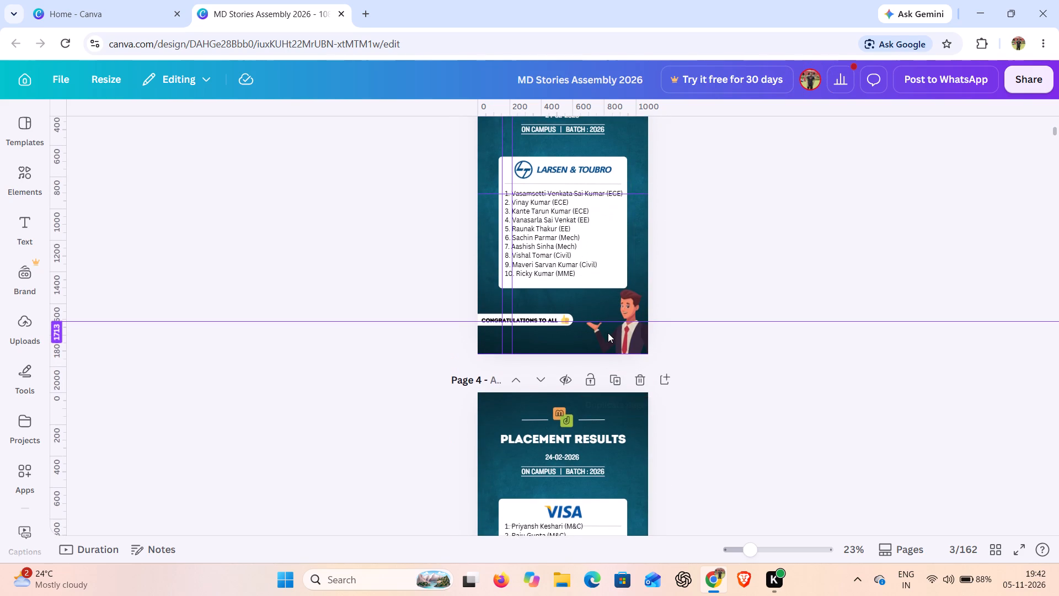
pyautogui.hscroll(4, 608, 333)
pyautogui.scroll(-4, 608, 333)
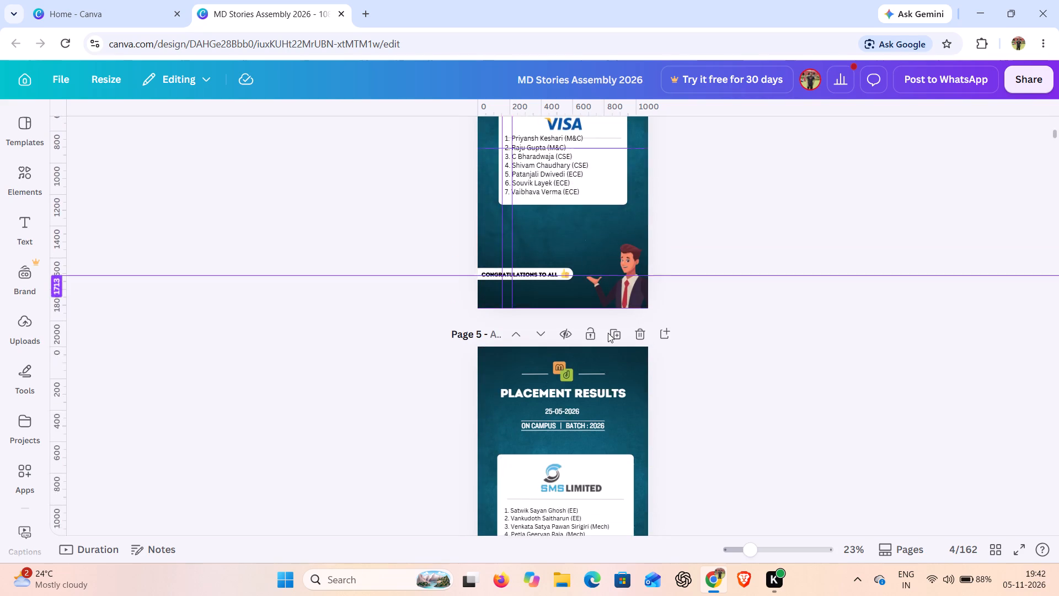
pyautogui.scroll(-2, 608, 333)
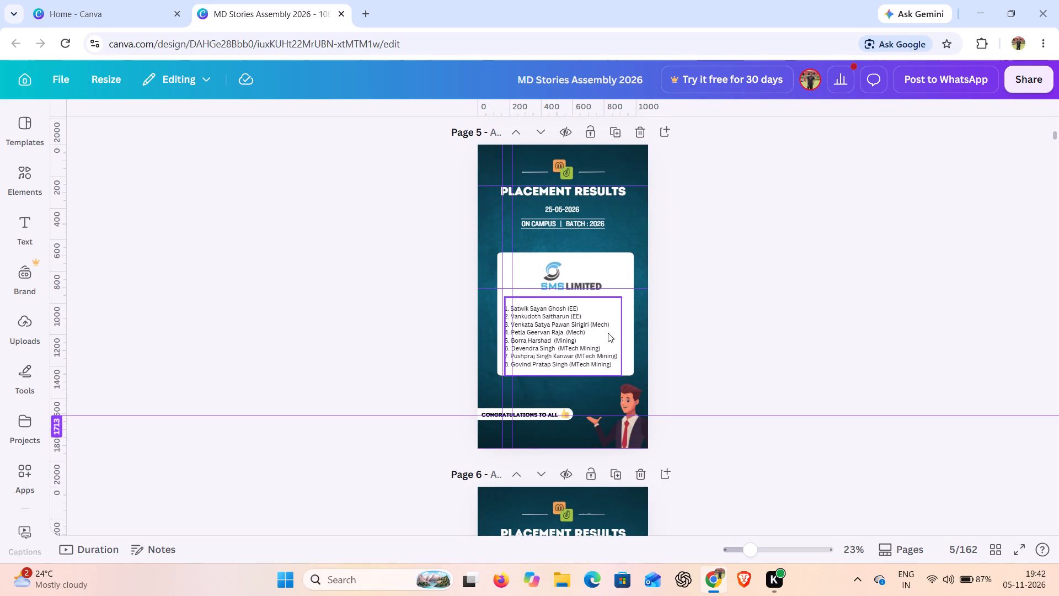
pyautogui.scroll(-7, 608, 333)
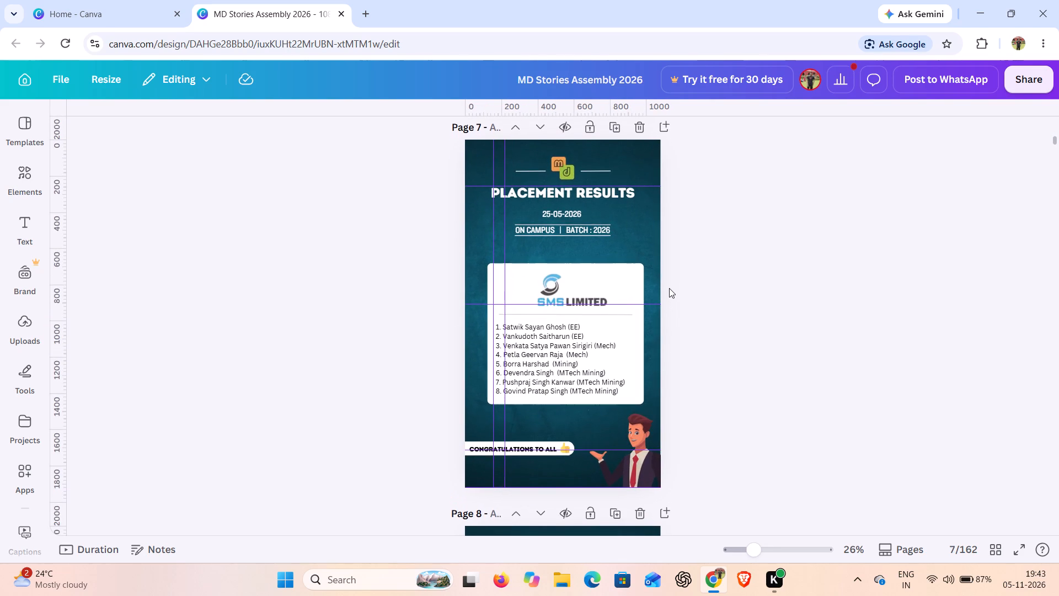
pyautogui.click(611, 125)
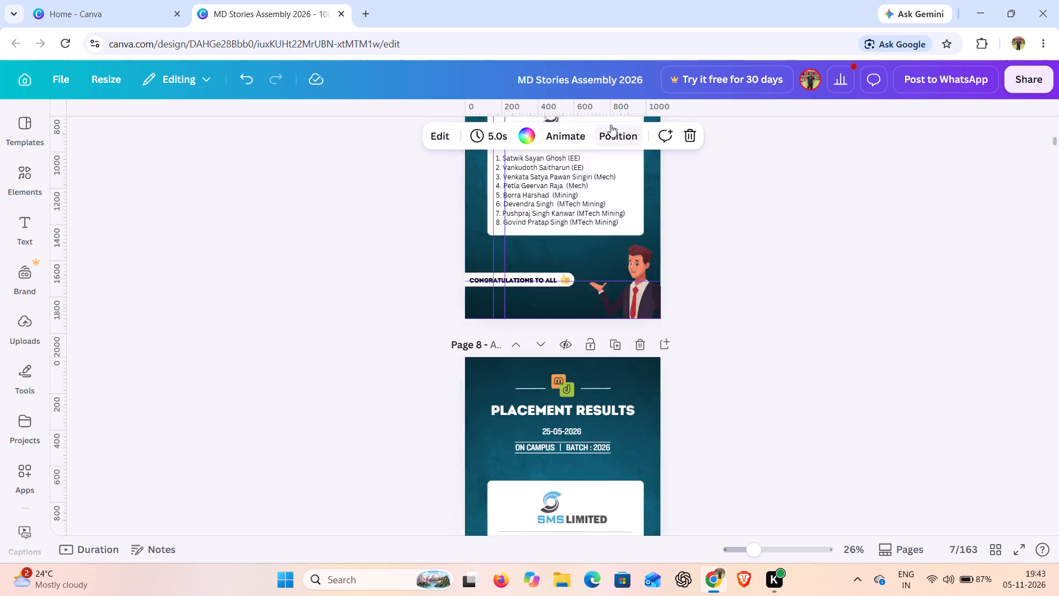
pyautogui.scroll(3, 719, 265)
pyautogui.hscroll(1, 719, 265)
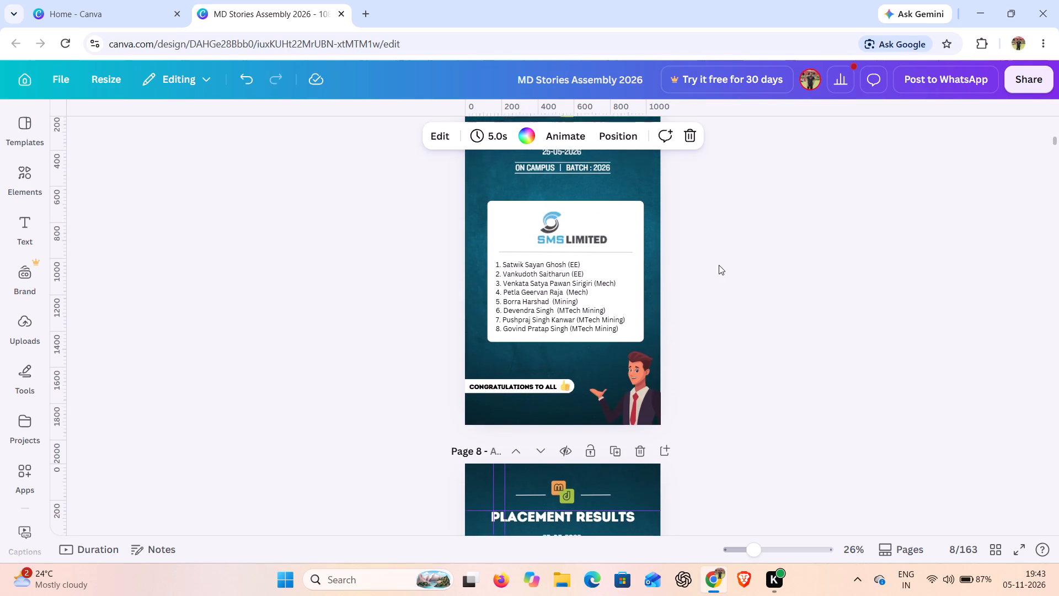
pyautogui.hscroll(1, 719, 265)
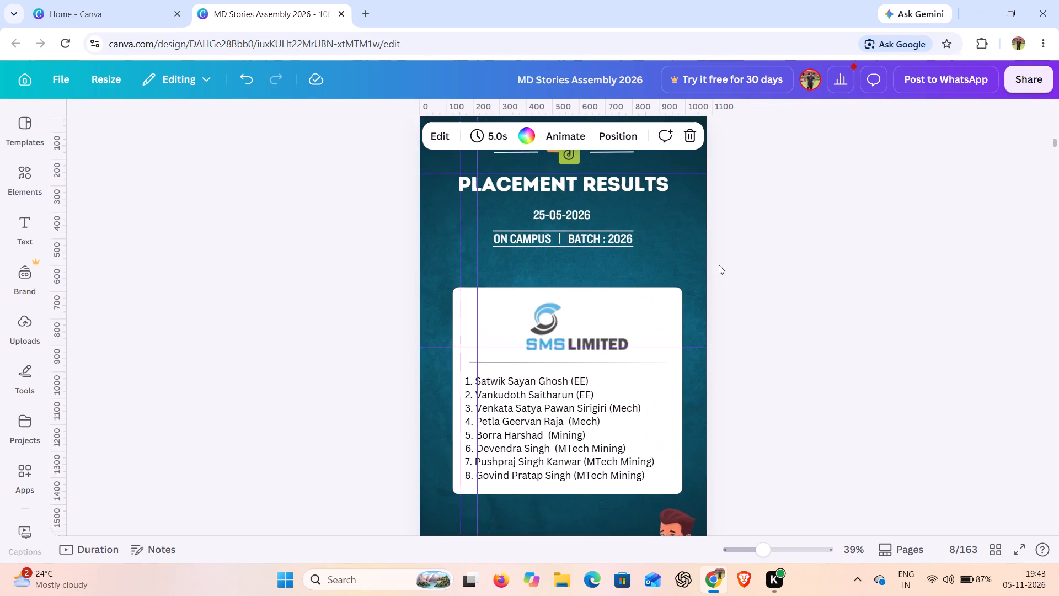
pyautogui.hscroll(1, 719, 265)
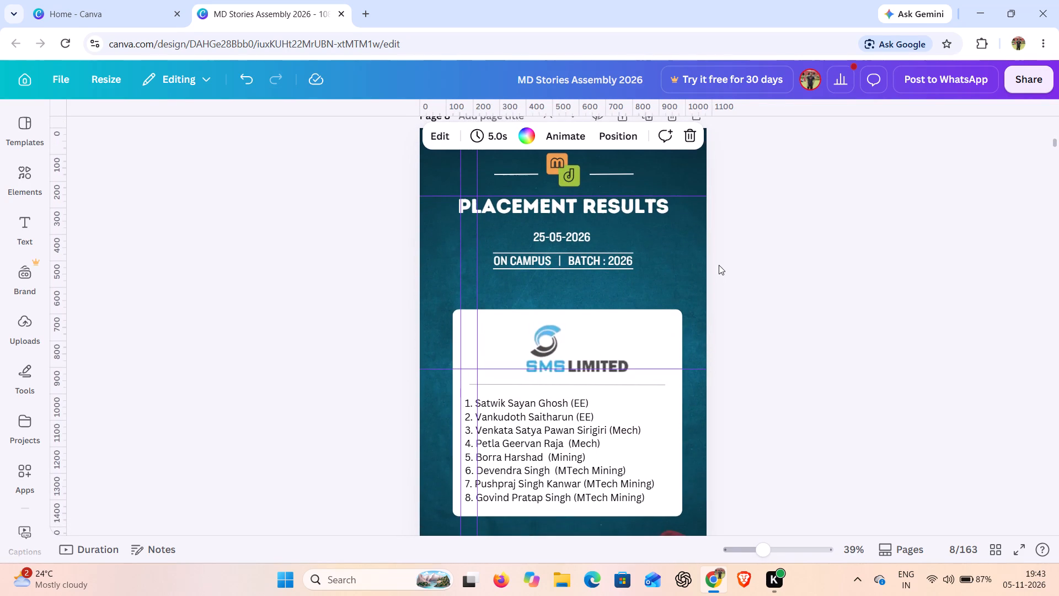
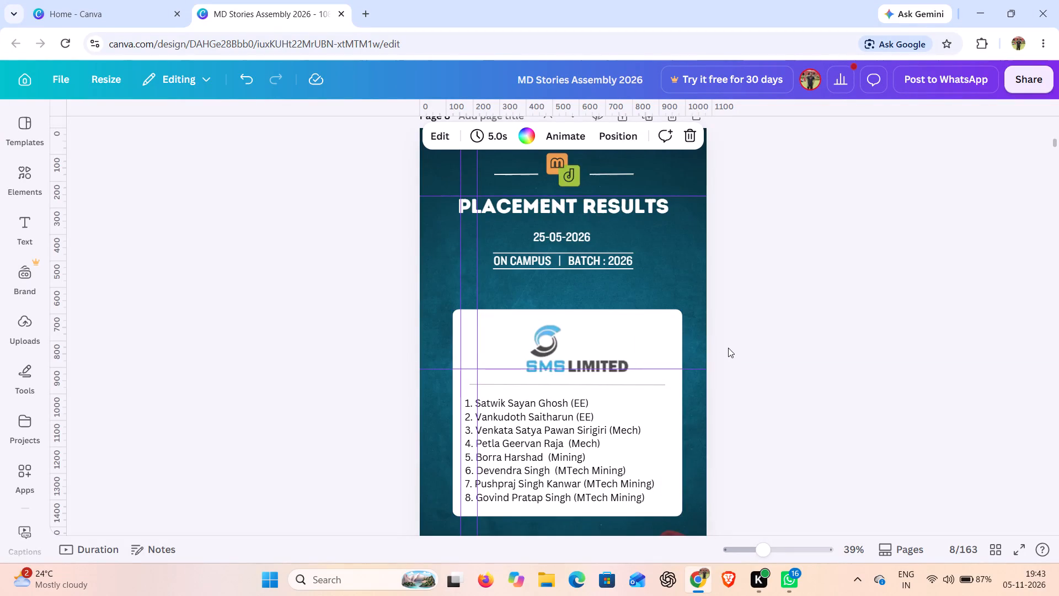
# Replace the SMS Limited student list on page 8 with the copied list of twelve CSE and ECE students.
pyautogui.scroll(-1, 728, 348)
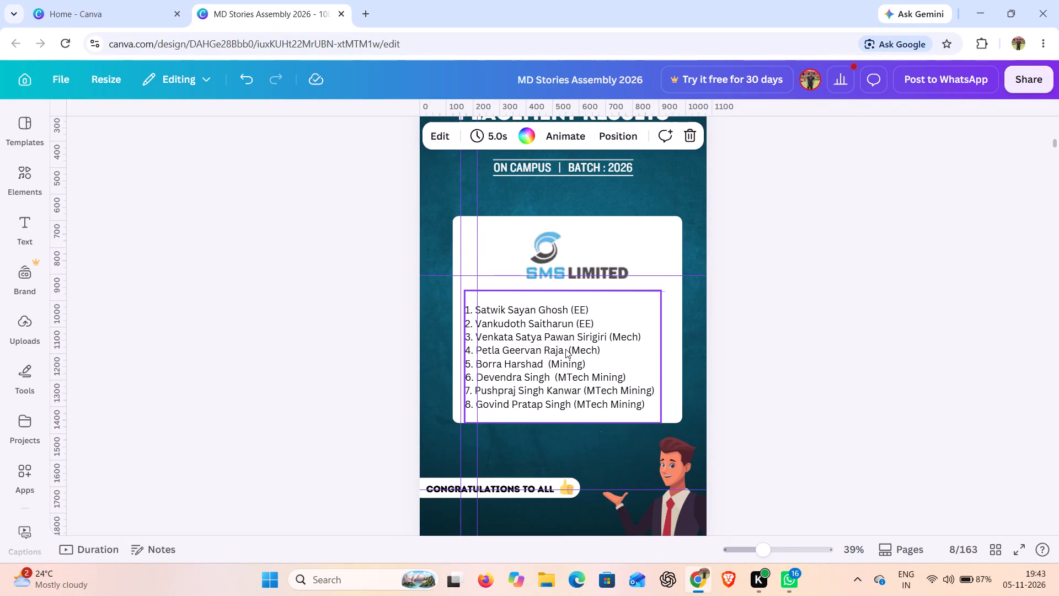
pyautogui.click(565, 349)
pyautogui.click(651, 408)
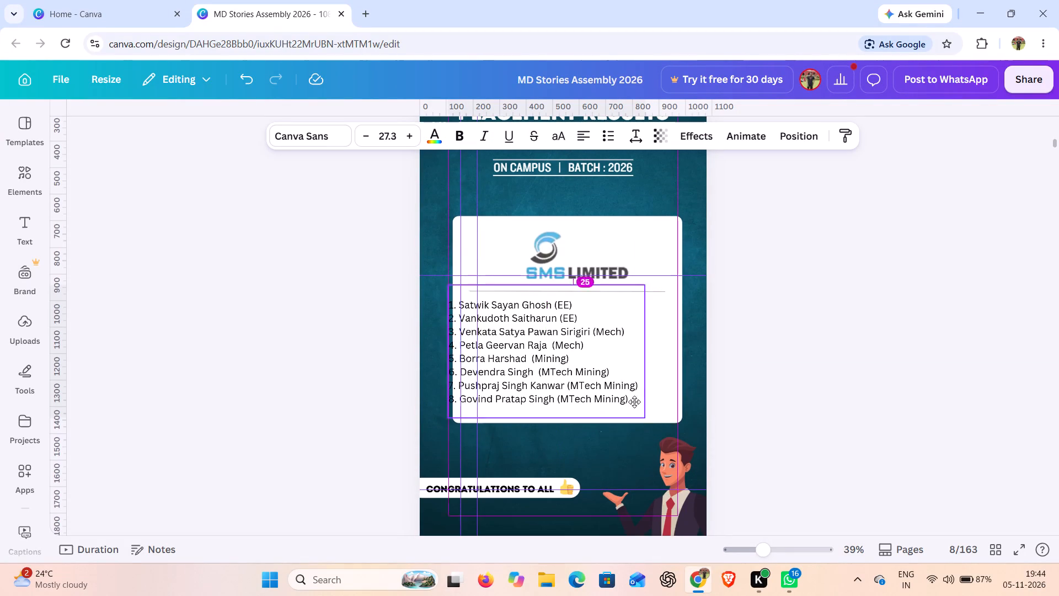
pyautogui.hotkey('ctrl', 'z')
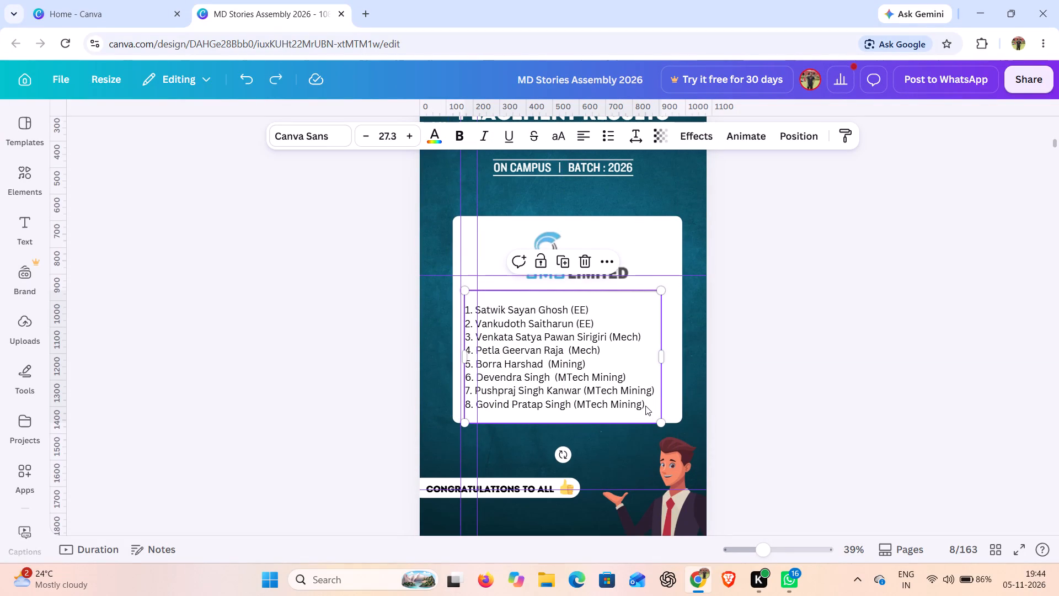
pyautogui.click(645, 406)
pyautogui.press('BackSpace')
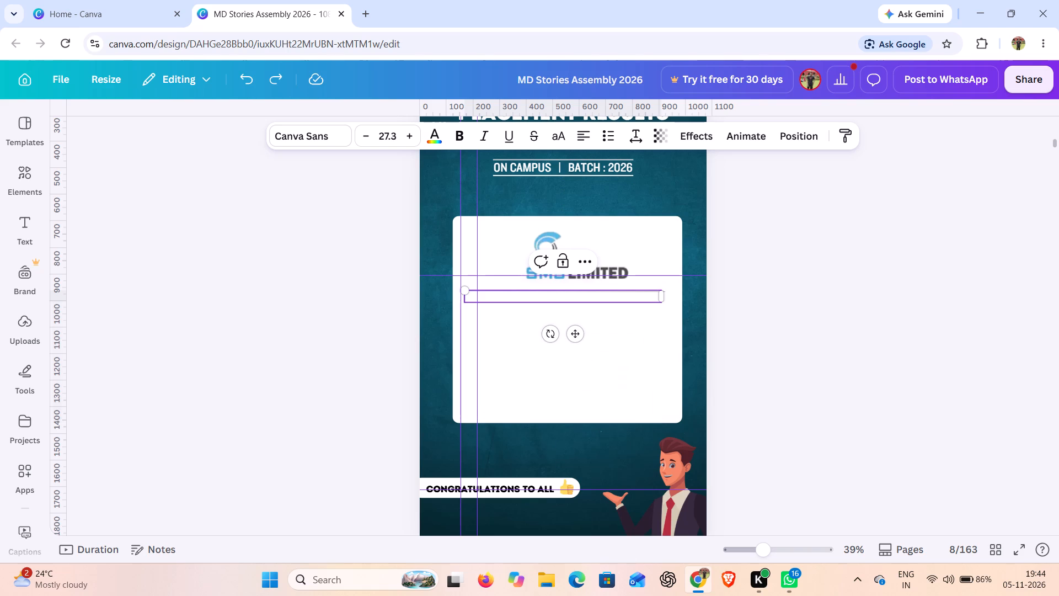
pyautogui.hotkey('ctrl', 'v')
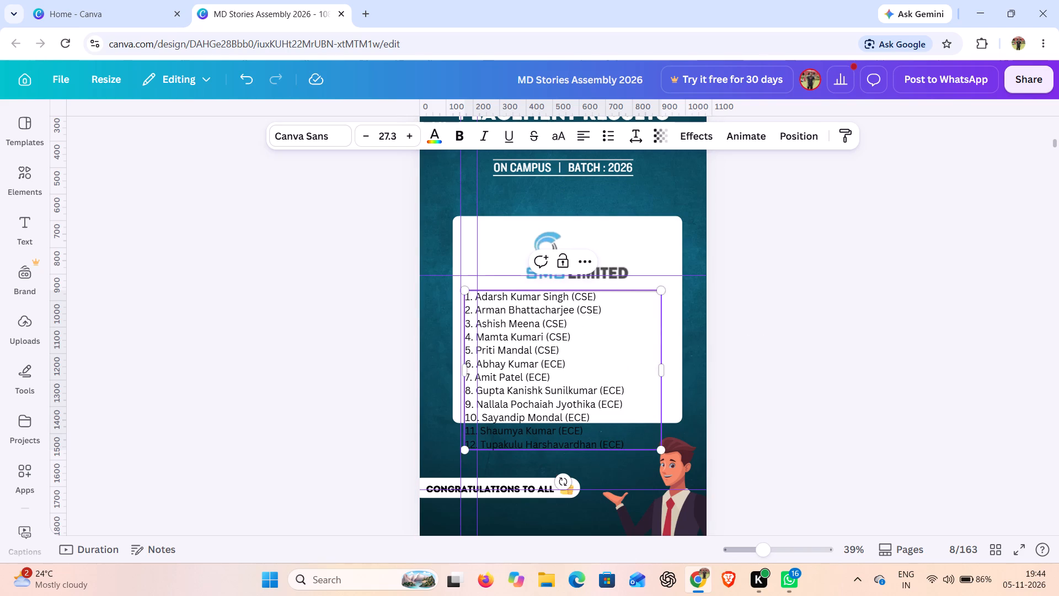
pyautogui.moveTo(632, 340); pyautogui.dragTo(632, 321)
pyautogui.click(784, 336)
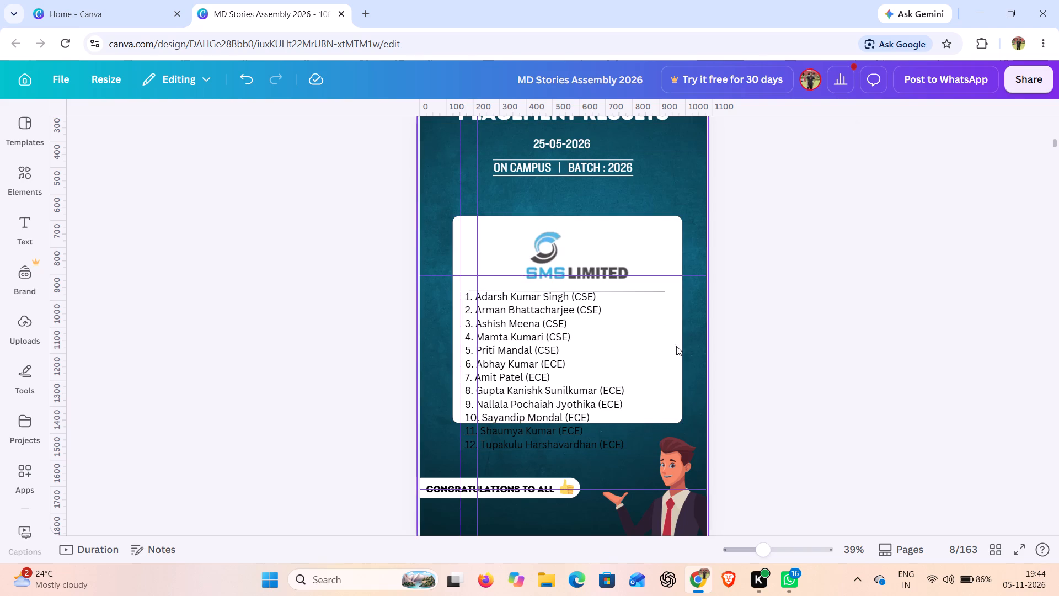
# Move the student list up out of the way and extend the white card's bottom edge to a height of about 880.
pyautogui.click(627, 347)
pyautogui.moveTo(627, 347); pyautogui.dragTo(632, 242)
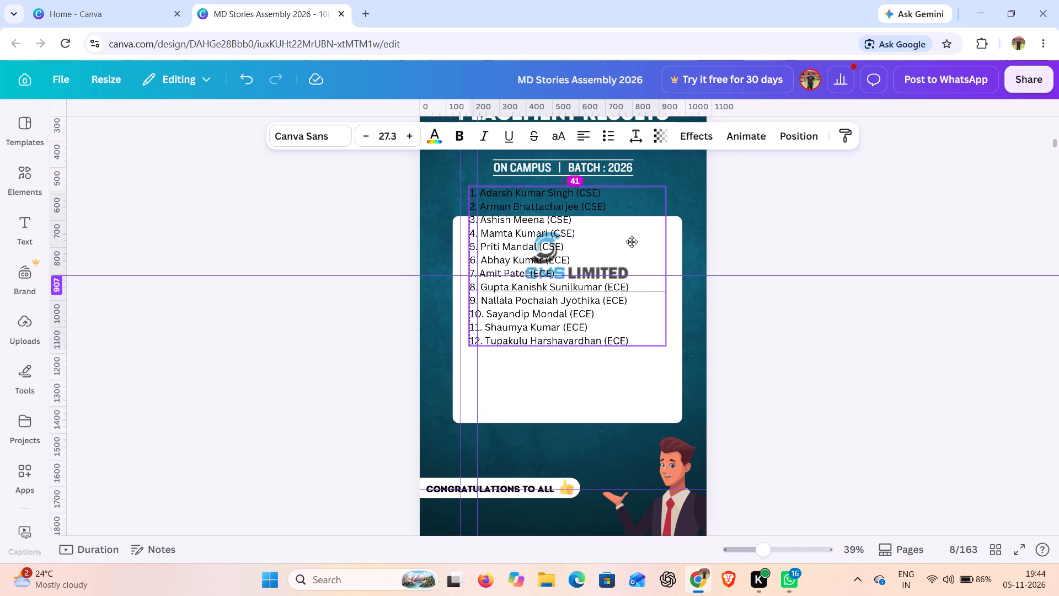
pyautogui.moveTo(632, 242); pyautogui.dragTo(633, 240)
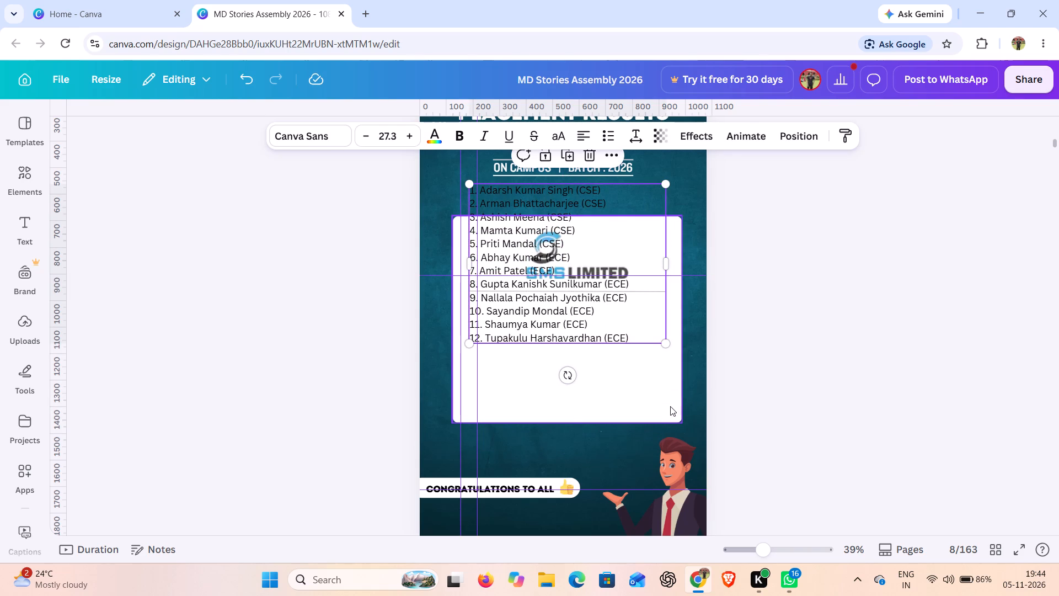
pyautogui.click(670, 406)
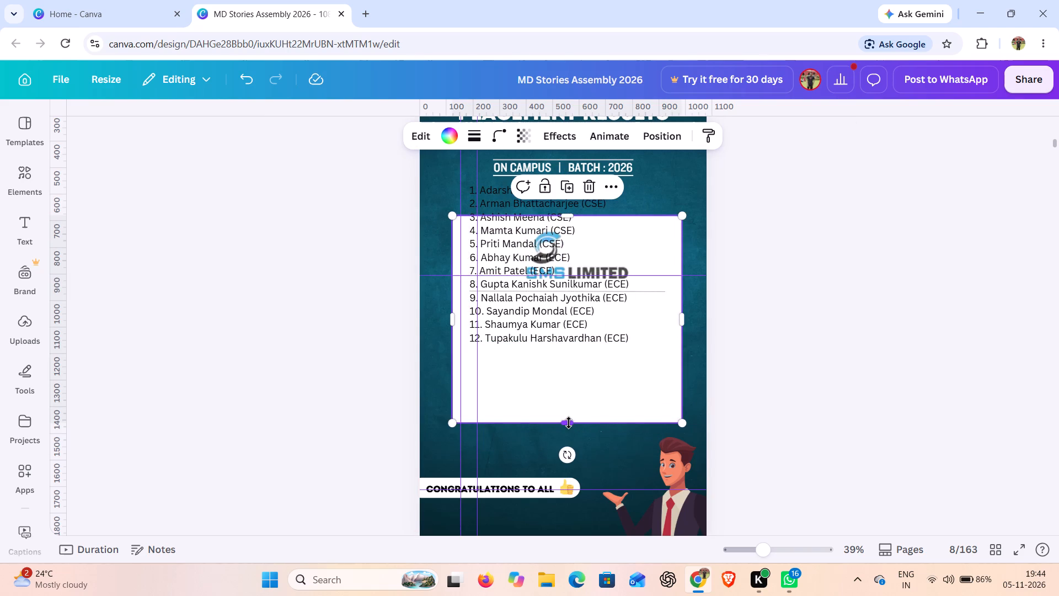
pyautogui.moveTo(569, 423); pyautogui.dragTo(568, 450)
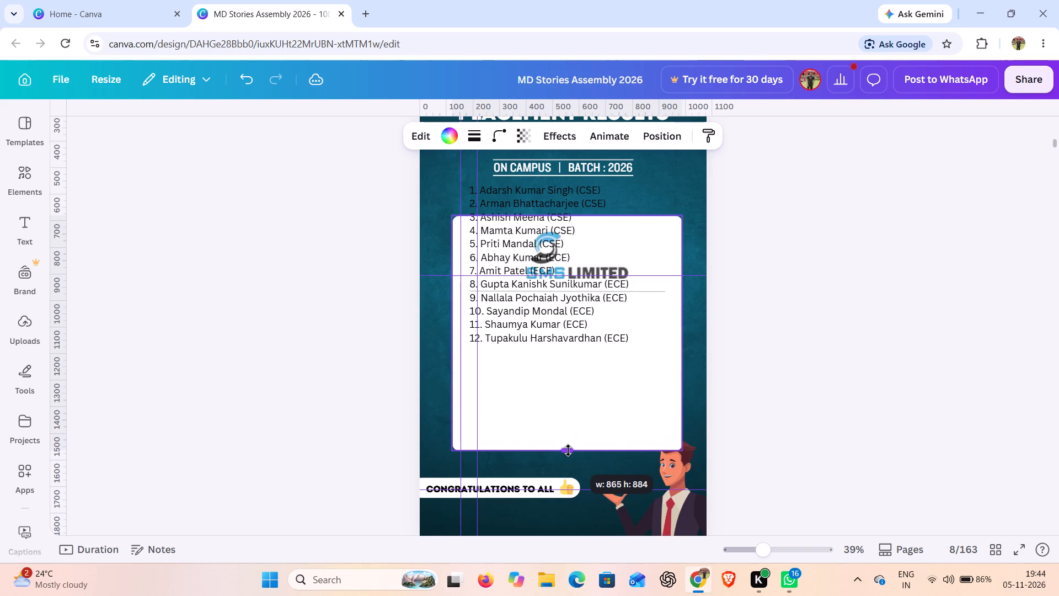
pyautogui.moveTo(568, 450); pyautogui.dragTo(569, 448)
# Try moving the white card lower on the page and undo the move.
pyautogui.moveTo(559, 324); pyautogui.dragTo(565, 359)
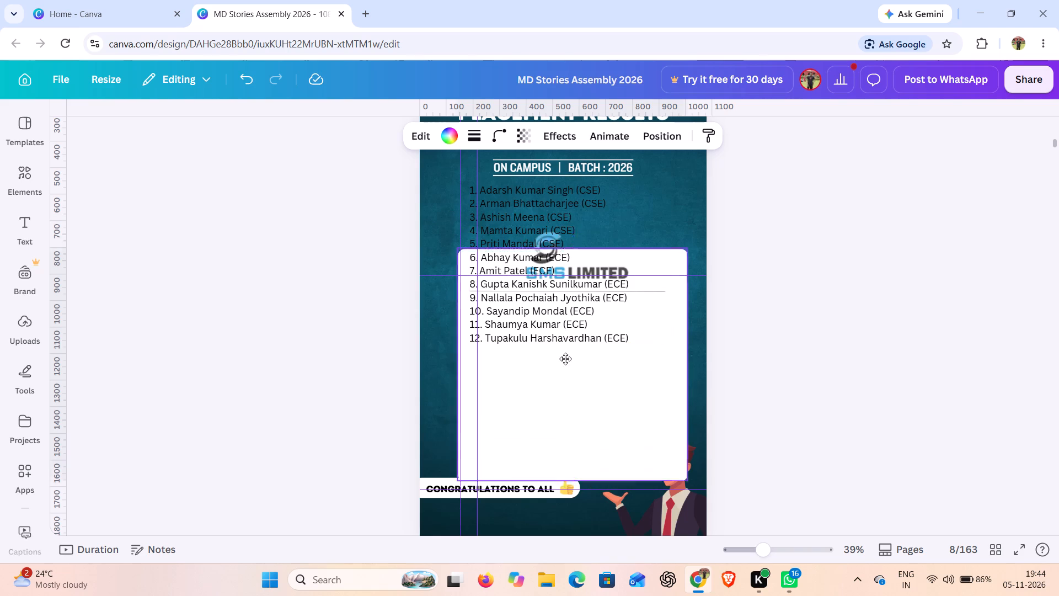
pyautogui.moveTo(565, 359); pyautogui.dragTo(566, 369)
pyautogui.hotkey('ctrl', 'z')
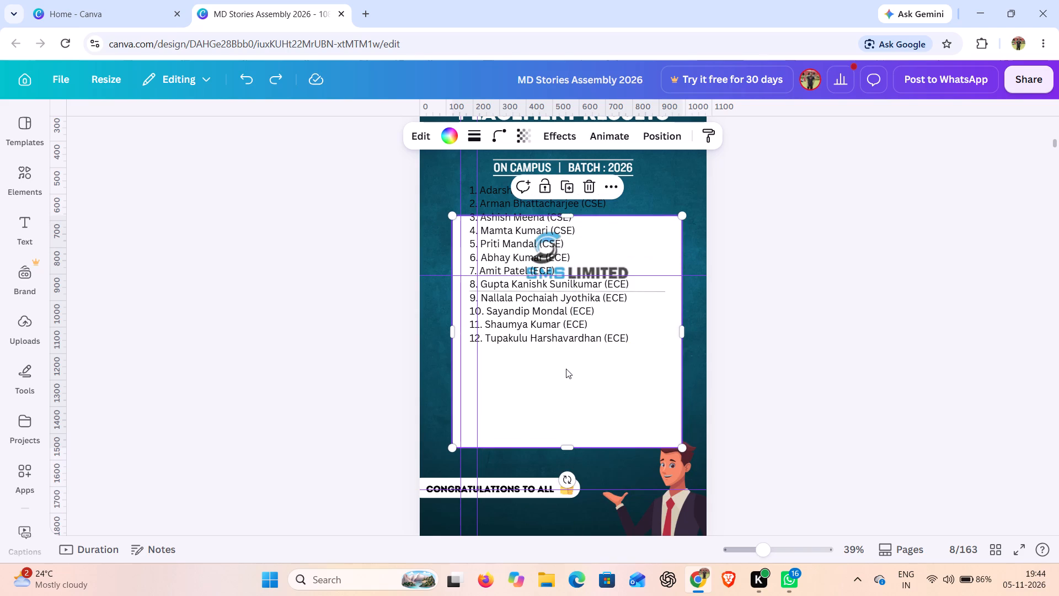
# Move the student list back down so it fits inside the enlarged white card, directly beneath the SMS Limited logo.
pyautogui.click(548, 333)
pyautogui.moveTo(630, 309); pyautogui.dragTo(630, 323)
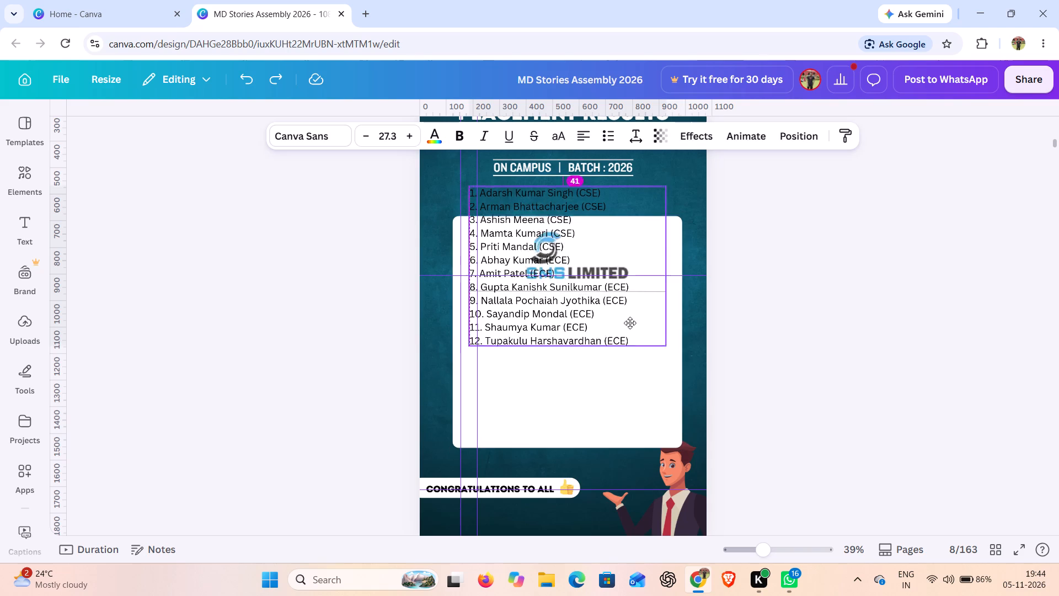
pyautogui.moveTo(630, 323); pyautogui.dragTo(622, 406)
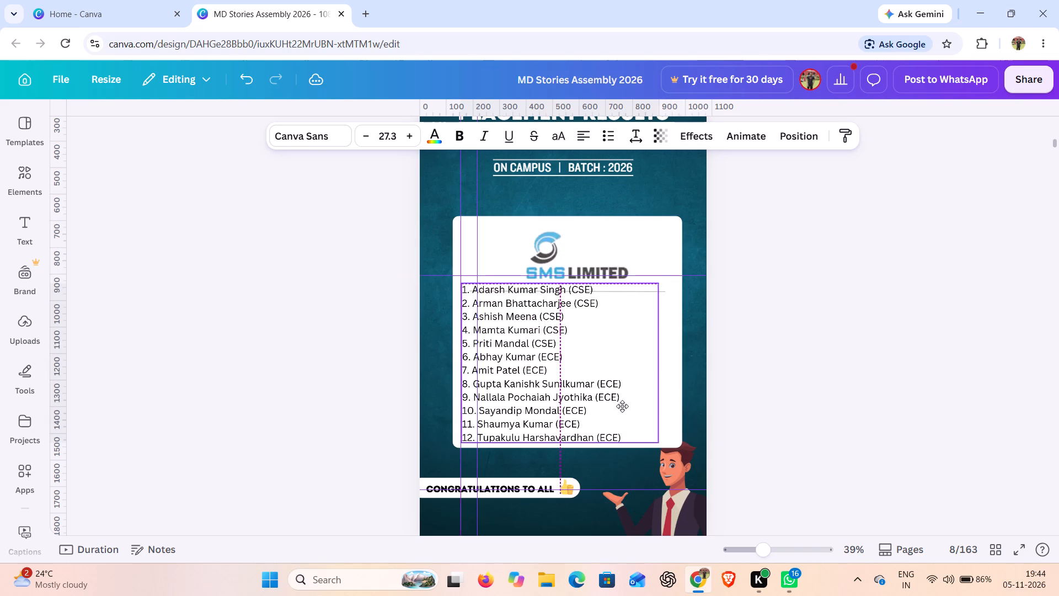
pyautogui.moveTo(622, 406); pyautogui.dragTo(624, 409)
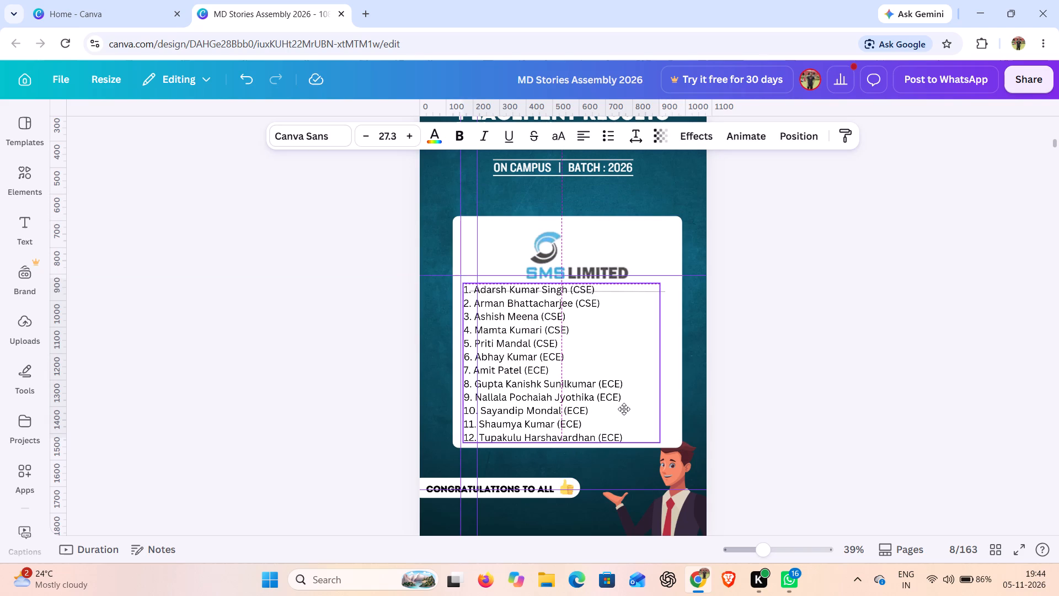
pyautogui.moveTo(624, 409); pyautogui.dragTo(621, 409)
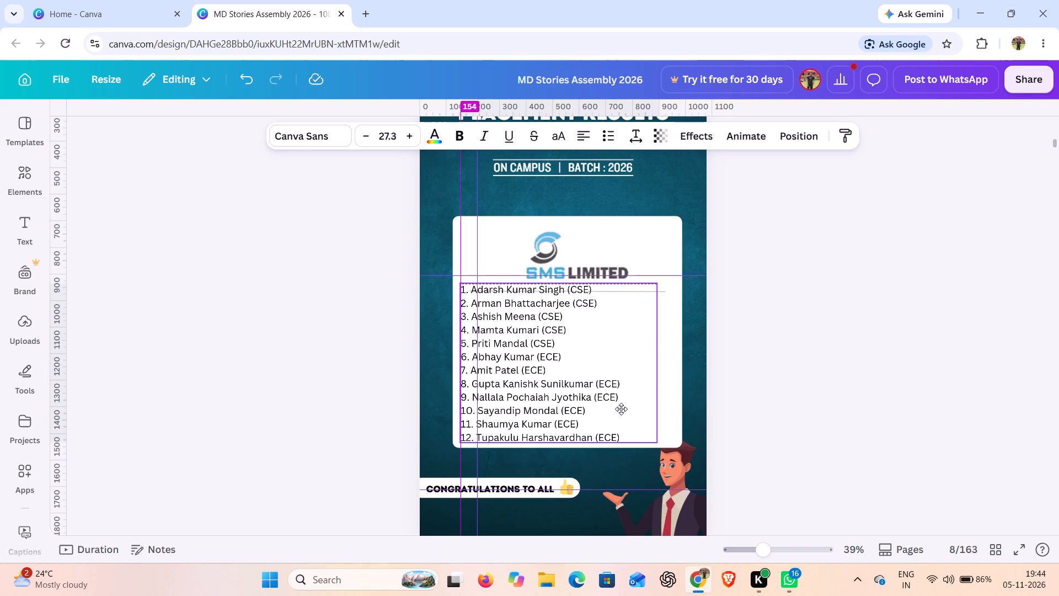
pyautogui.moveTo(621, 409); pyautogui.dragTo(624, 406)
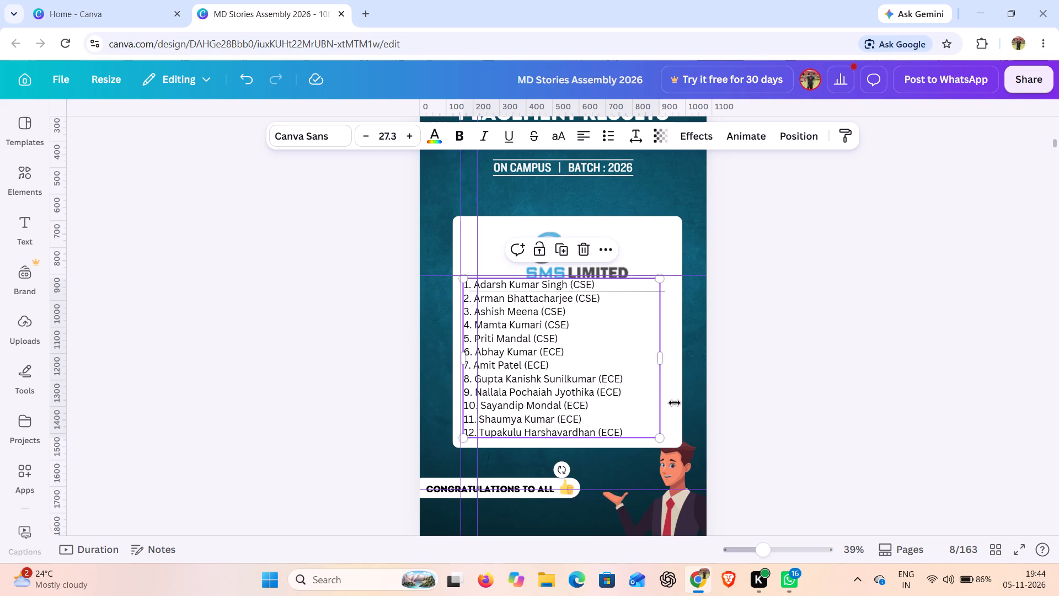
# Delete the SMS Limited logo from the white card.
pyautogui.click(624, 262)
pyautogui.click(591, 194)
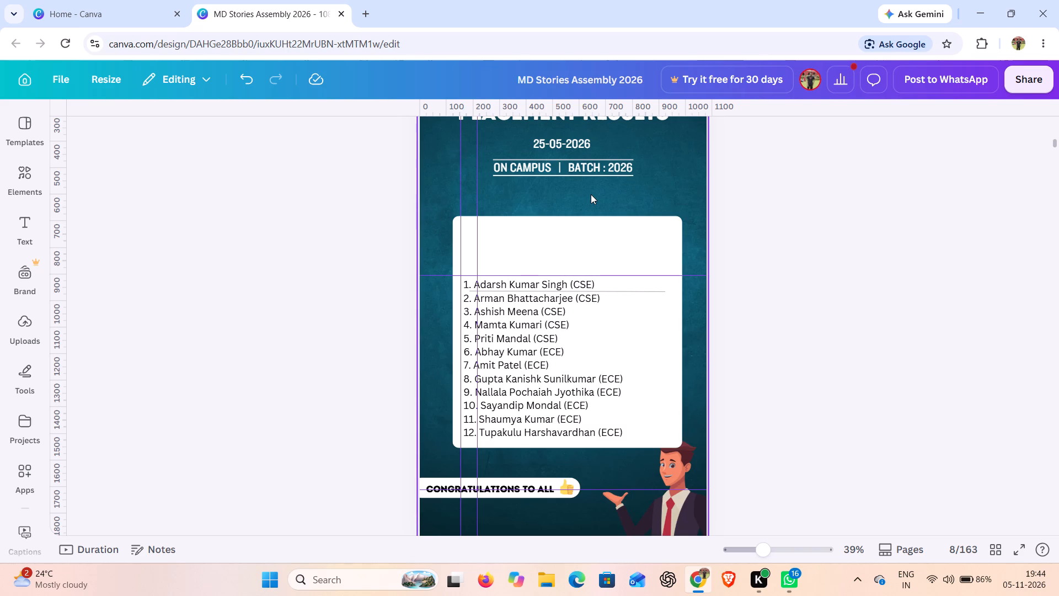
# Search Google for "logo of BEL" in a new browser tab.
pyautogui.click(361, 13)
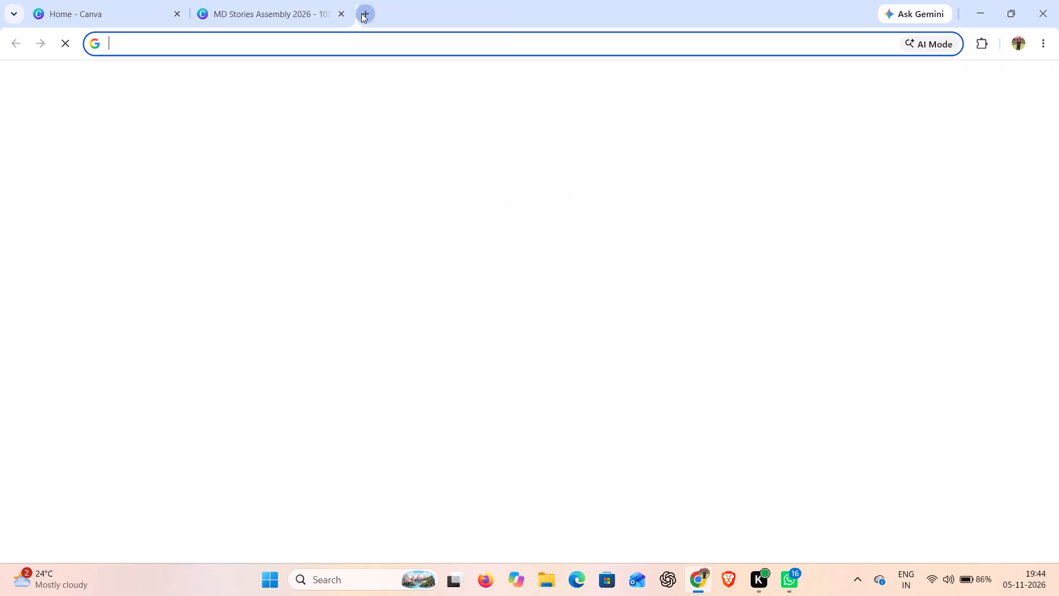
pyautogui.click(369, 38)
pyautogui.write('logo of')
pyautogui.press('space')
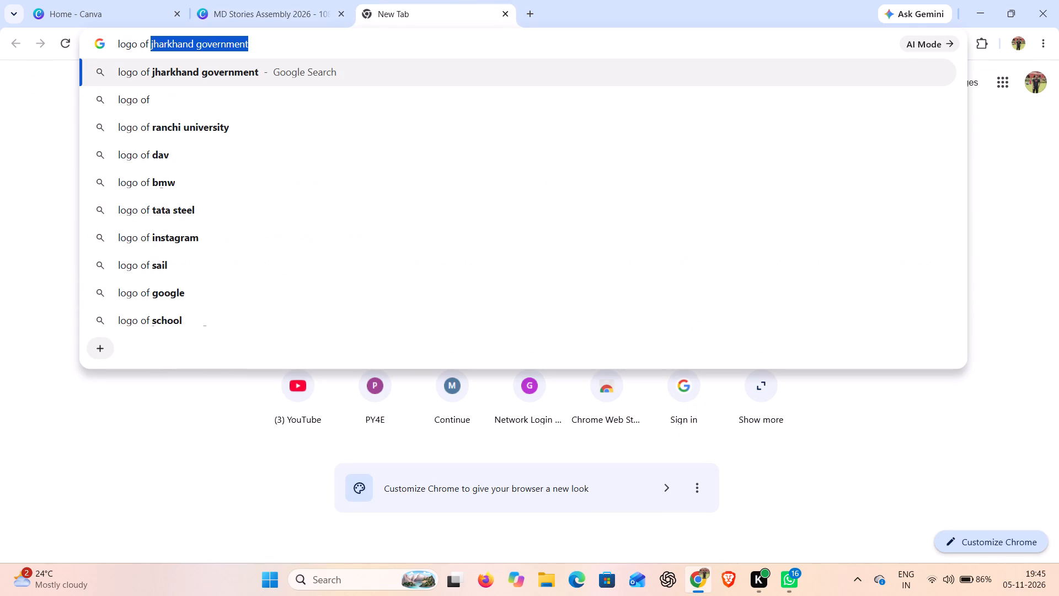
pyautogui.write('BE')
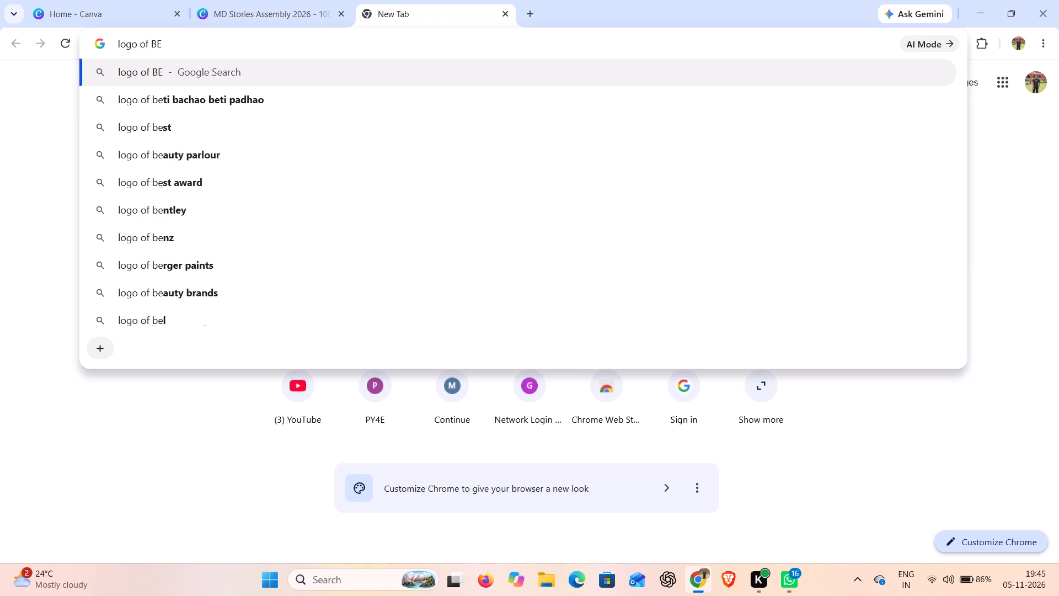
pyautogui.press('l')
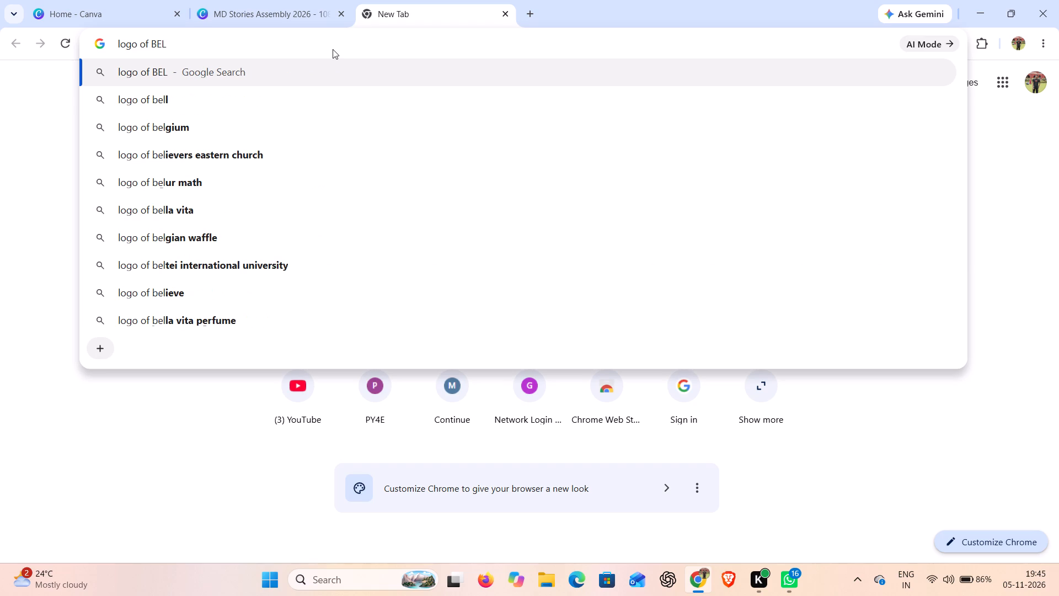
pyautogui.press('Return')
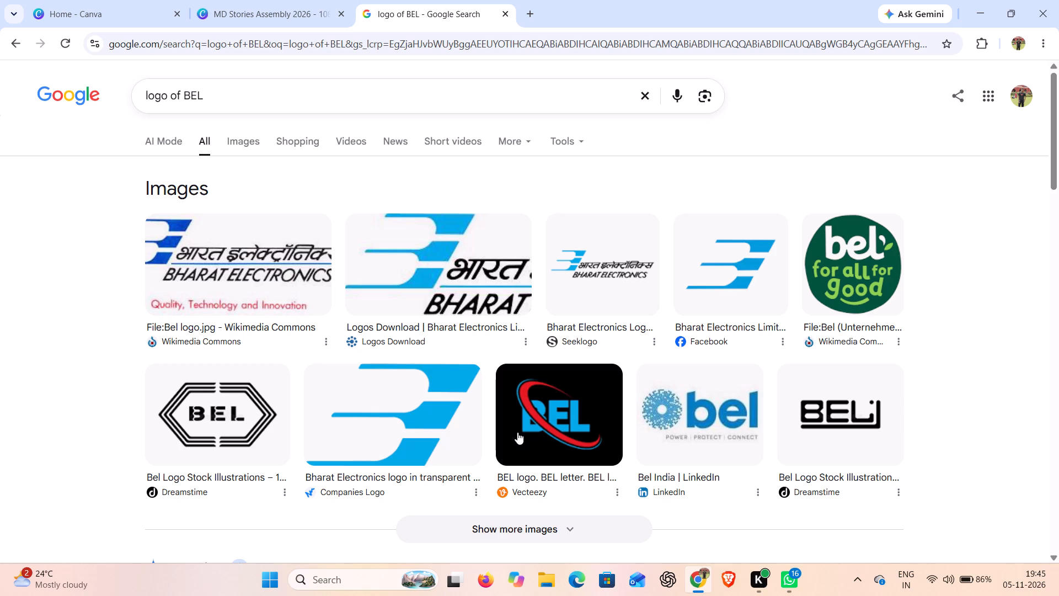
# Examine the BEL logo image results, previewing the Wikimedia Commons, Vecteezy and Logos Download versions to find a suitable Bharat Electronics logo.
pyautogui.click(273, 257)
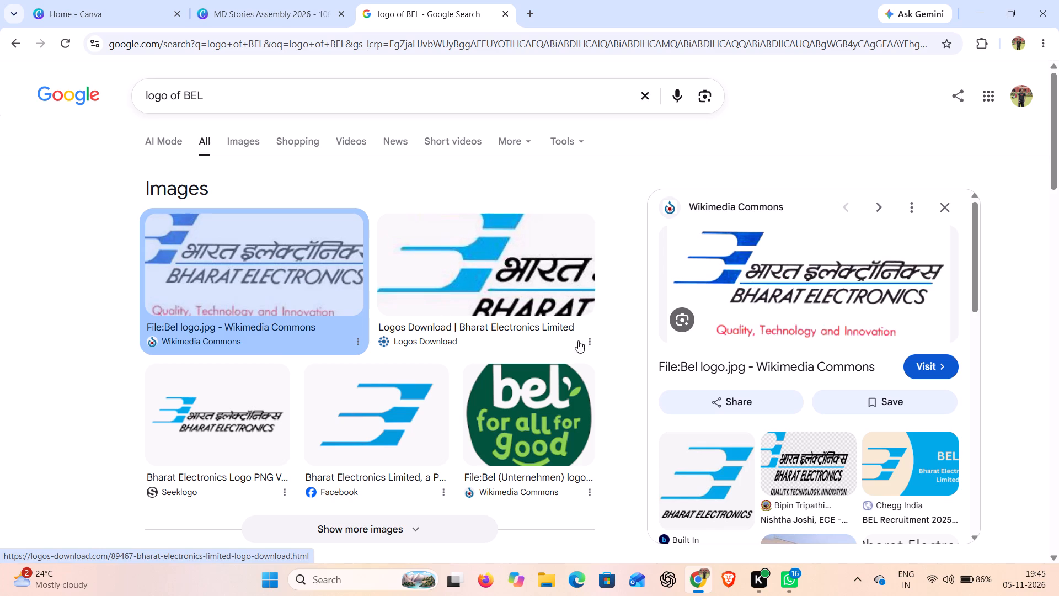
pyautogui.click(618, 349)
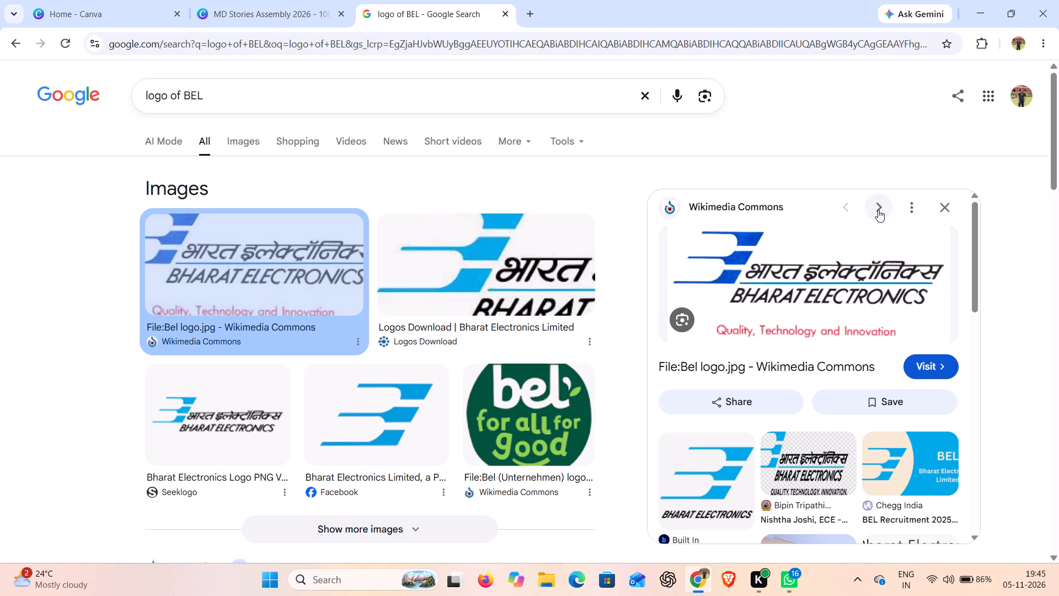
pyautogui.click(945, 203)
pyautogui.click(588, 422)
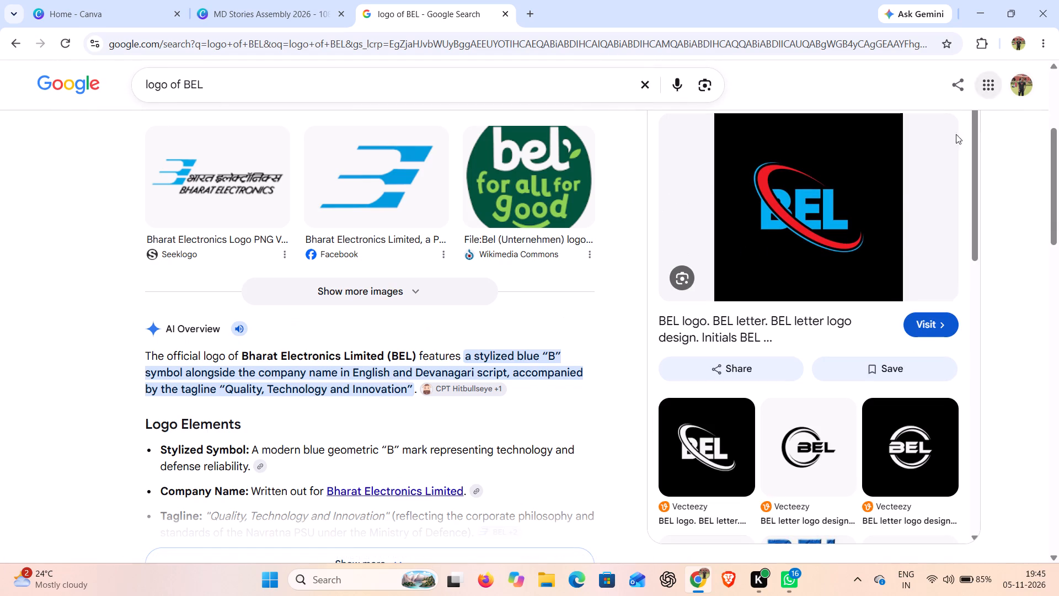
pyautogui.scroll(2, 904, 190)
pyautogui.scroll(3, 566, 329)
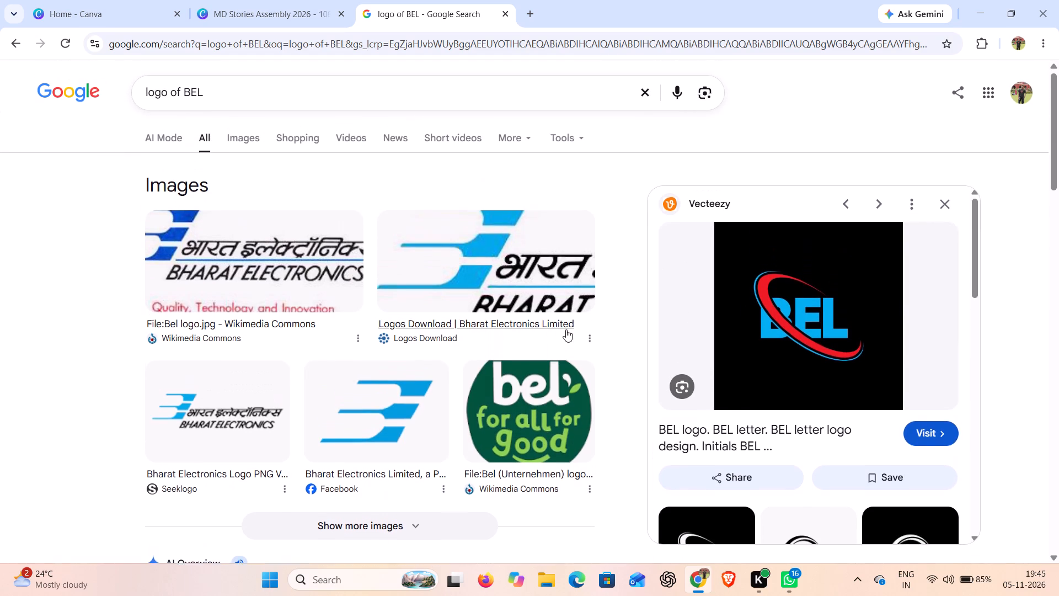
pyautogui.click(943, 206)
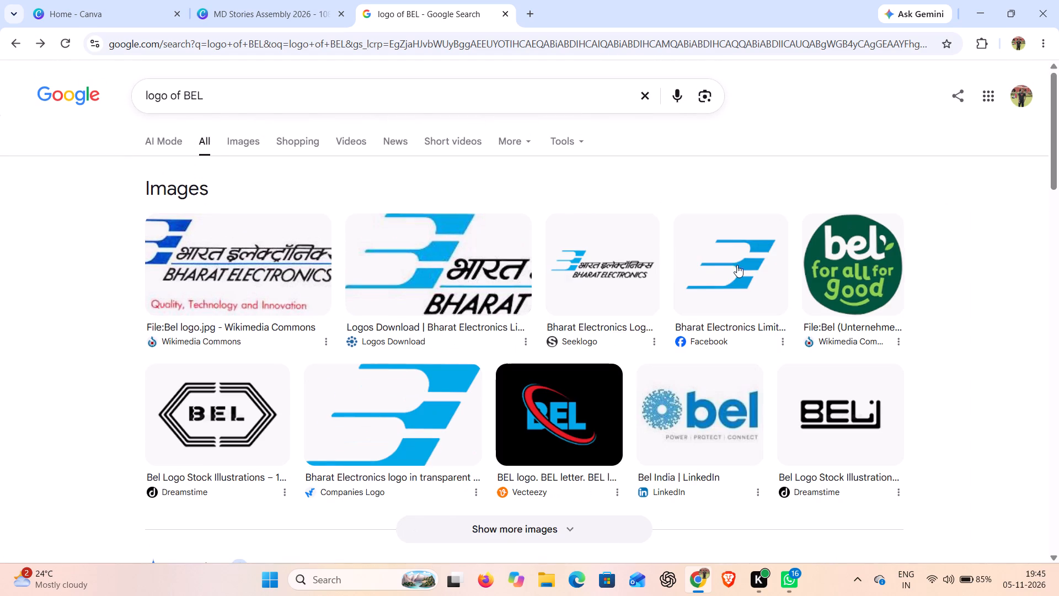
pyautogui.click(454, 280)
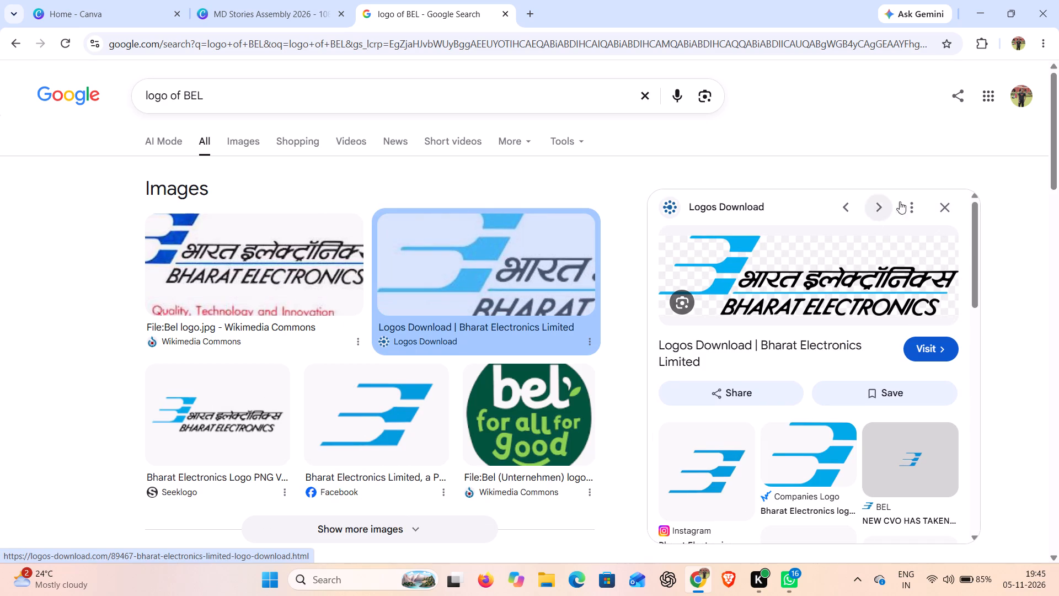
pyautogui.click(947, 211)
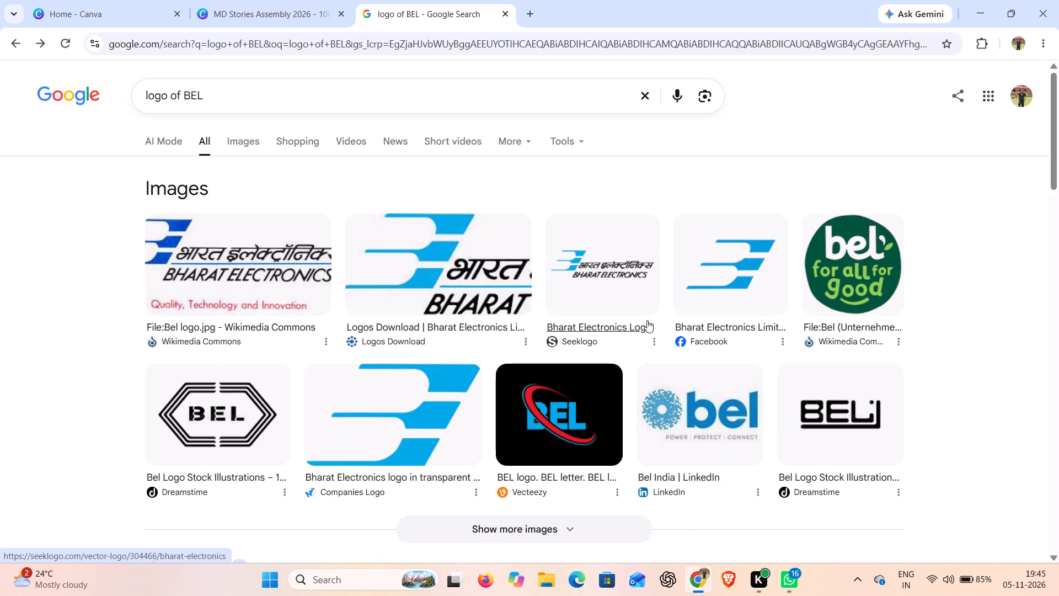
pyautogui.click(441, 272)
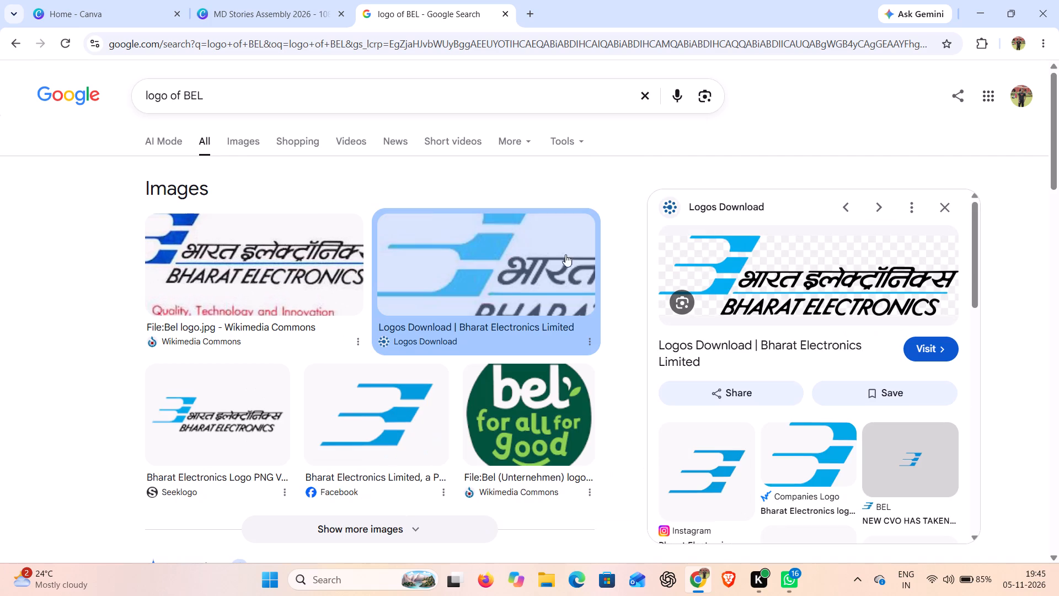
pyautogui.click(946, 207)
pyautogui.click(431, 288)
# Open the remove.bg image upload page in another browser tab.
pyautogui.click(527, 14)
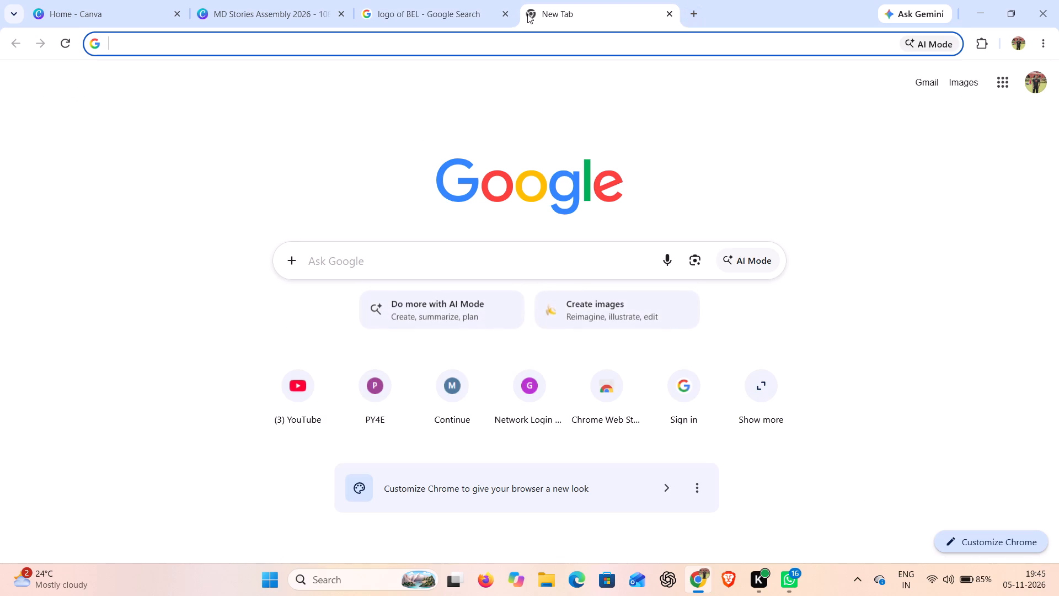
pyautogui.write('bg r')
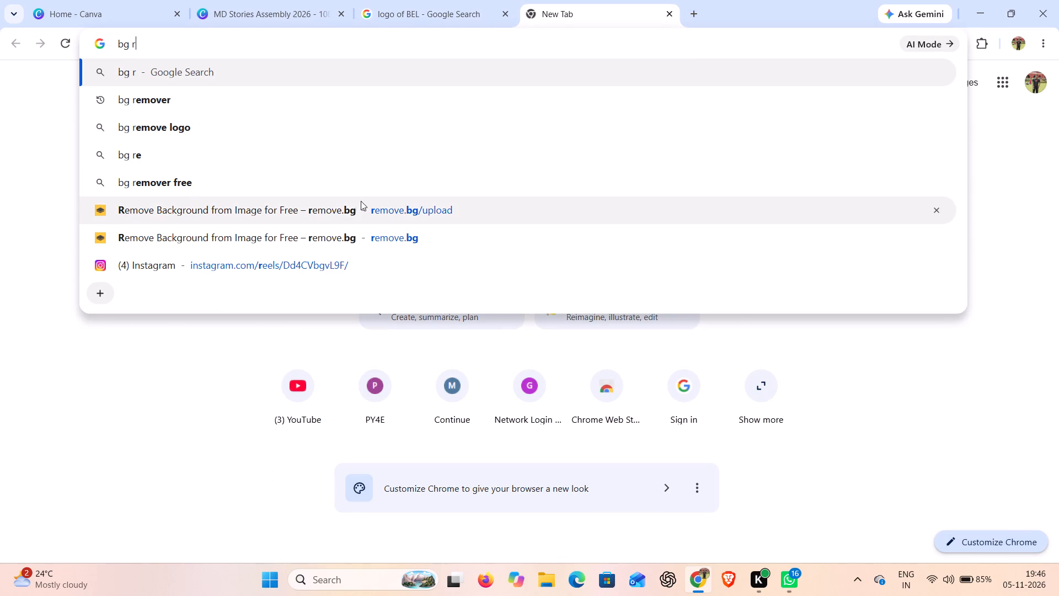
pyautogui.click(346, 207)
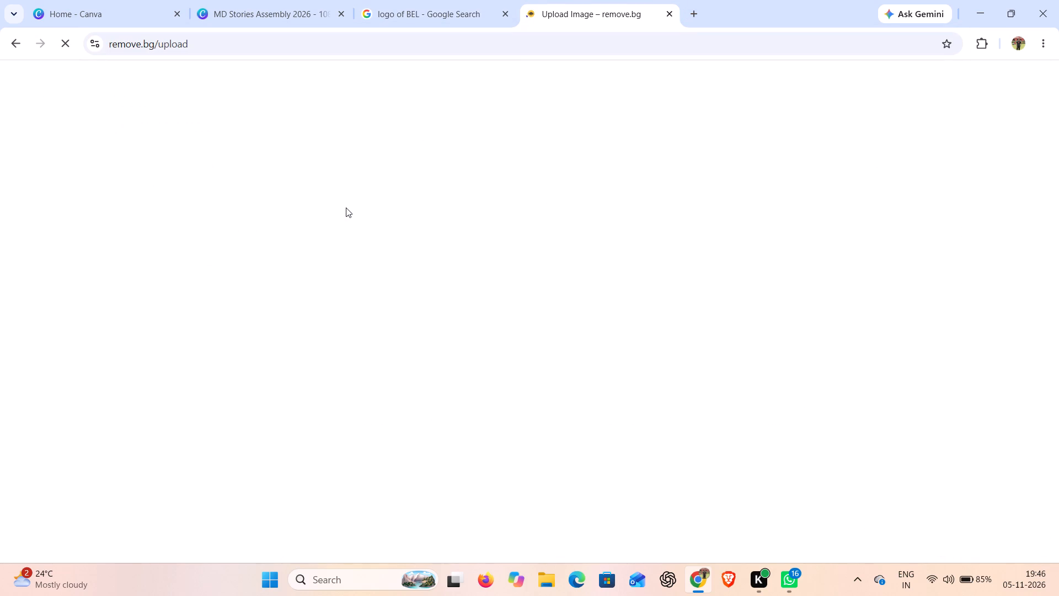
# Copy the Logos Download version of the Bharat Electronics logo from the Google results and remove its background in remove.bg.
pyautogui.moveTo(346, 207); pyautogui.dragTo(464, 13)
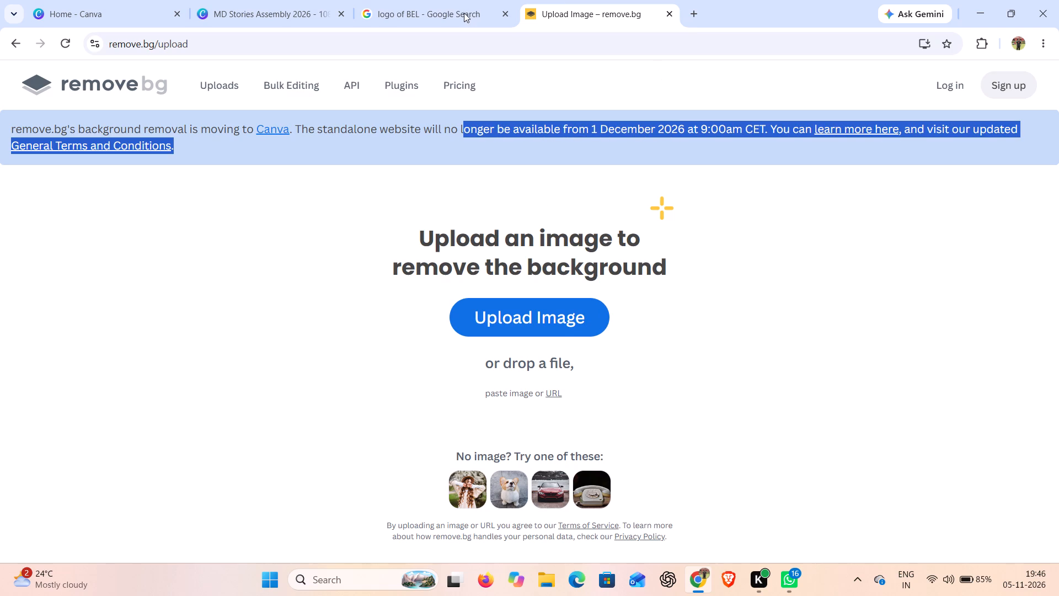
pyautogui.moveTo(464, 13); pyautogui.dragTo(459, 12)
pyautogui.click(459, 12)
pyautogui.rightClick(843, 278)
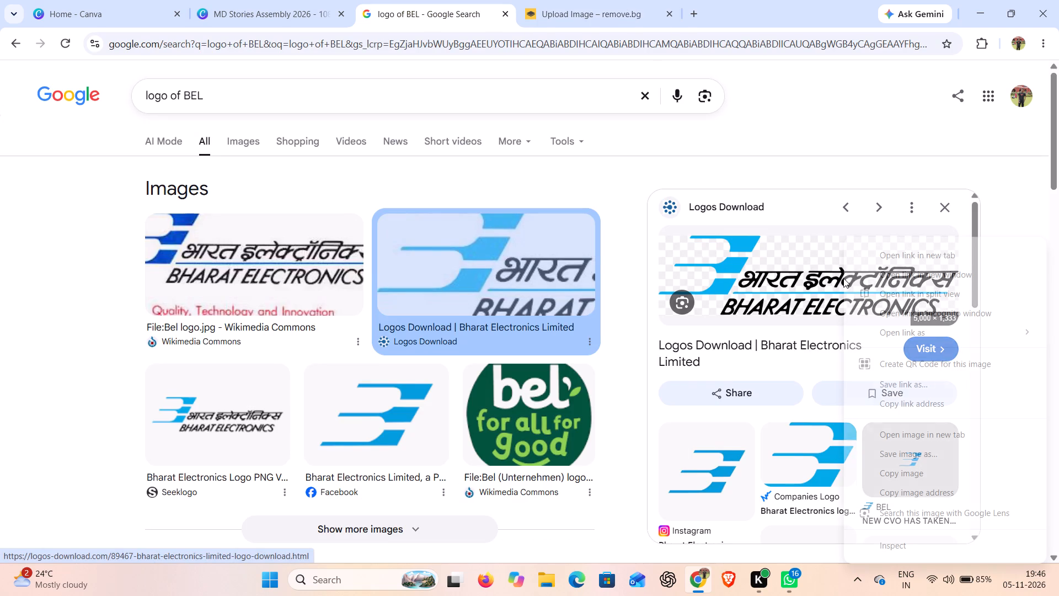
pyautogui.click(905, 469)
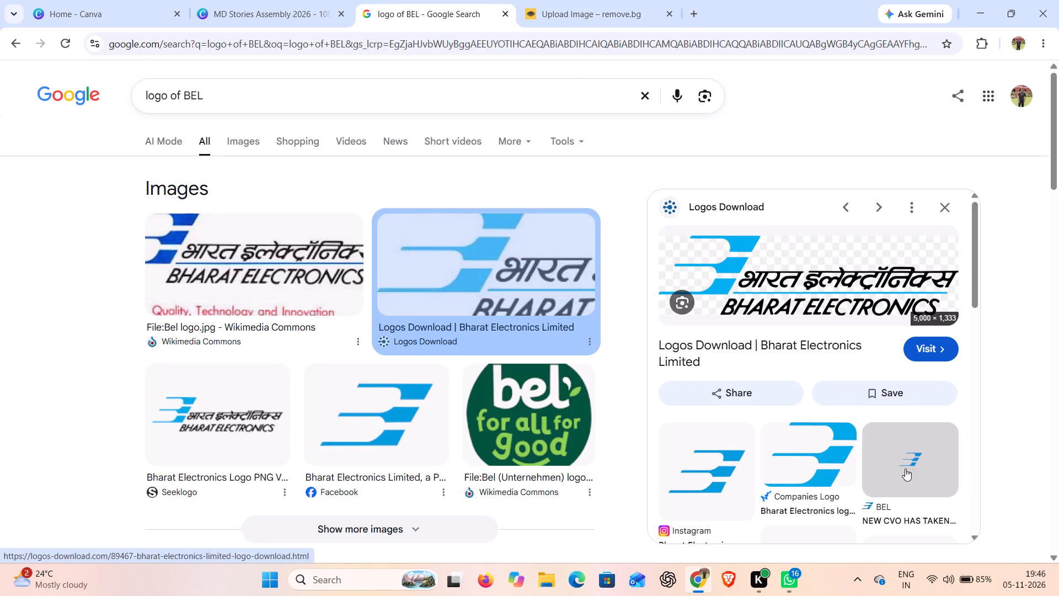
pyautogui.click(615, 11)
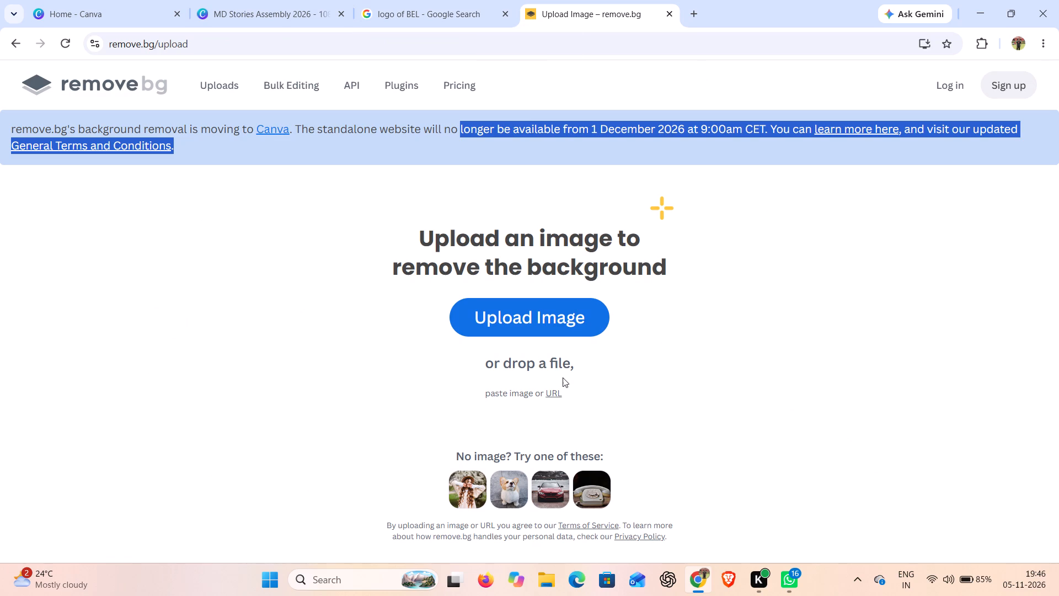
pyautogui.hotkey('ctrl', 'v')
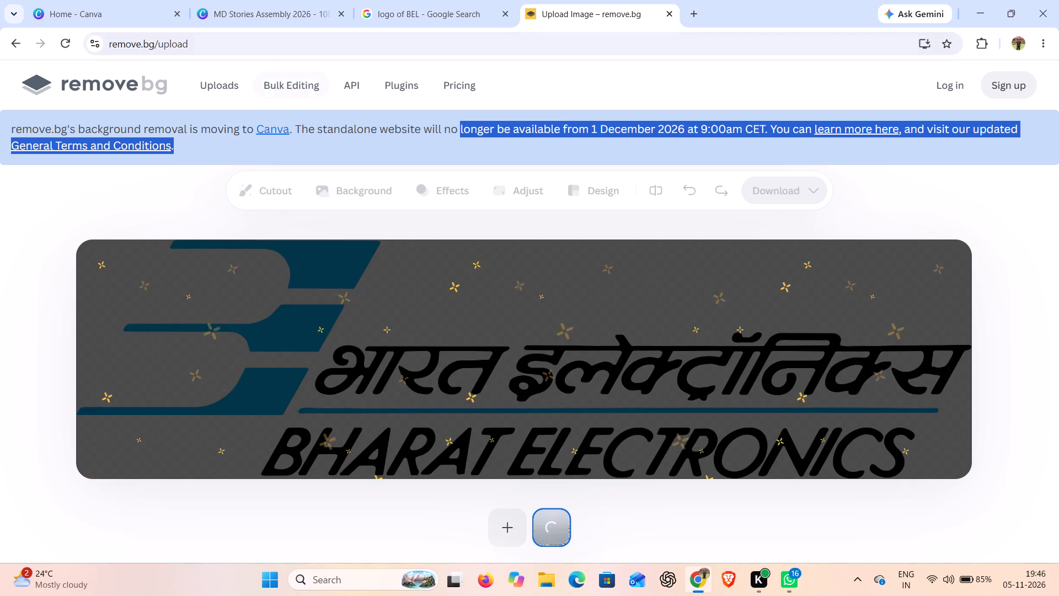
pyautogui.click(559, 358)
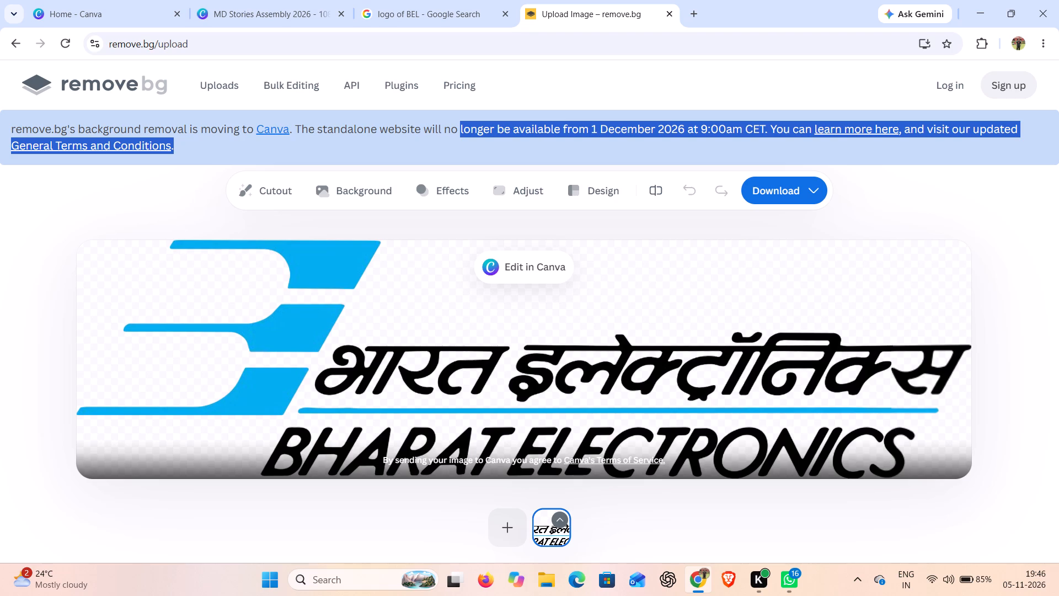
# Copy the background-free Bharat Electronics logo into the MD Stories Assembly 2026 design, on page 8's white card.
pyautogui.rightClick(548, 361)
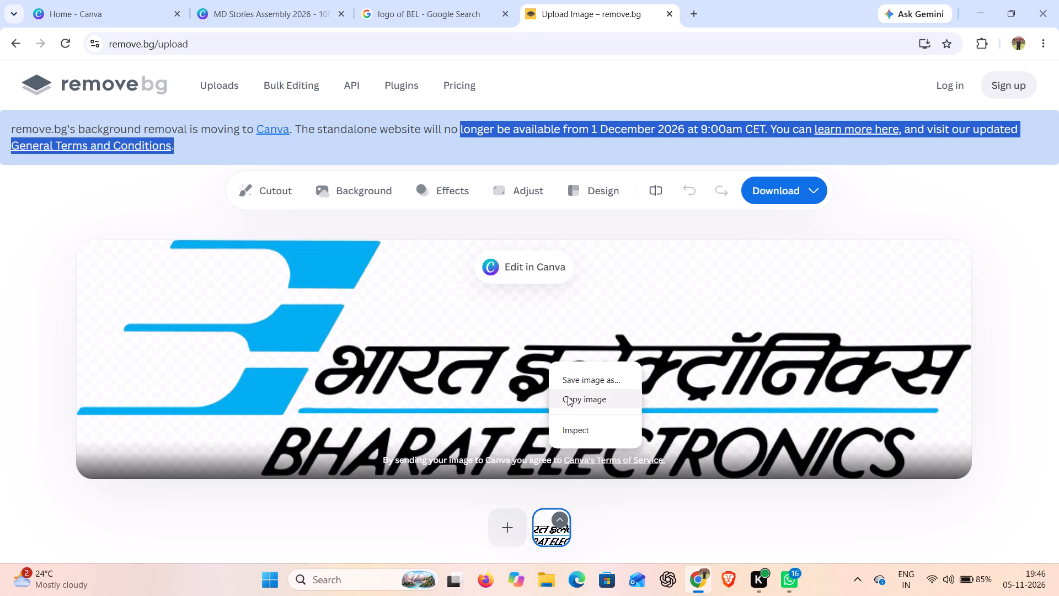
pyautogui.click(568, 396)
pyautogui.click(286, 20)
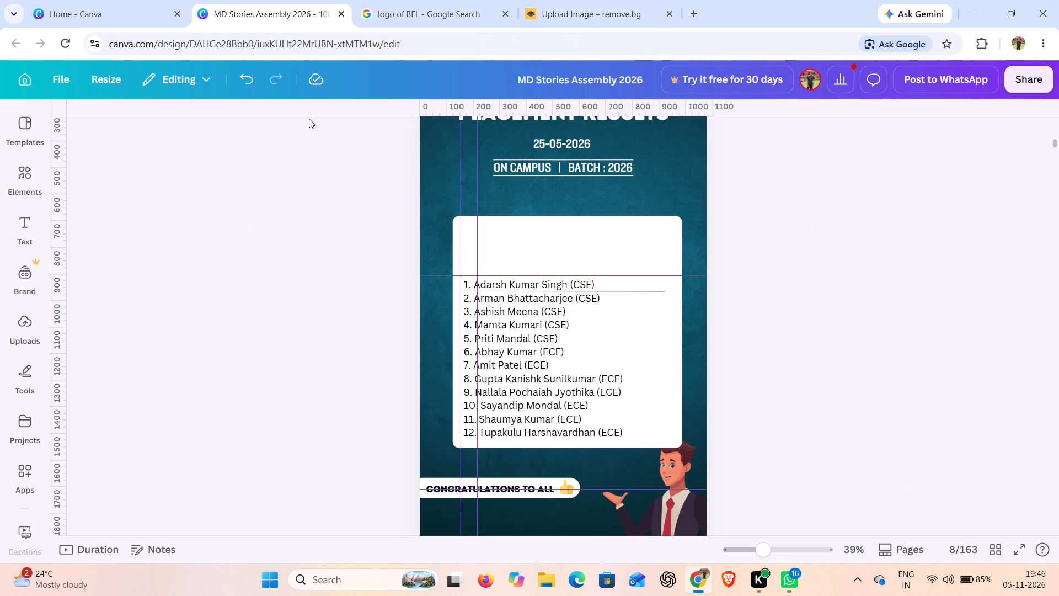
pyautogui.click(540, 250)
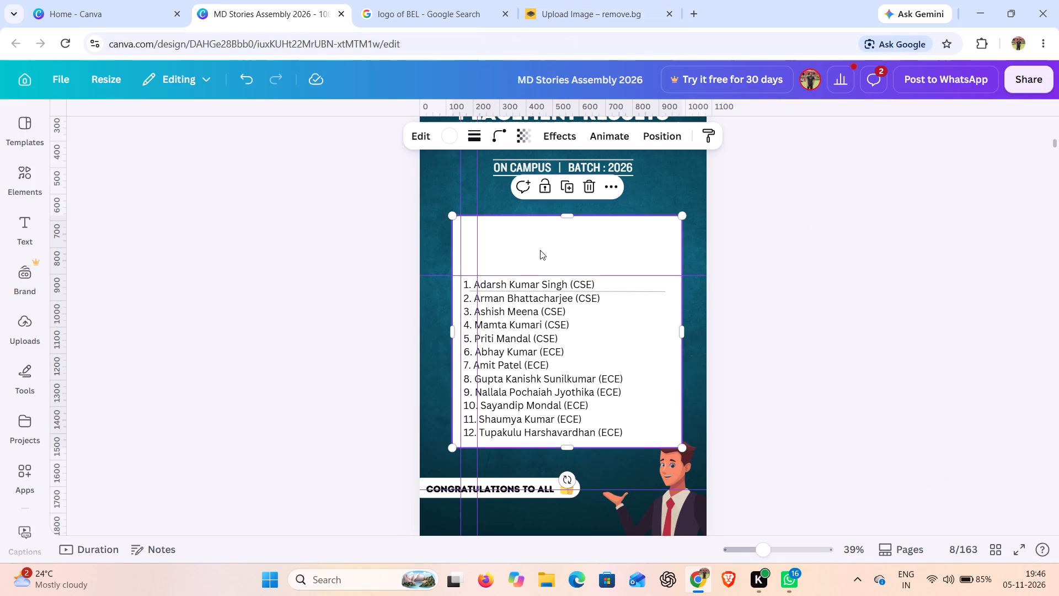
pyautogui.hotkey('ctrl', 'v')
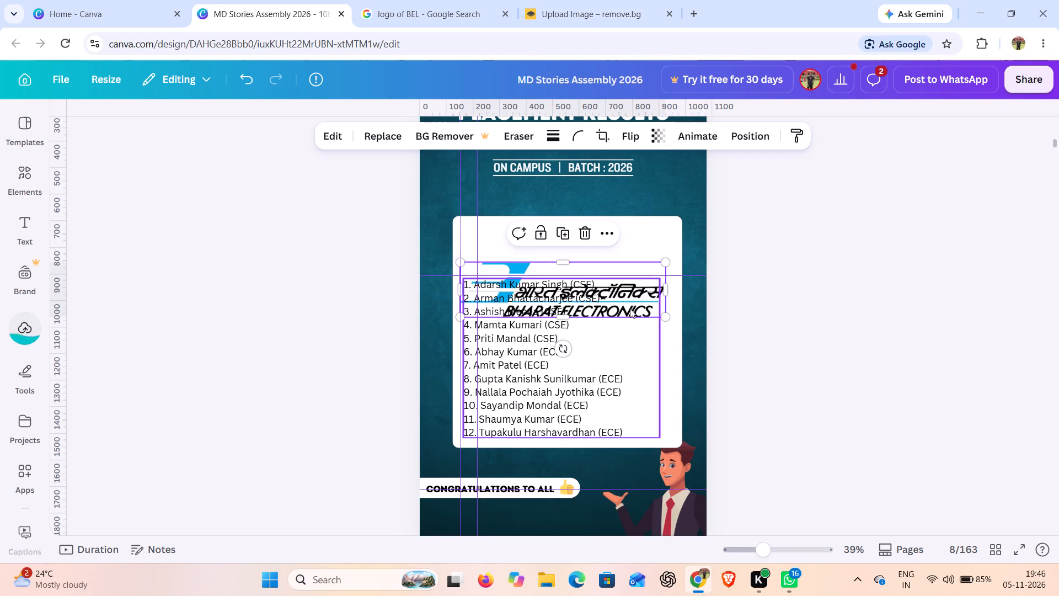
# Scale down the Bharat Electronics logo and centre it at the top of the white card, above the name list.
pyautogui.moveTo(612, 306); pyautogui.dragTo(613, 272)
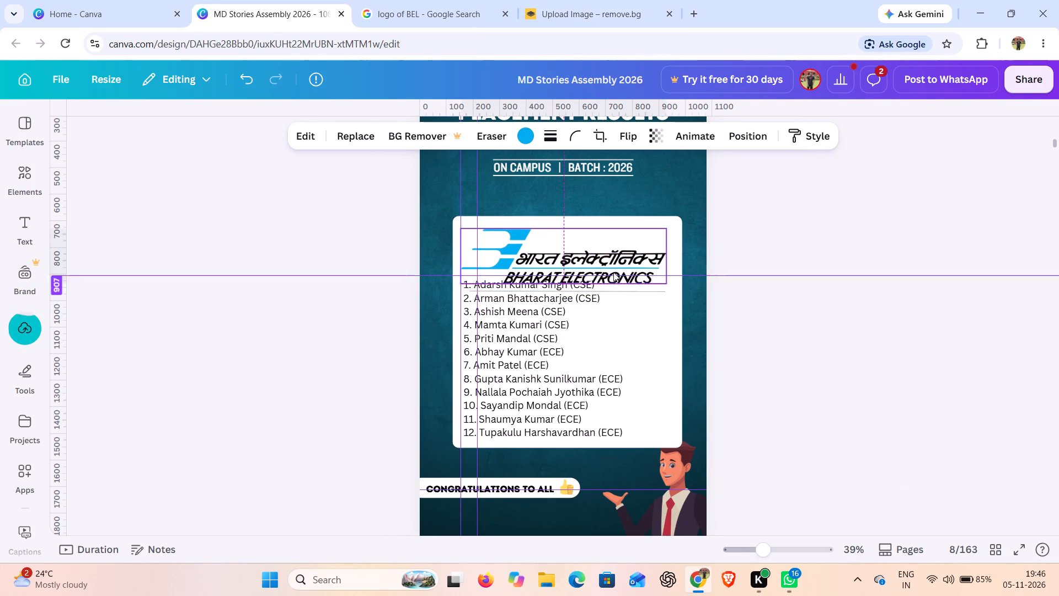
pyautogui.moveTo(613, 272); pyautogui.dragTo(613, 263)
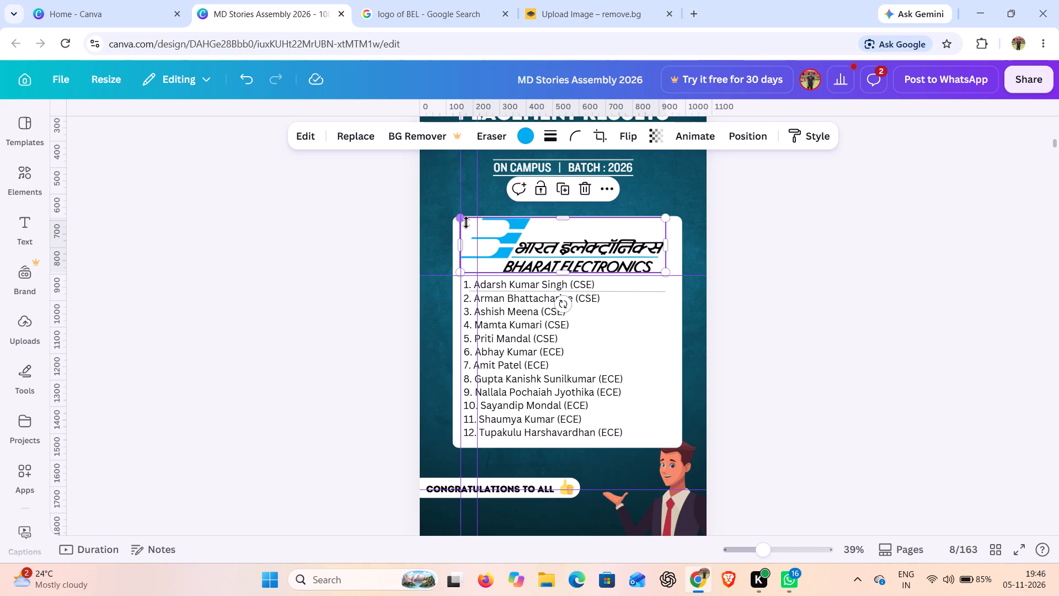
pyautogui.moveTo(465, 222); pyautogui.dragTo(501, 233)
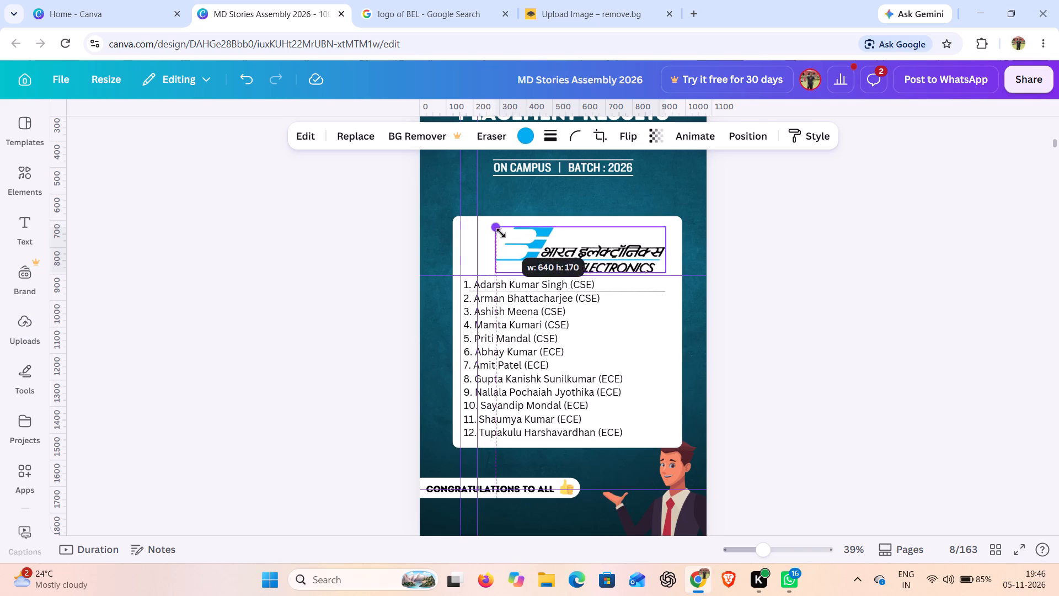
pyautogui.moveTo(501, 233); pyautogui.dragTo(518, 233)
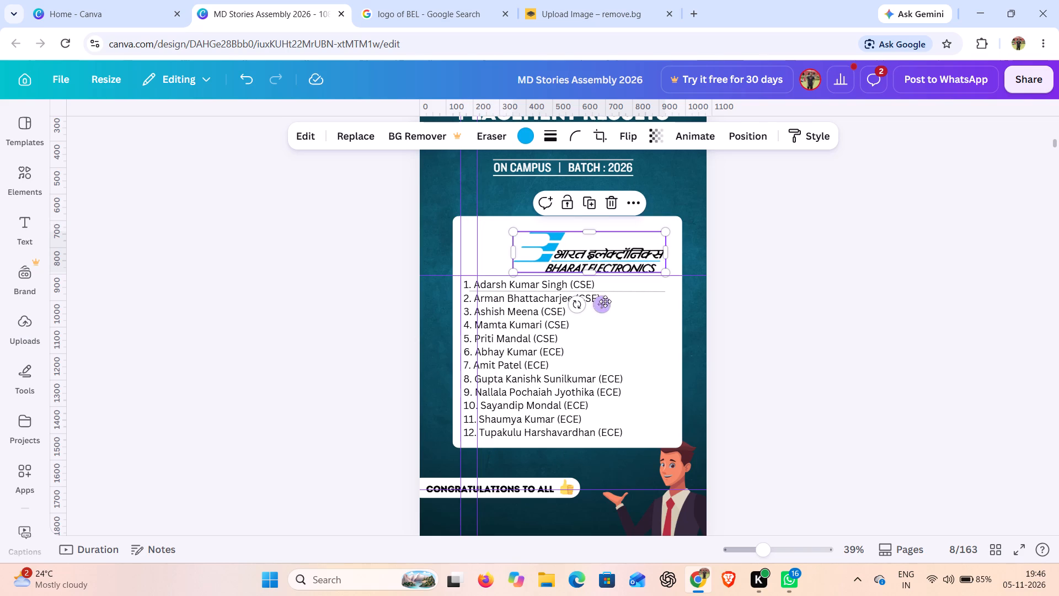
pyautogui.moveTo(602, 304); pyautogui.dragTo(594, 301)
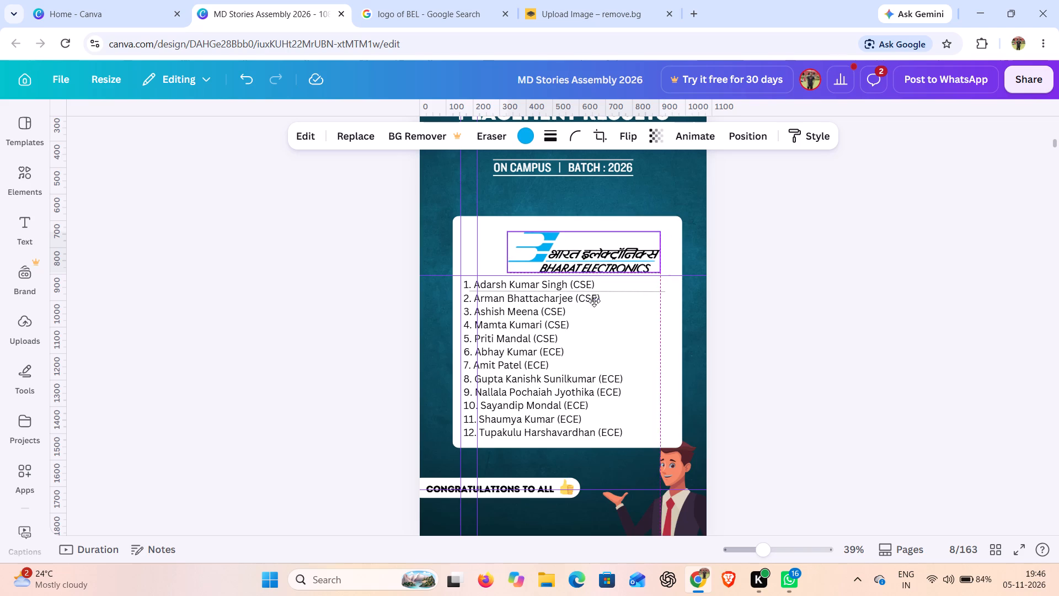
pyautogui.moveTo(594, 301); pyautogui.dragTo(584, 299)
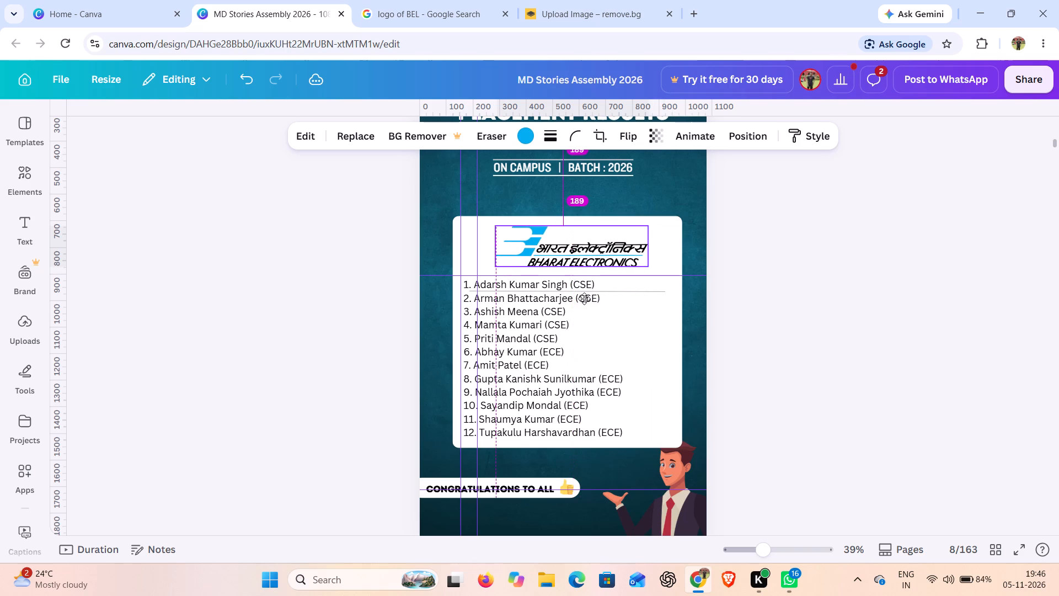
pyautogui.moveTo(584, 299); pyautogui.dragTo(581, 299)
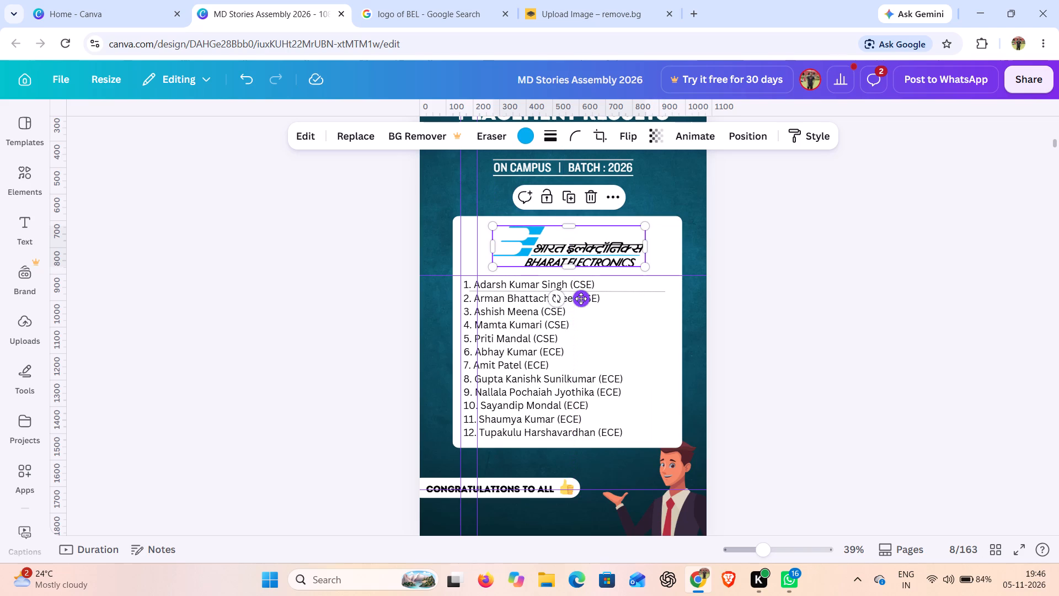
# Move the twelve-name list slightly up and towards the card's left edge, just below the Bharat Electronics logo.
pyautogui.click(660, 409)
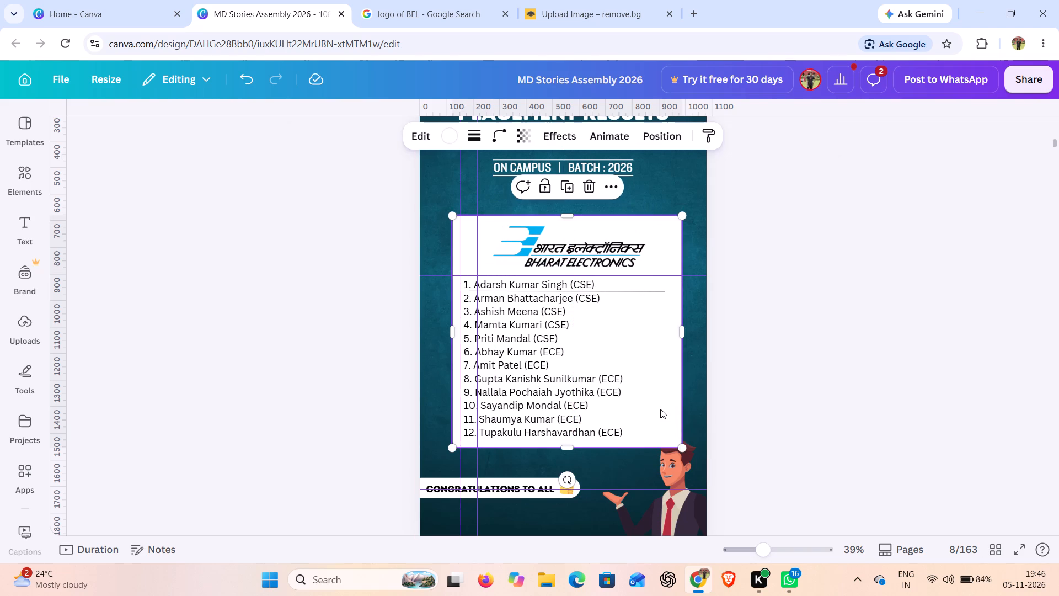
pyautogui.moveTo(602, 358); pyautogui.dragTo(603, 352)
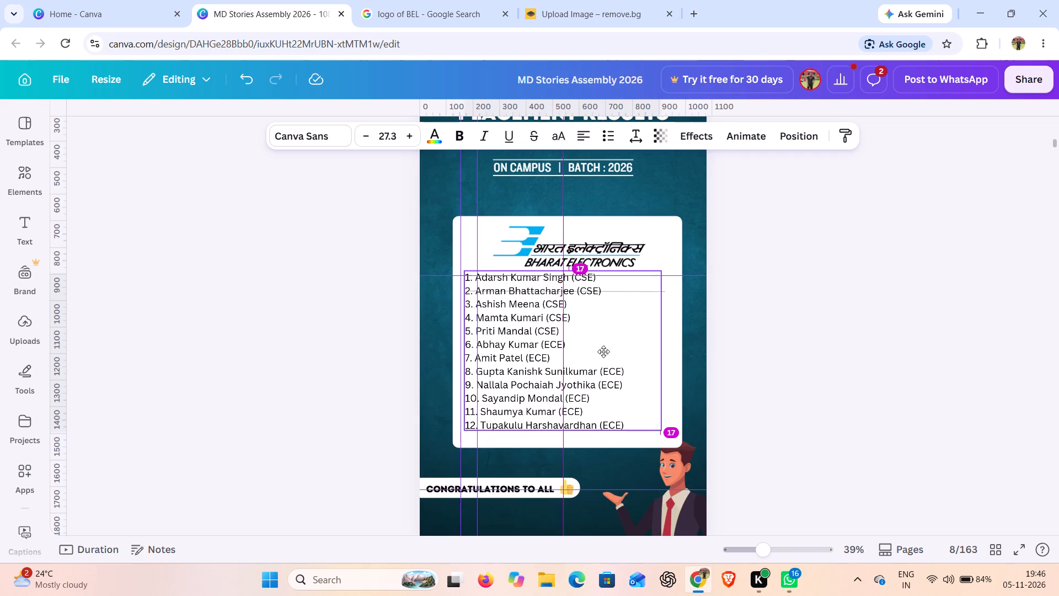
pyautogui.moveTo(603, 352); pyautogui.dragTo(601, 352)
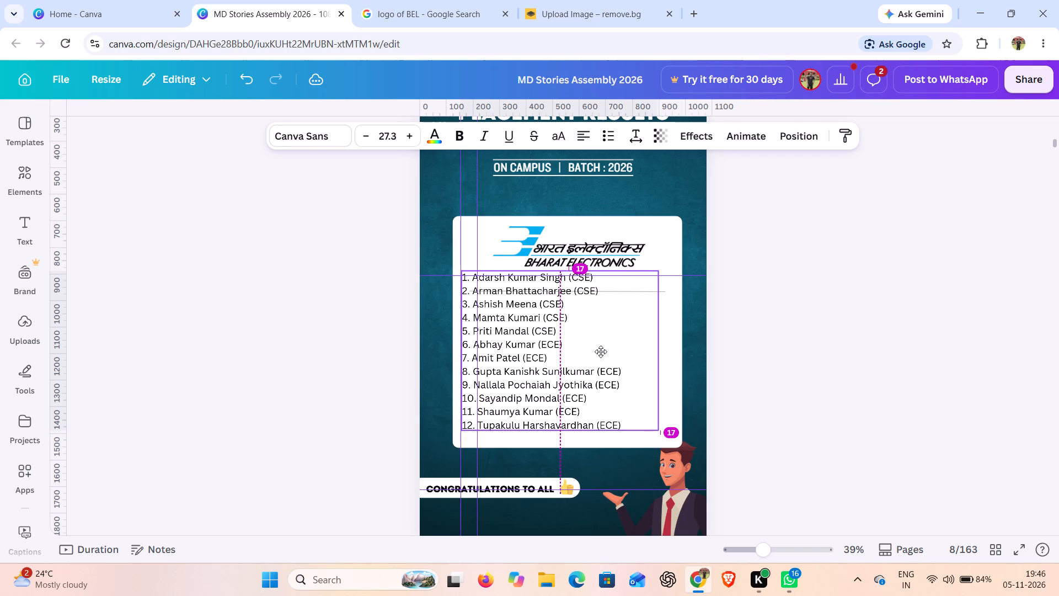
pyautogui.moveTo(601, 352); pyautogui.dragTo(601, 353)
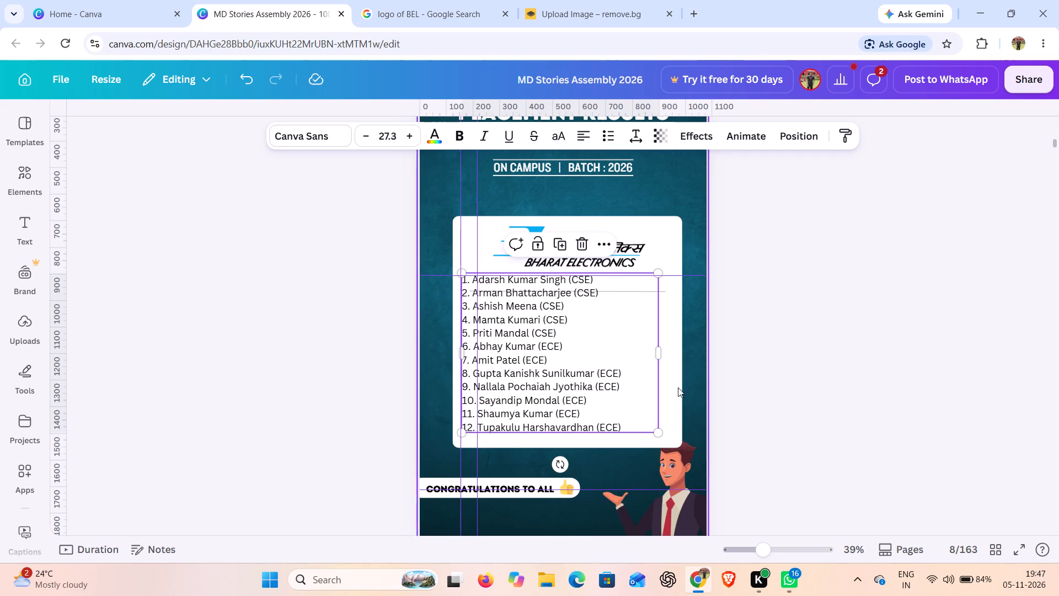
# Shorten the white card from its bottom edge so it ends just below the twelfth name.
pyautogui.click(605, 443)
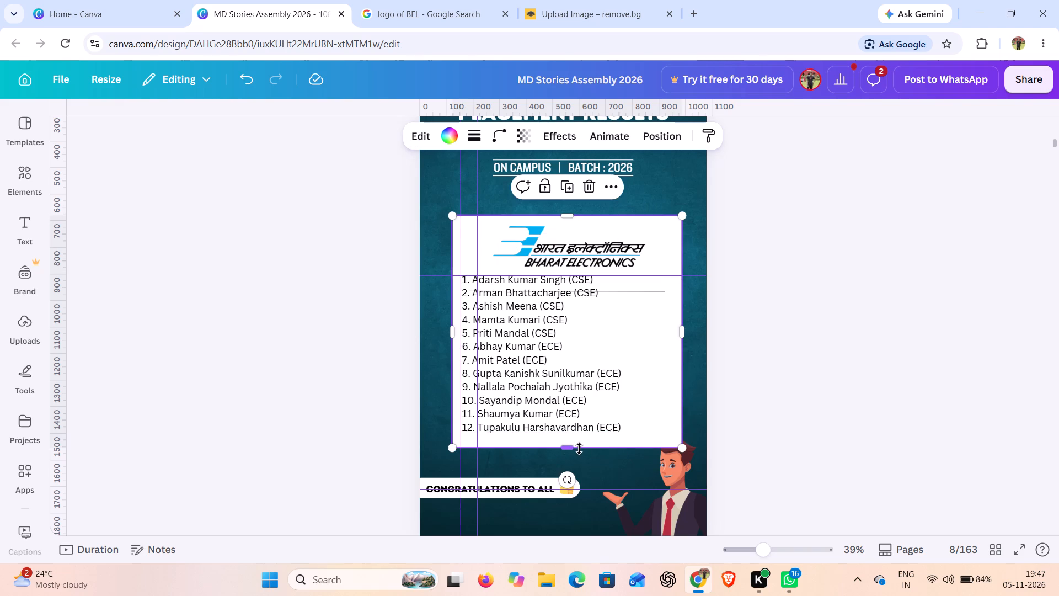
pyautogui.moveTo(571, 448); pyautogui.dragTo(571, 438)
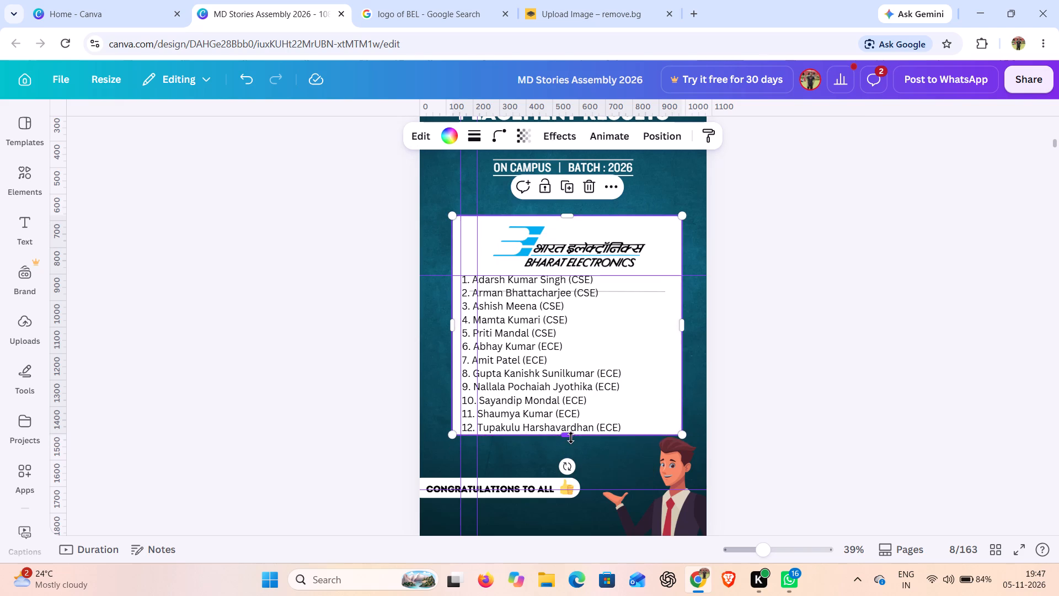
pyautogui.click(770, 380)
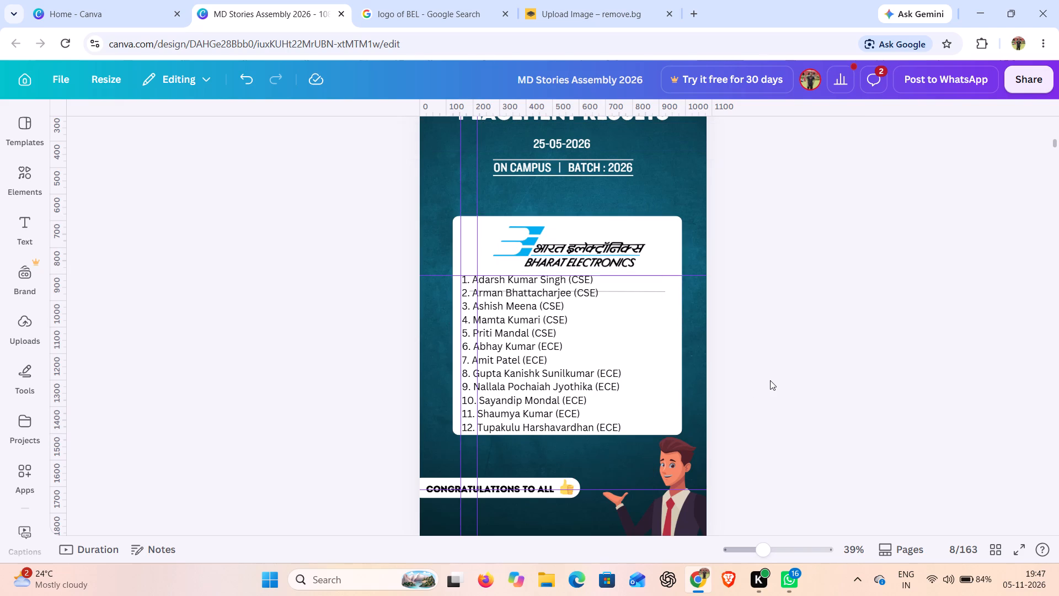
# Examine the Bharat Electronics page and compare its layout with the SMS Limited and IndianOil placement pages on pages 5 to 7.
pyautogui.scroll(1, 770, 380)
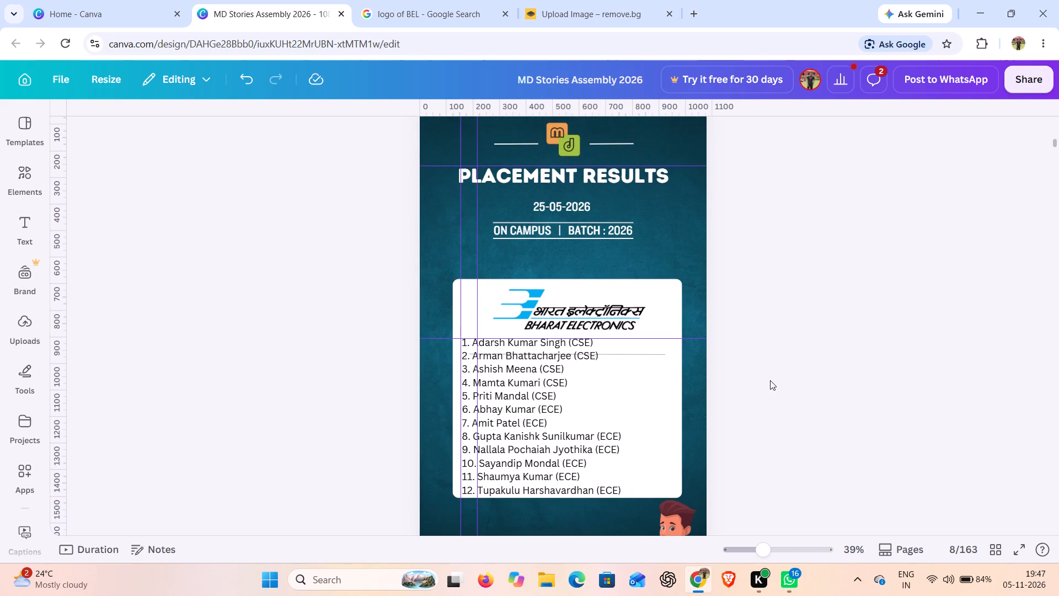
pyautogui.hscroll(2, 770, 380)
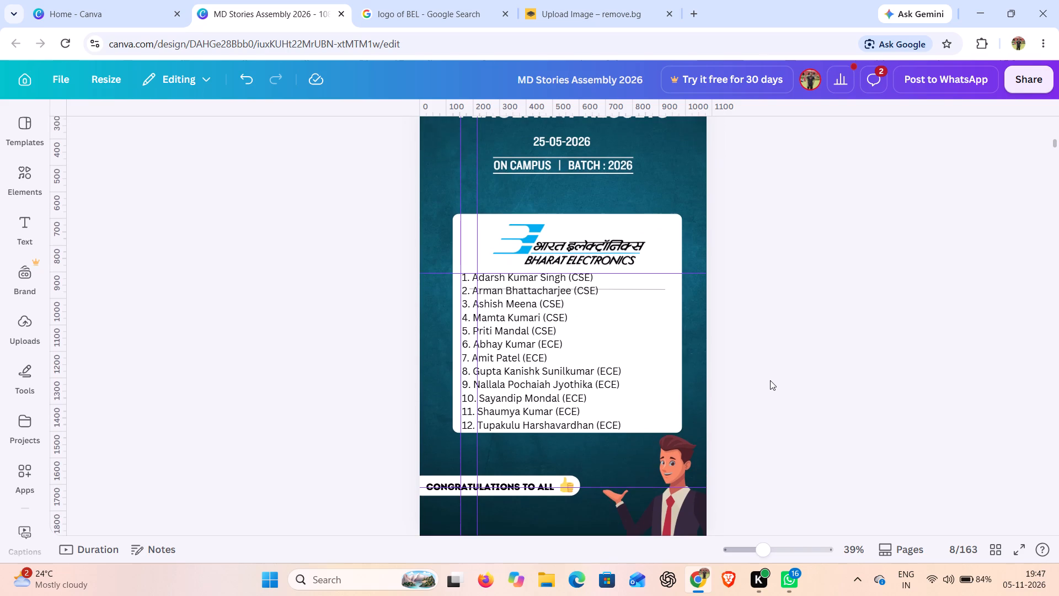
pyautogui.hscroll(1, 770, 380)
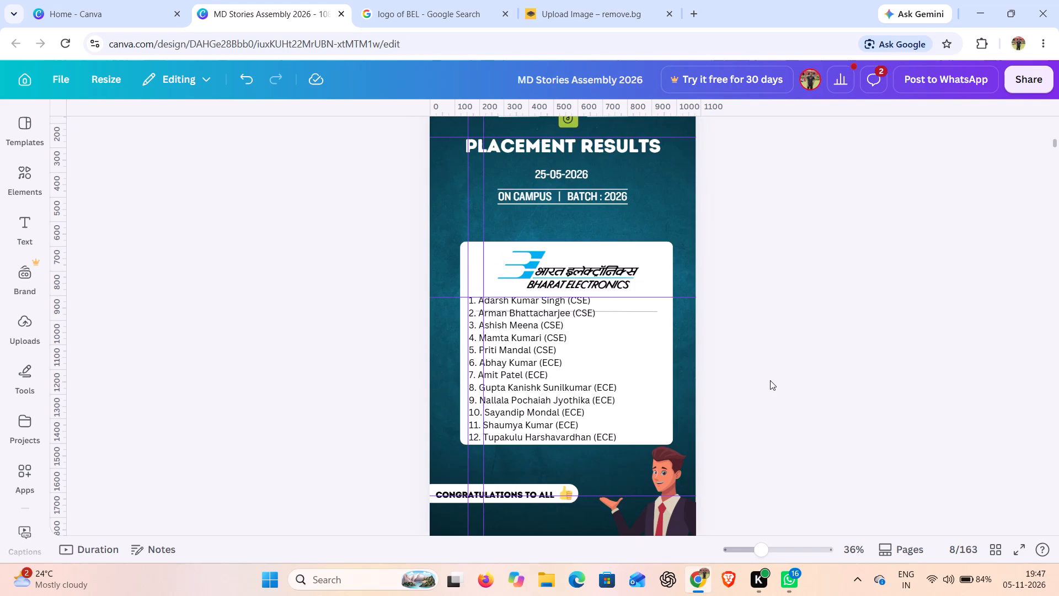
pyautogui.scroll(9, 770, 380)
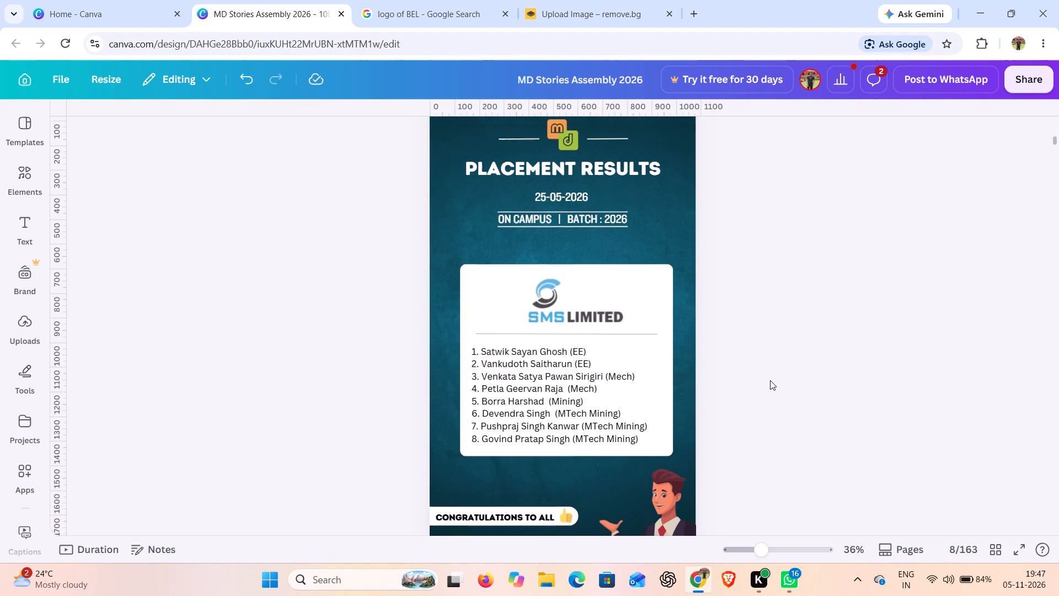
pyautogui.scroll(8, 770, 380)
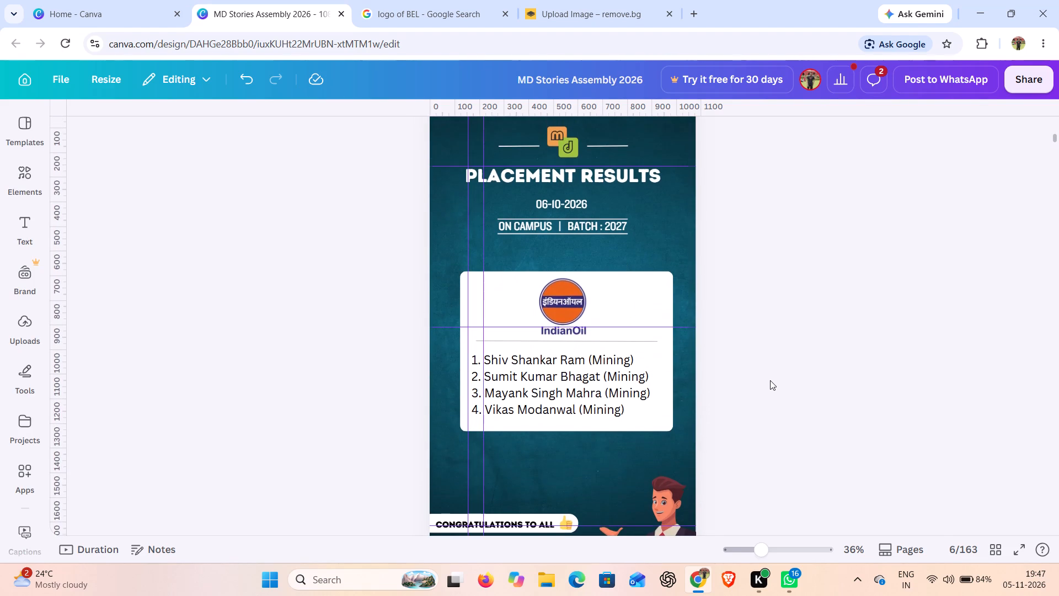
pyautogui.scroll(3, 770, 380)
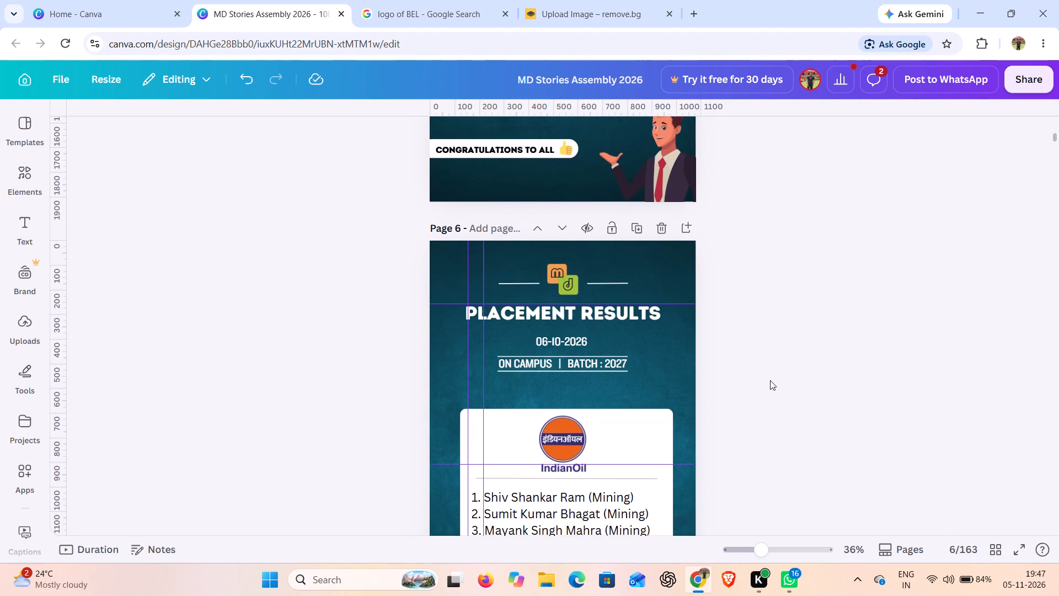
pyautogui.scroll(6, 770, 380)
pyautogui.hscroll(1, 770, 380)
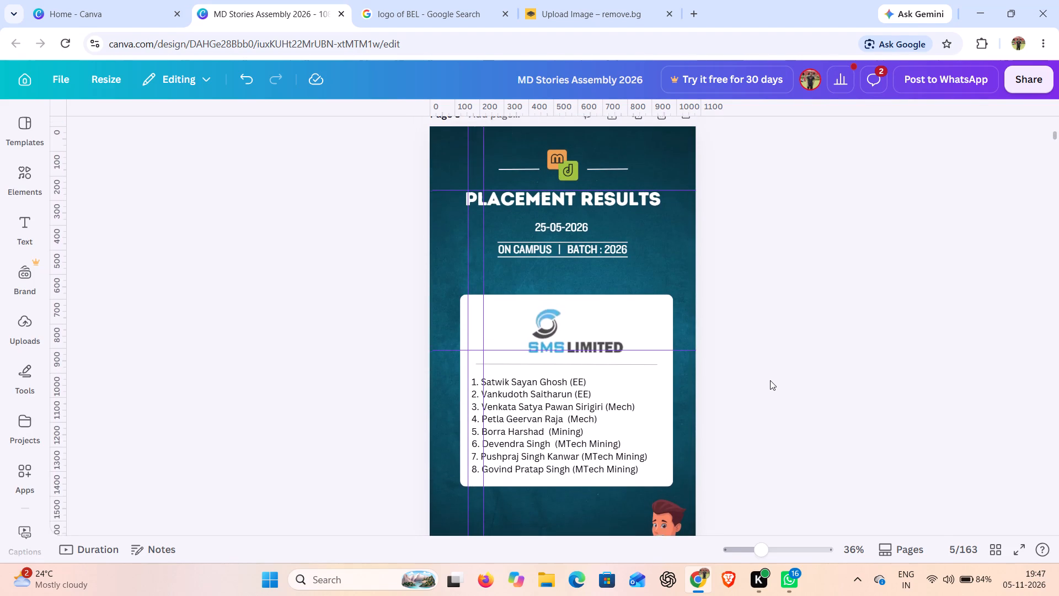
pyautogui.hscroll(2, 770, 380)
pyautogui.scroll(-4, 770, 380)
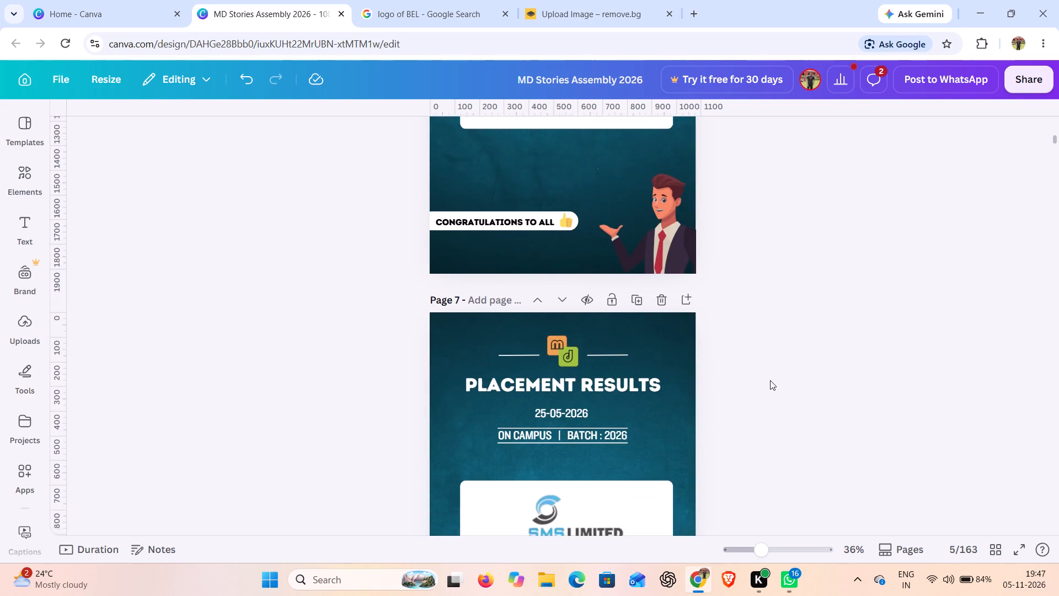
pyautogui.scroll(-3, 770, 380)
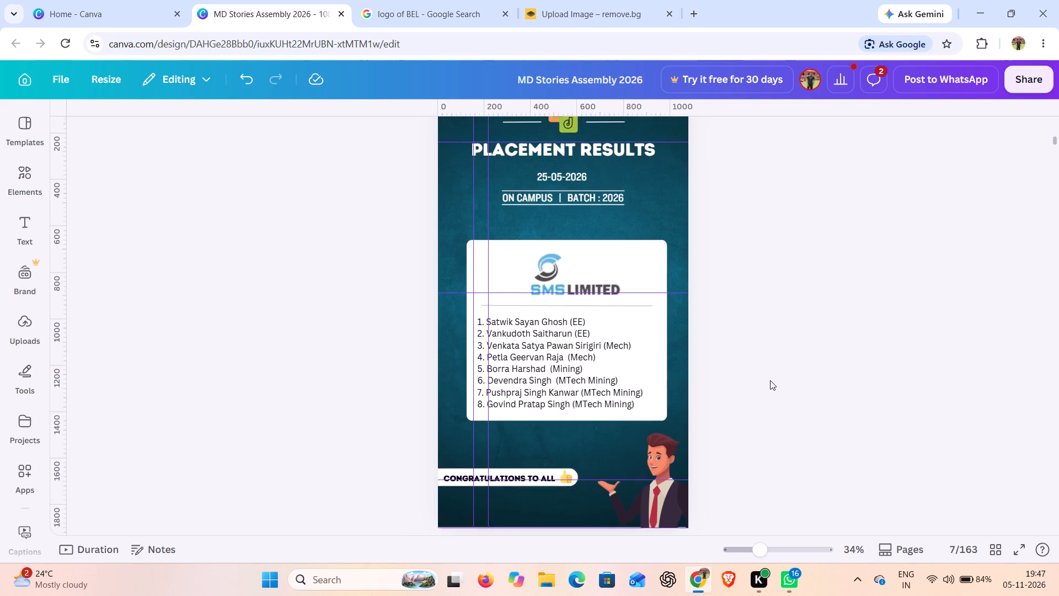
pyautogui.scroll(-4, 770, 380)
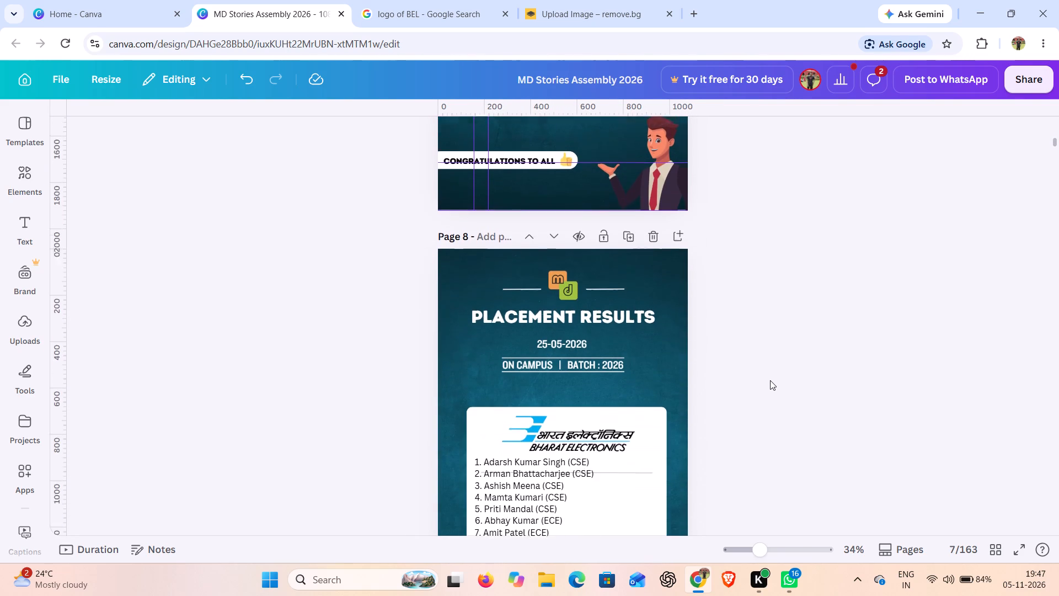
pyautogui.scroll(-3, 770, 380)
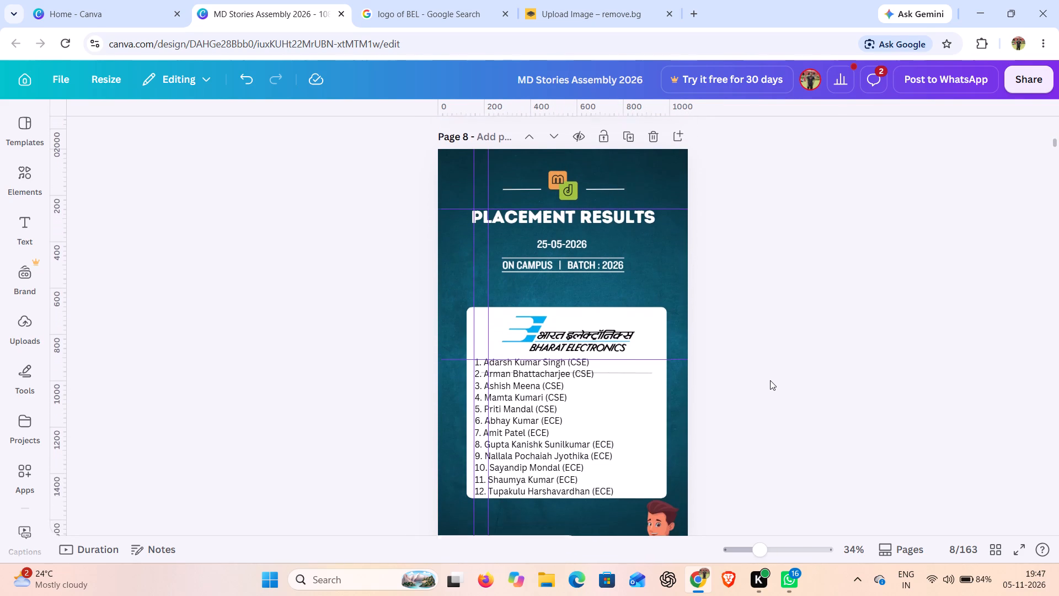
# Compare the Bharat Electronics page's card, logo and list spacing with the SMS Limited and IndianOil placement pages.
pyautogui.scroll(-1, 770, 380)
pyautogui.scroll(6, 770, 380)
pyautogui.scroll(-1, 770, 380)
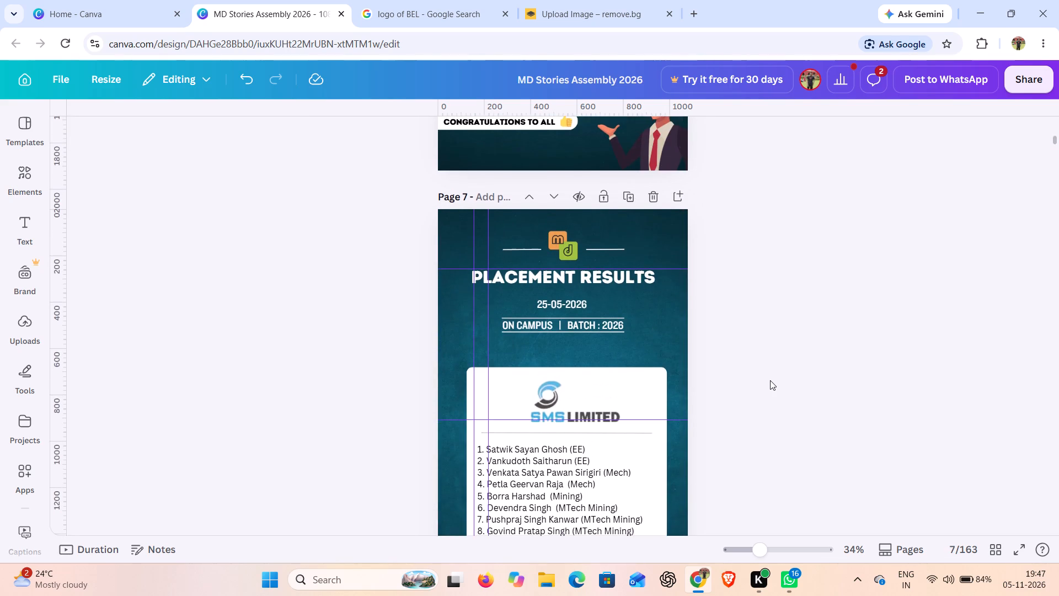
pyautogui.scroll(-1, 770, 380)
pyautogui.hscroll(2, 770, 380)
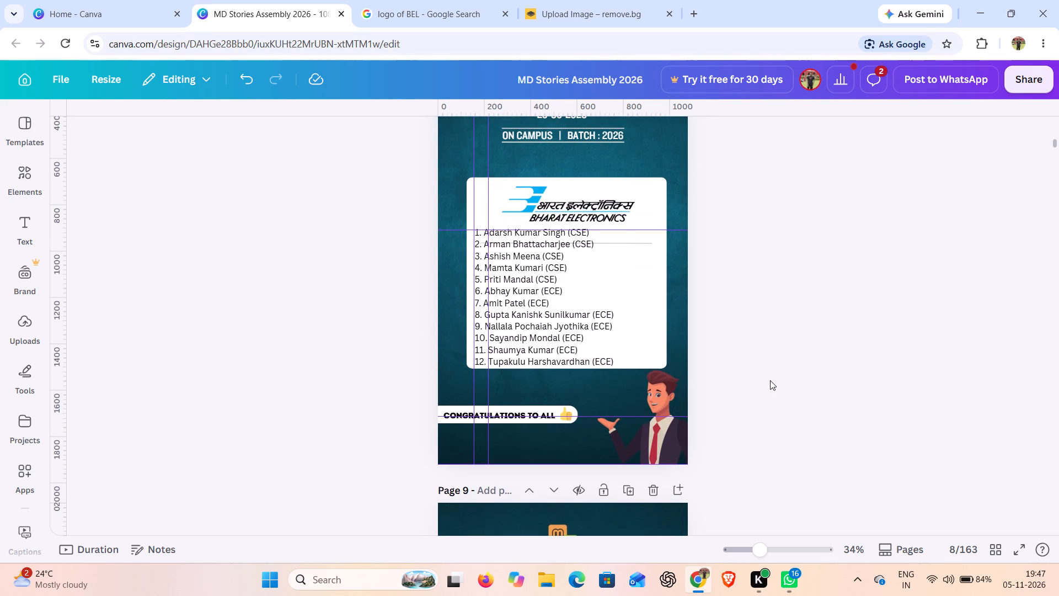
pyautogui.hscroll(1, 770, 380)
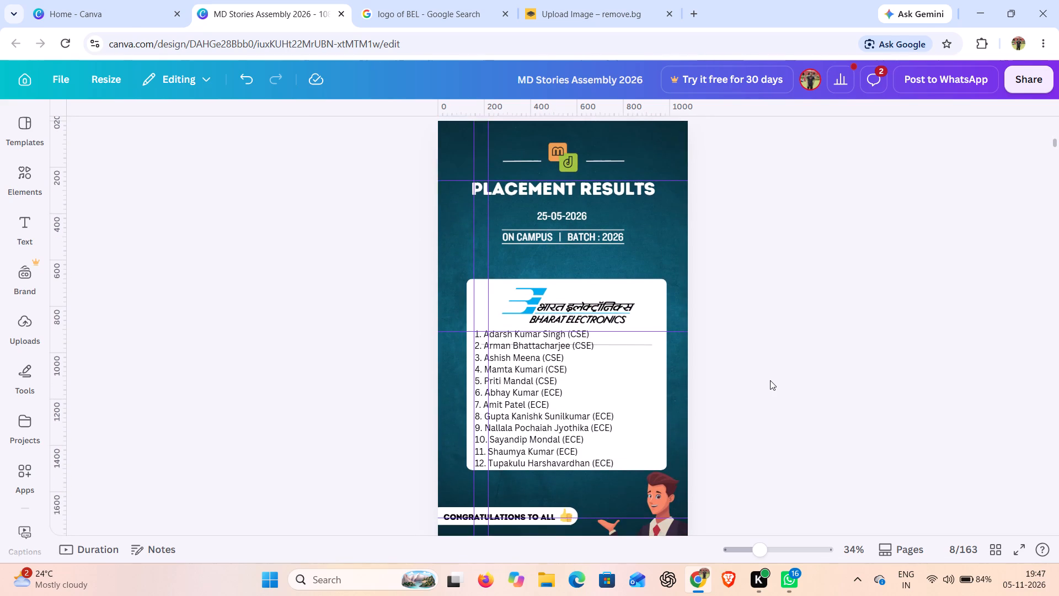
pyautogui.scroll(9, 770, 380)
pyautogui.hscroll(1, 770, 380)
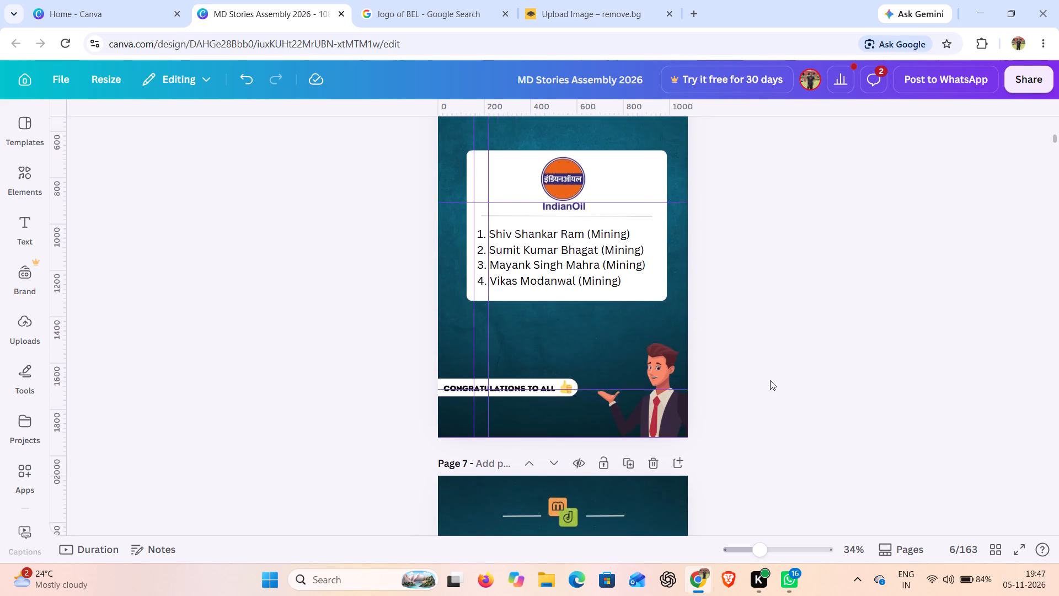
pyautogui.hscroll(1, 770, 380)
pyautogui.scroll(-3, 770, 380)
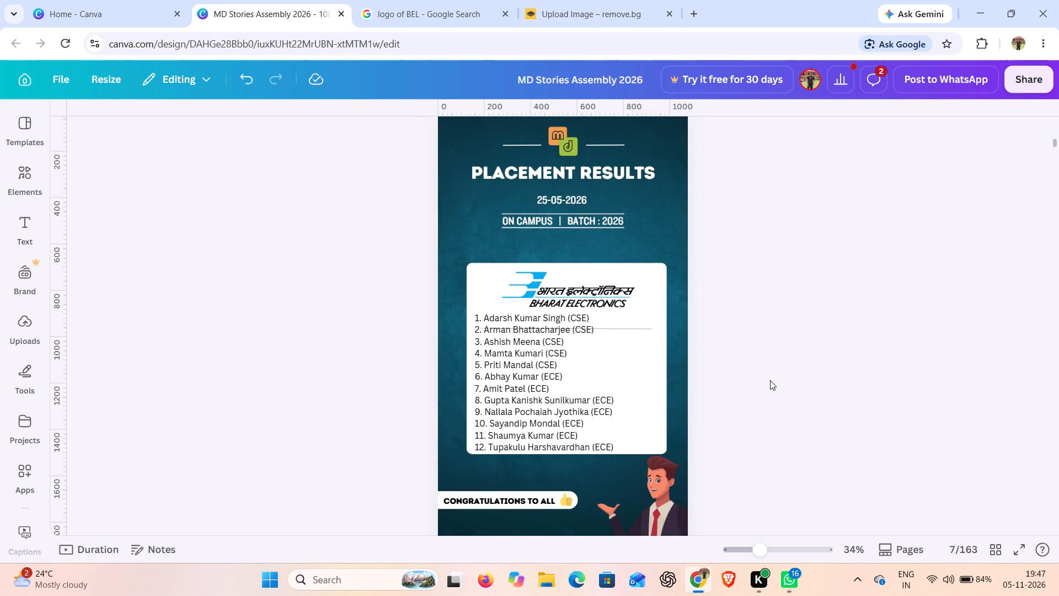
pyautogui.scroll(-1, 770, 380)
# Extend the white card's bottom edge slightly downward to leave a small margin below the twelfth name on the Bharat Electronics page.
pyautogui.click(655, 425)
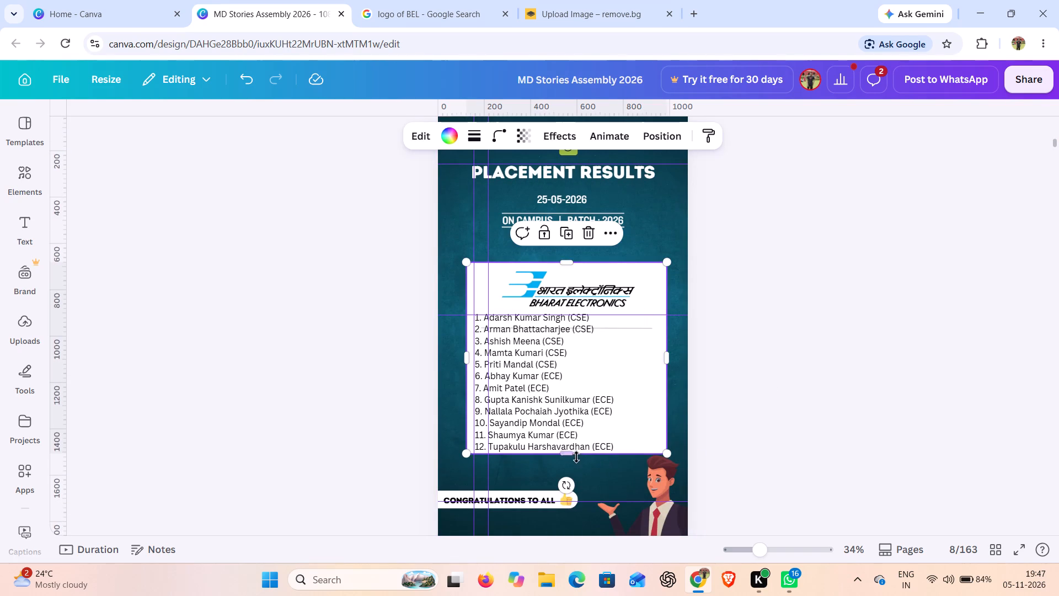
pyautogui.click(571, 455)
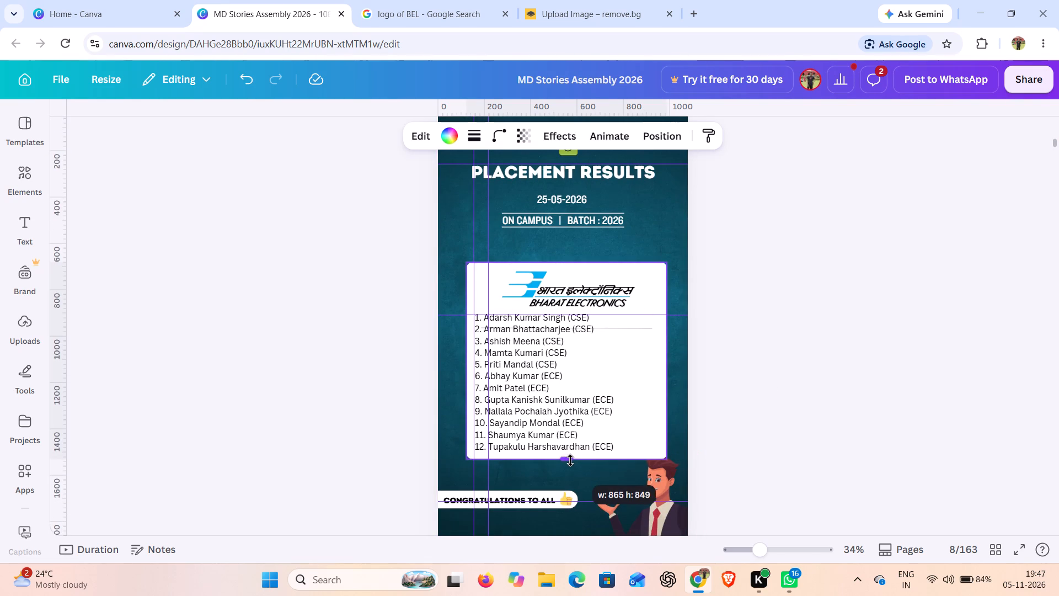
pyautogui.click(777, 400)
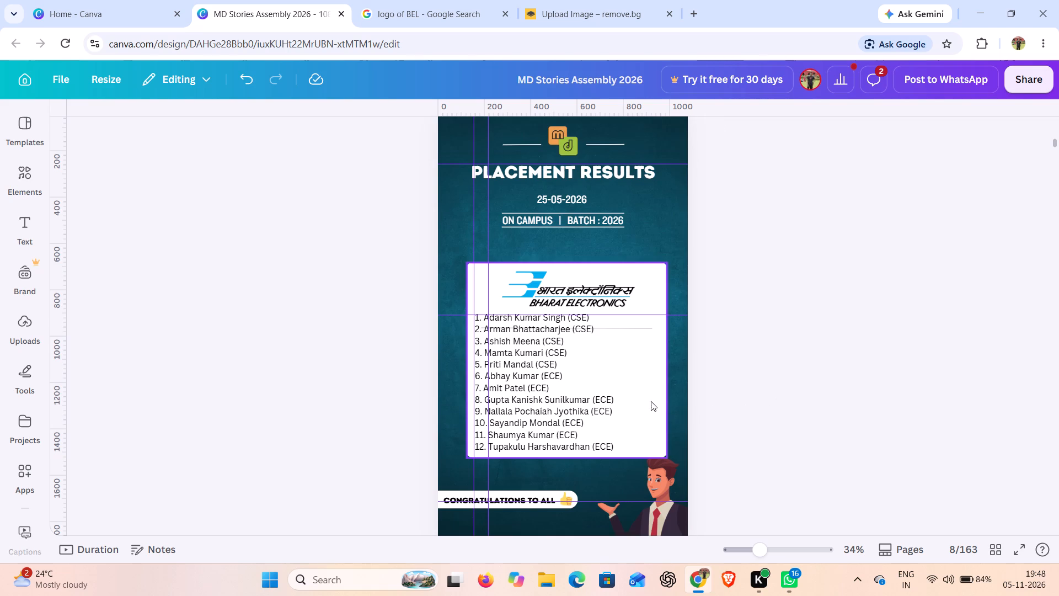
# Move the twelve-name list slightly down and to the right so it is centred horizontally on the Bharat Electronics page.
pyautogui.hscroll(1, 561, 397)
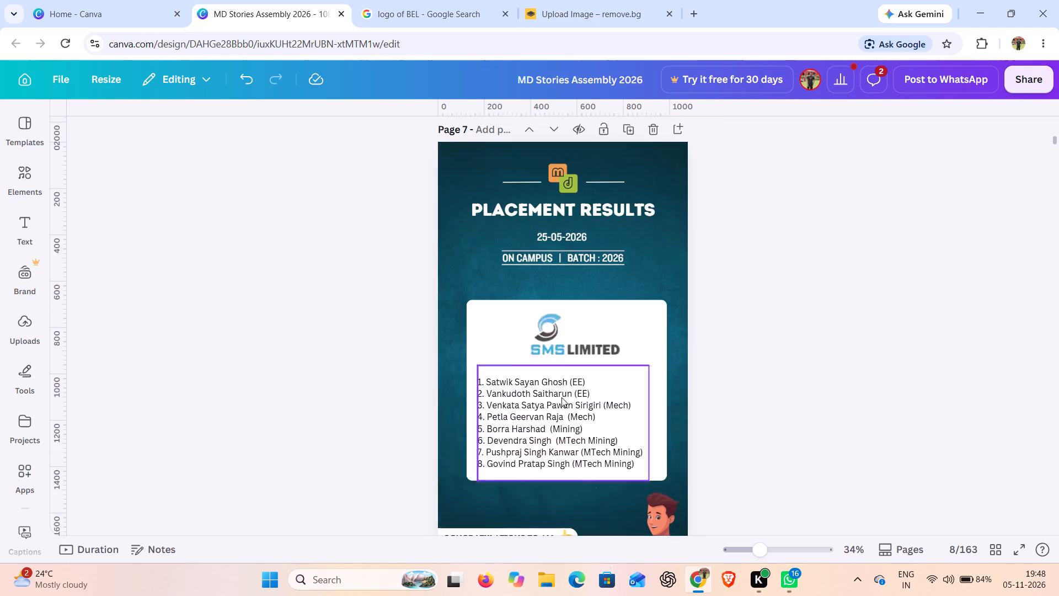
pyautogui.hscroll(2, 561, 397)
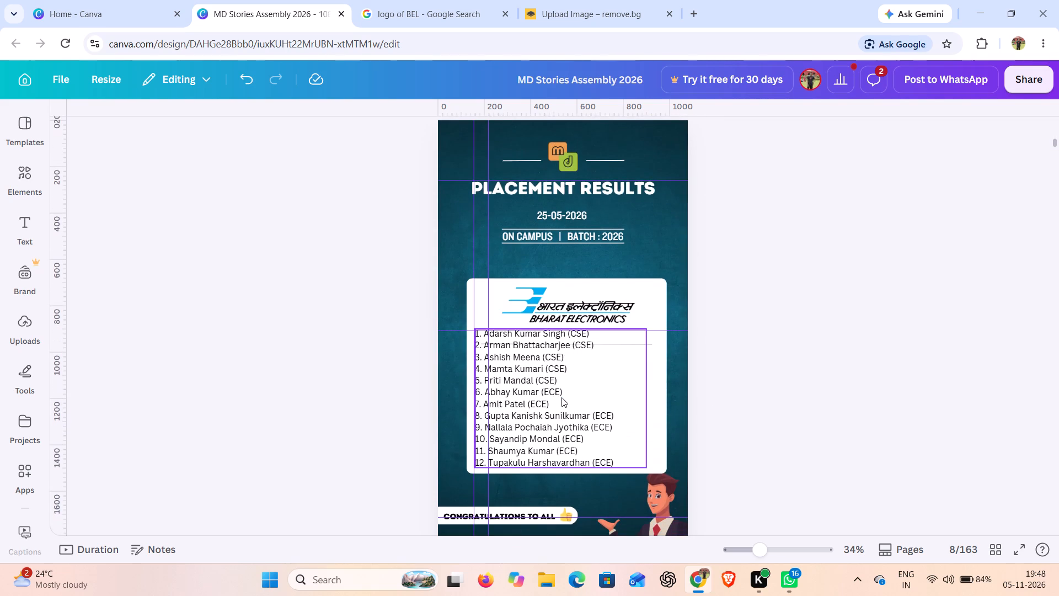
pyautogui.click(576, 393)
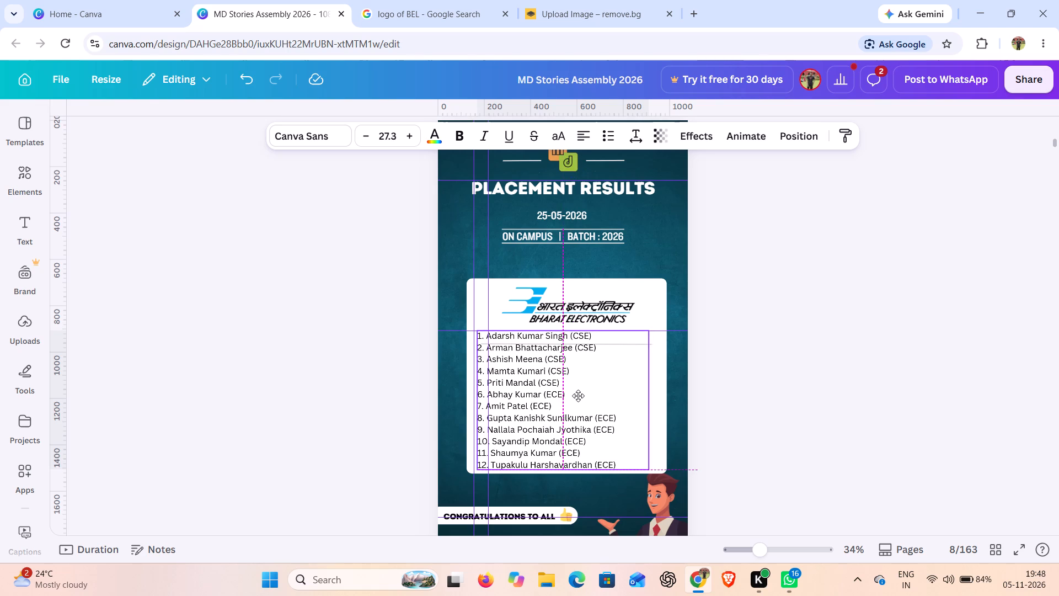
pyautogui.click(742, 374)
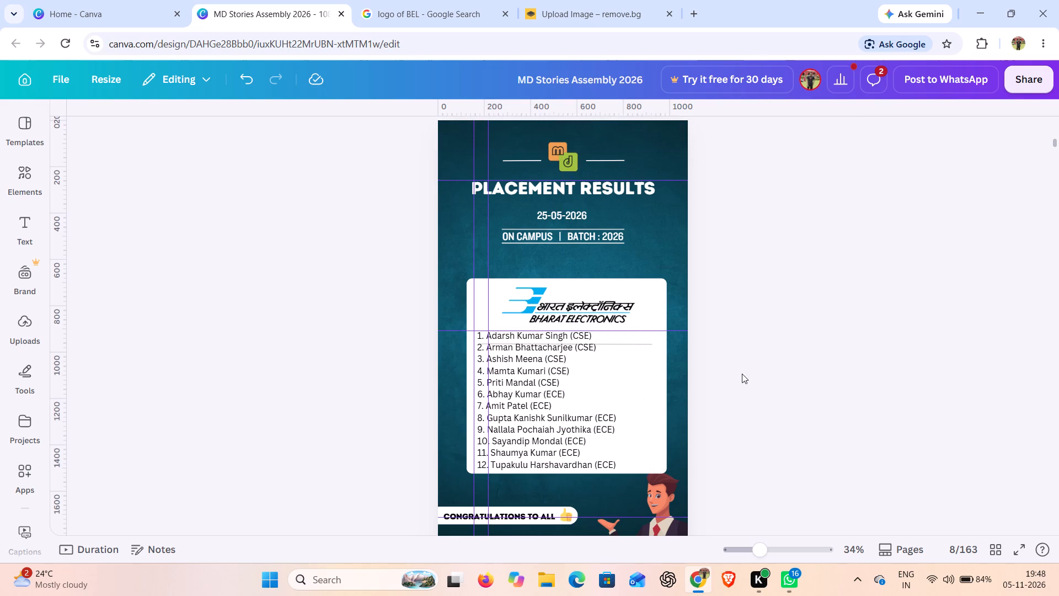
# Review the whole Bharat Electronics page and check its layout against the SMS Limited page before exporting.
pyautogui.scroll(1, 742, 374)
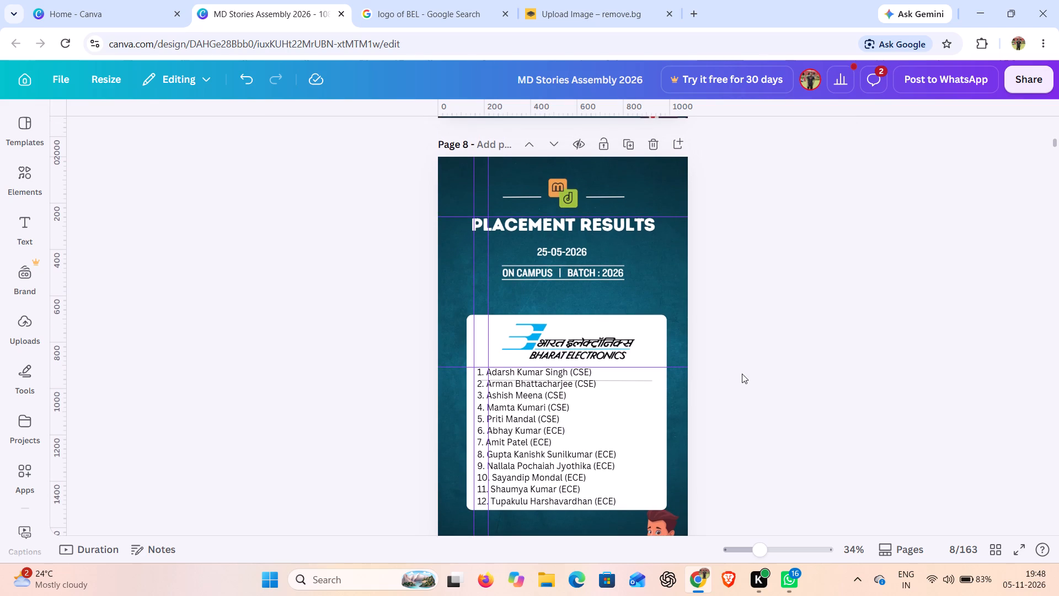
pyautogui.scroll(4, 742, 374)
pyautogui.hscroll(1, 742, 374)
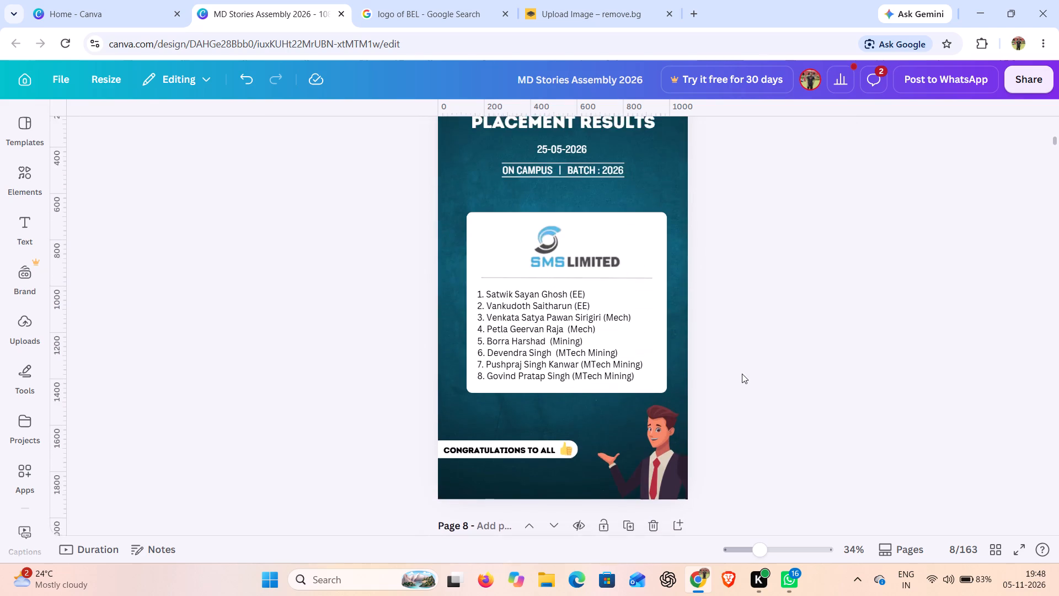
pyautogui.hscroll(4, 742, 374)
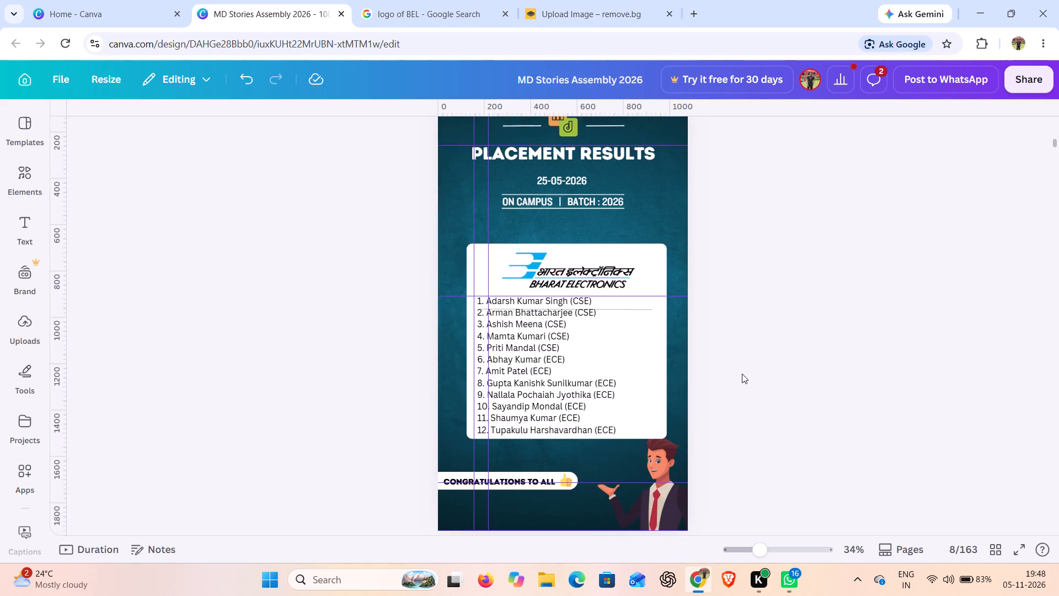
pyautogui.hscroll(1, 742, 374)
pyautogui.scroll(1, 742, 374)
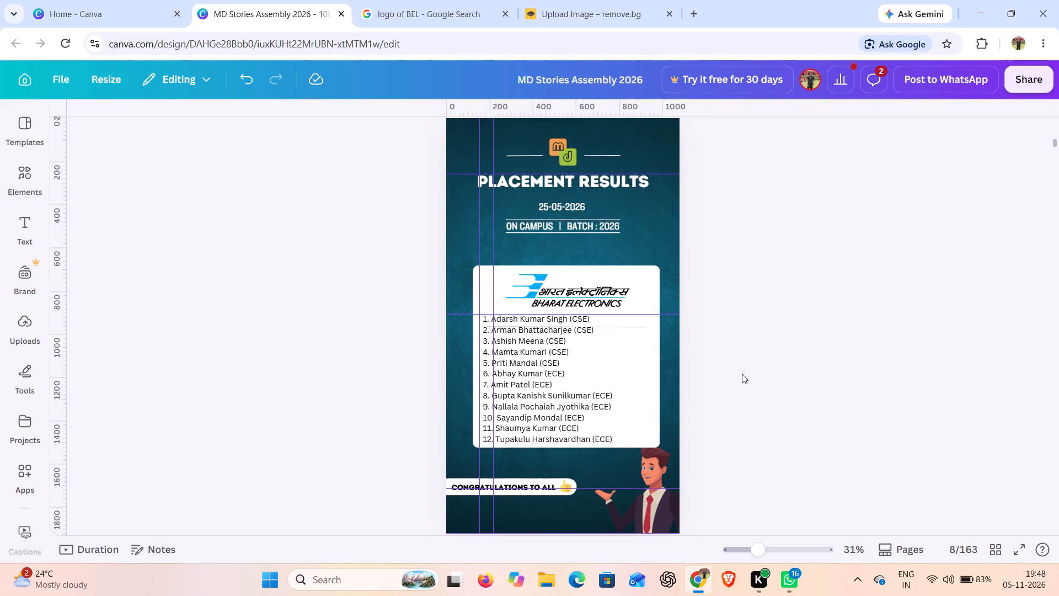
pyautogui.scroll(1, 742, 374)
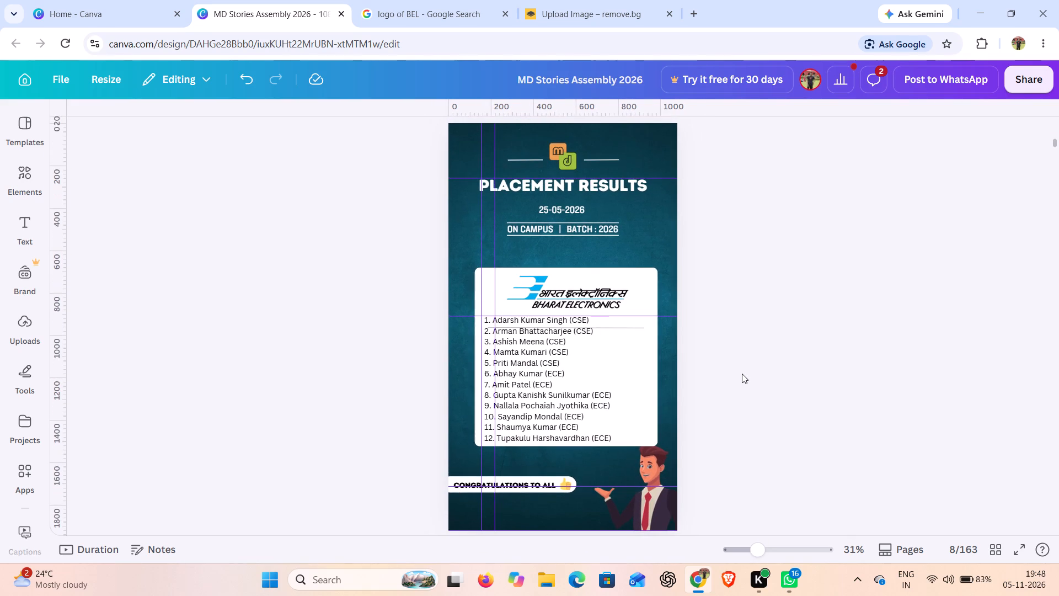
pyautogui.hscroll(1, 742, 374)
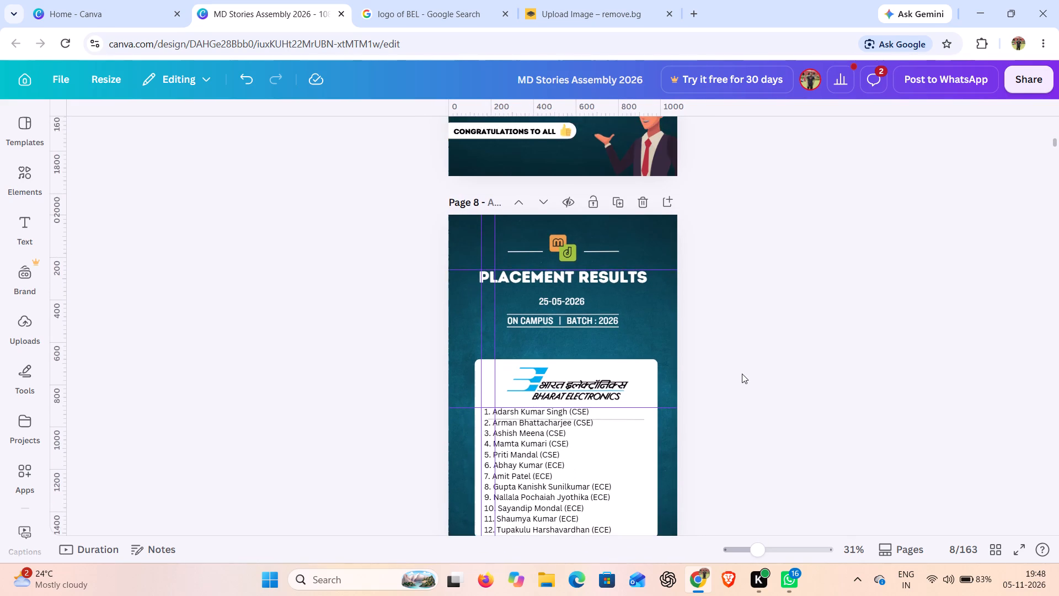
pyautogui.hscroll(1, 742, 374)
# Download only the current page, page 8, of the design as a PNG image.
pyautogui.click(1026, 73)
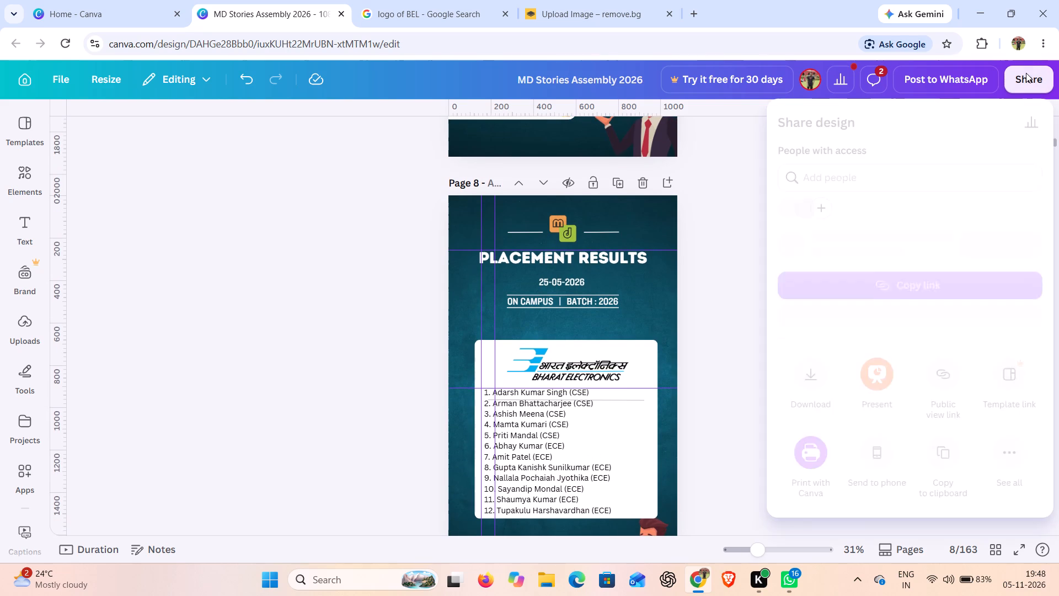
pyautogui.click(812, 401)
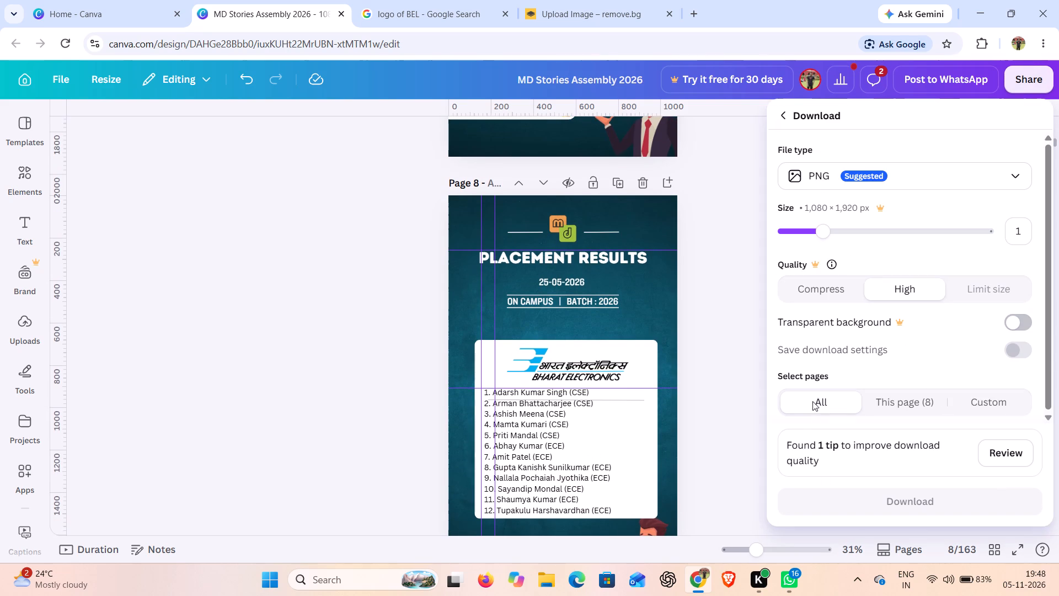
pyautogui.click(914, 397)
pyautogui.click(912, 498)
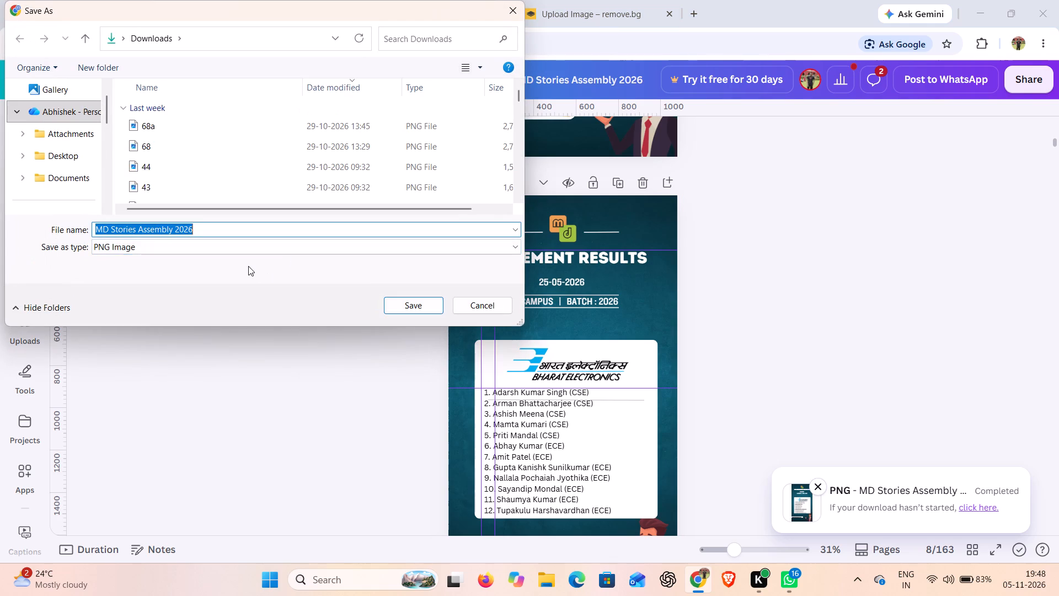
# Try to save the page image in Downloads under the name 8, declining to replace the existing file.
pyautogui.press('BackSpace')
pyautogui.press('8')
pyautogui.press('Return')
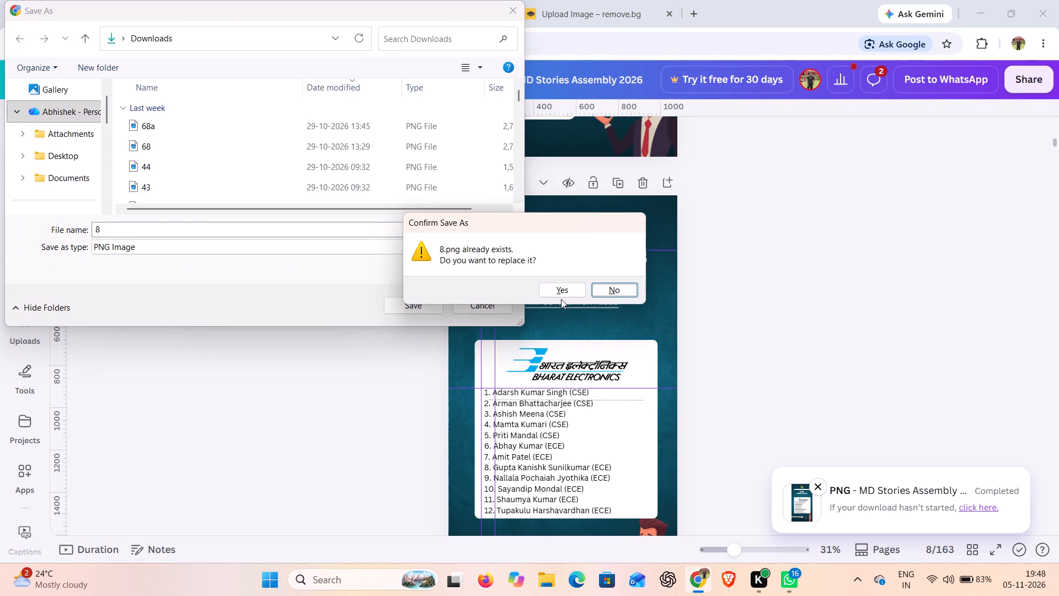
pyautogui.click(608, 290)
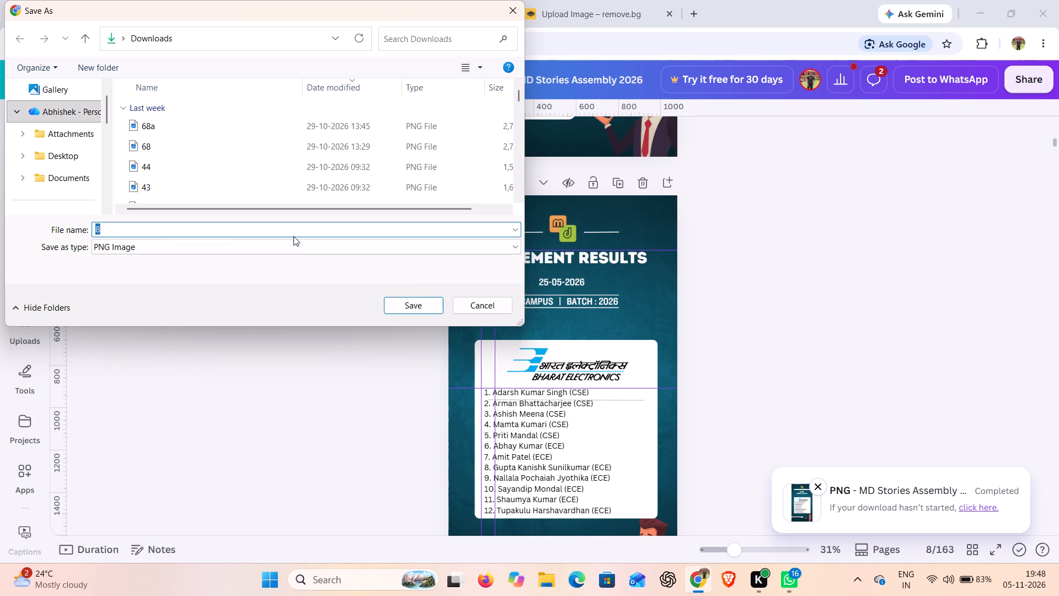
# Save the page image in the Downloads folder under the file name 8.a.
pyautogui.press('.')
pyautogui.press('BackSpace')
pyautogui.press('8')
pyautogui.press('.')
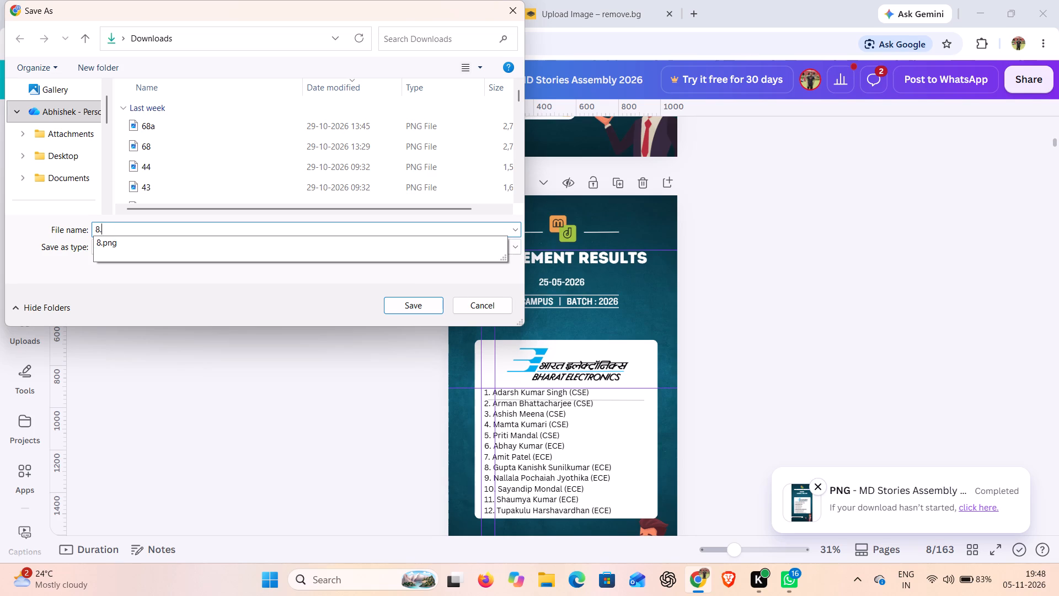
pyautogui.press('a')
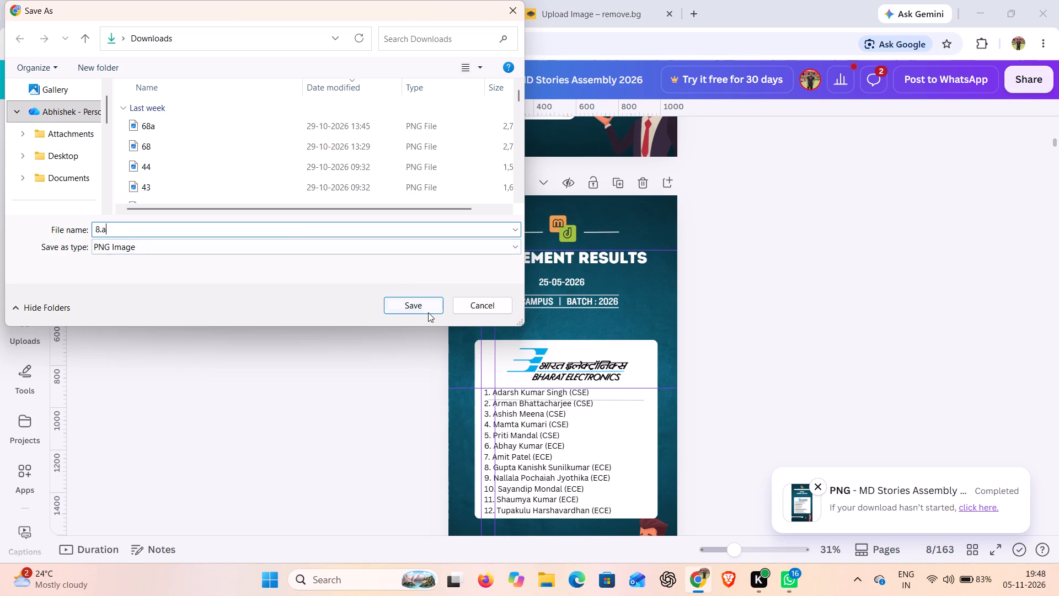
pyautogui.click(427, 311)
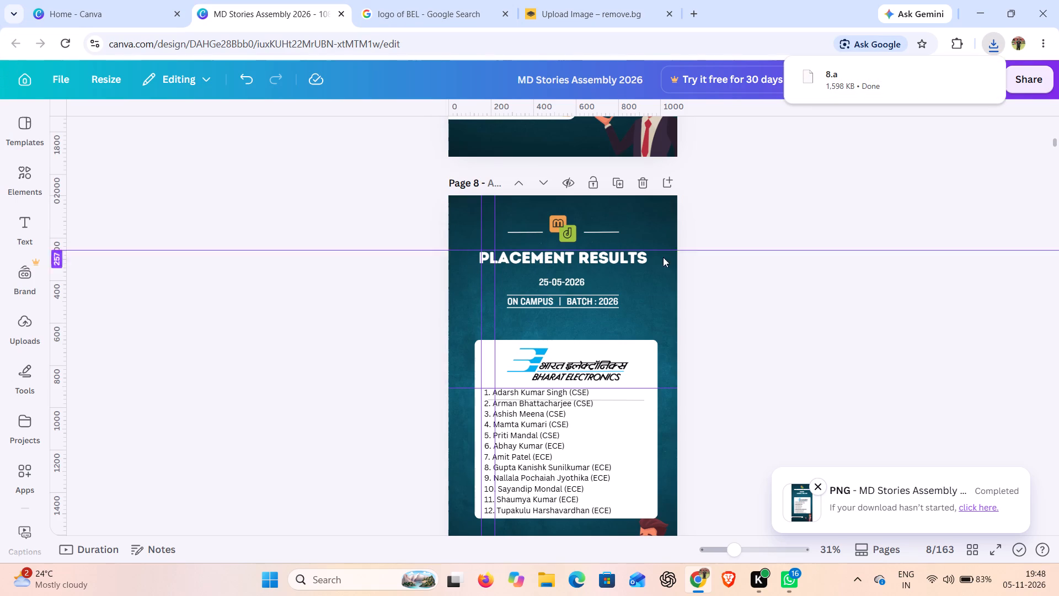
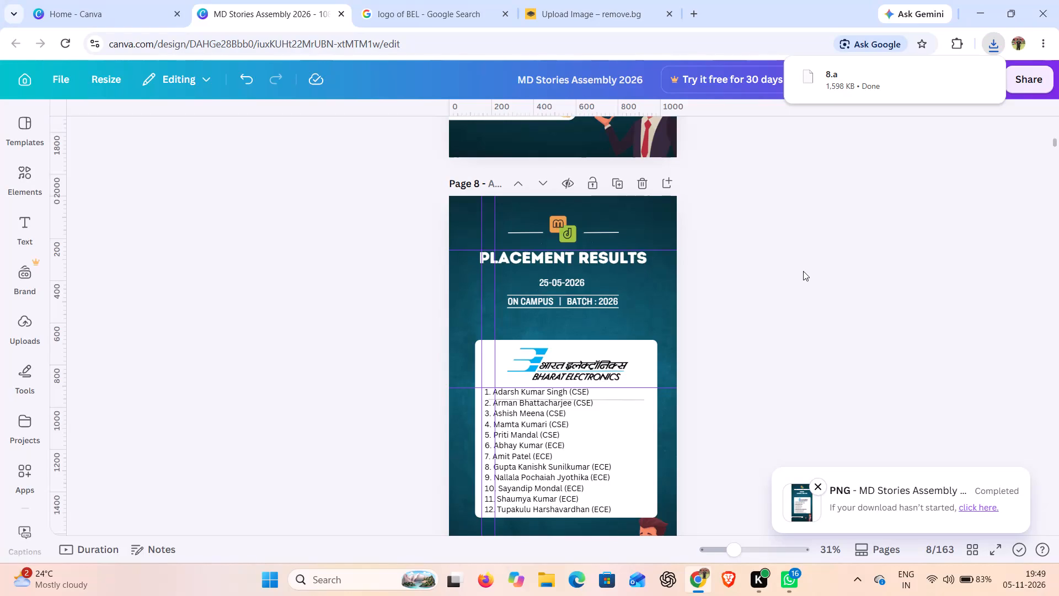
# Change the date under the Placement Results heading on the Bharat Electronics page to 5-11-2026.
pyautogui.scroll(-2, 803, 271)
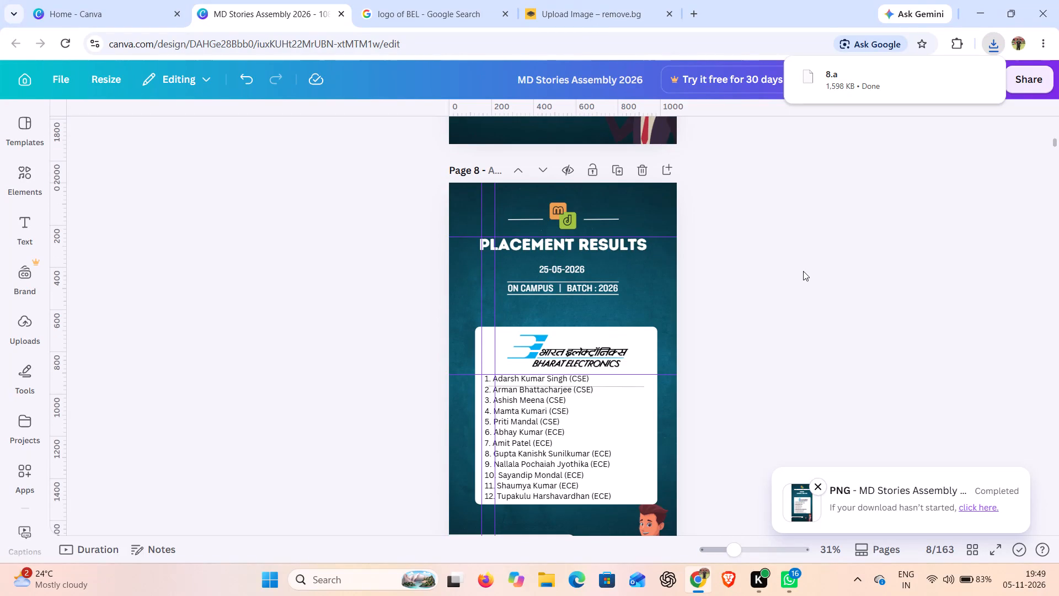
pyautogui.scroll(-1, 803, 271)
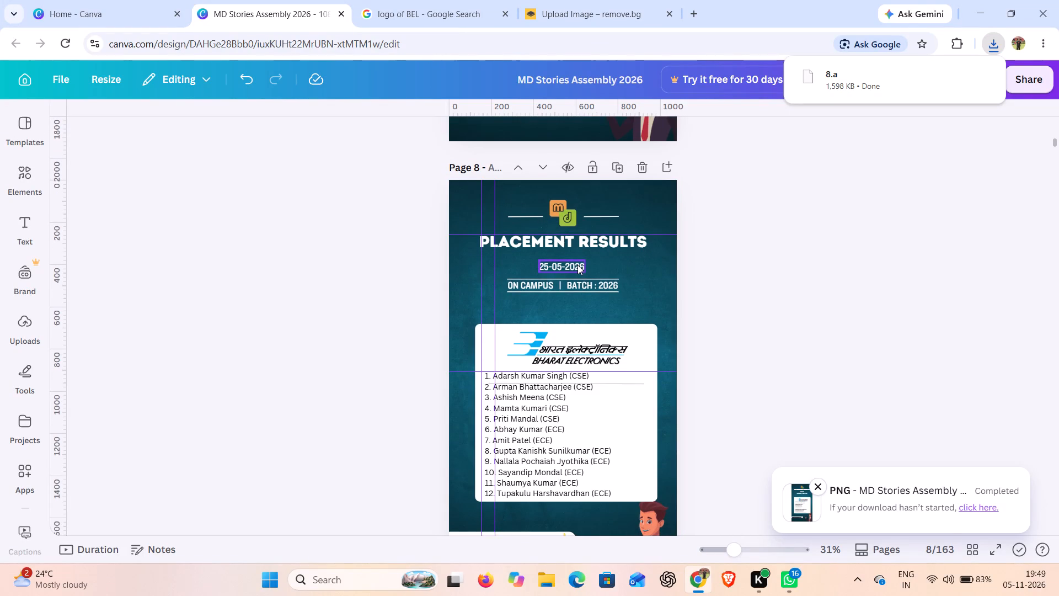
pyautogui.click(577, 265)
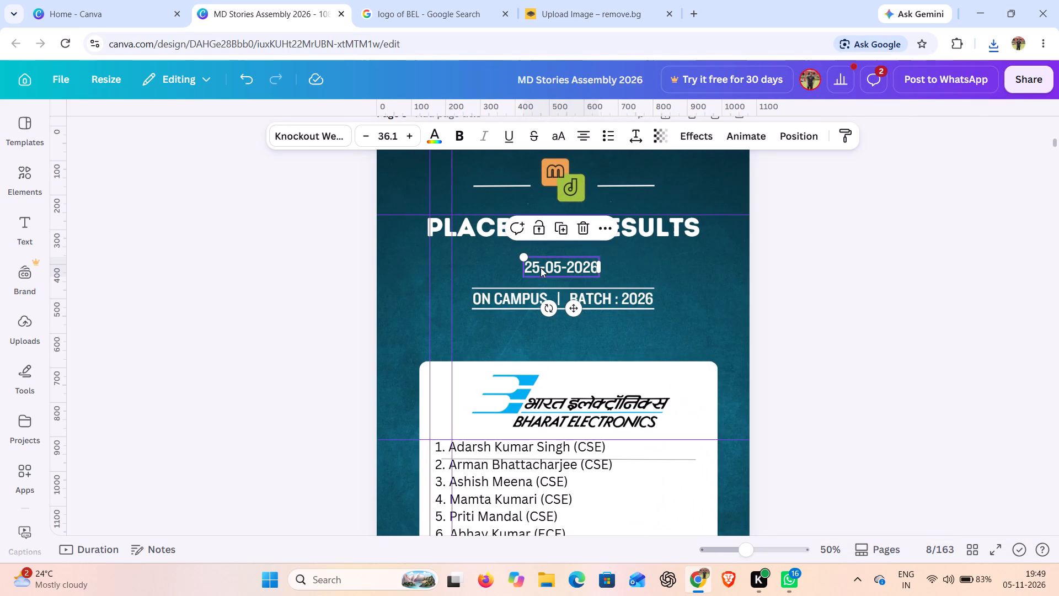
pyautogui.click(533, 269)
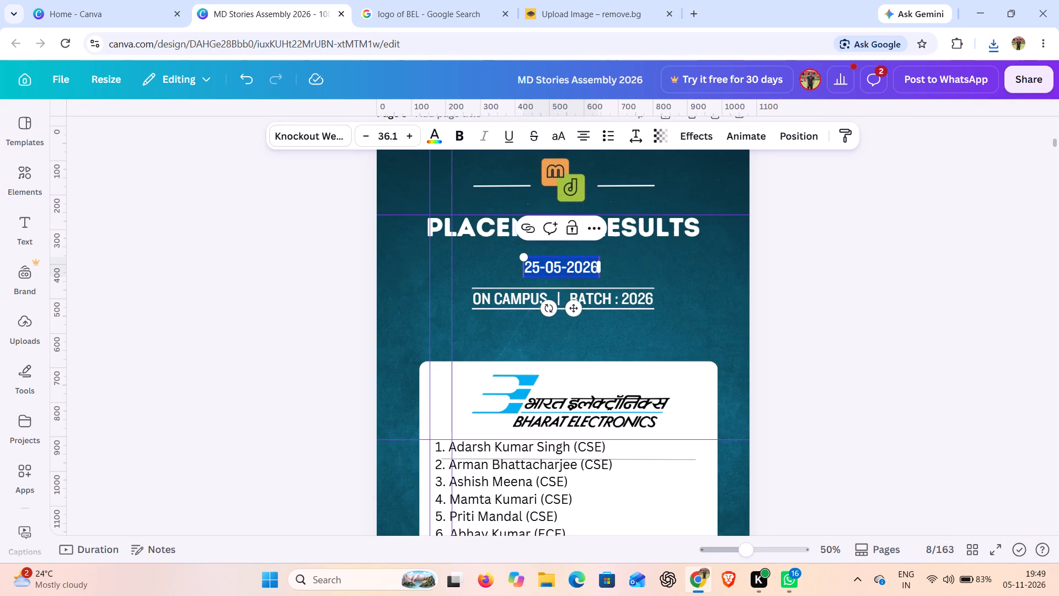
pyautogui.click(541, 269)
pyautogui.press('BackSpace')
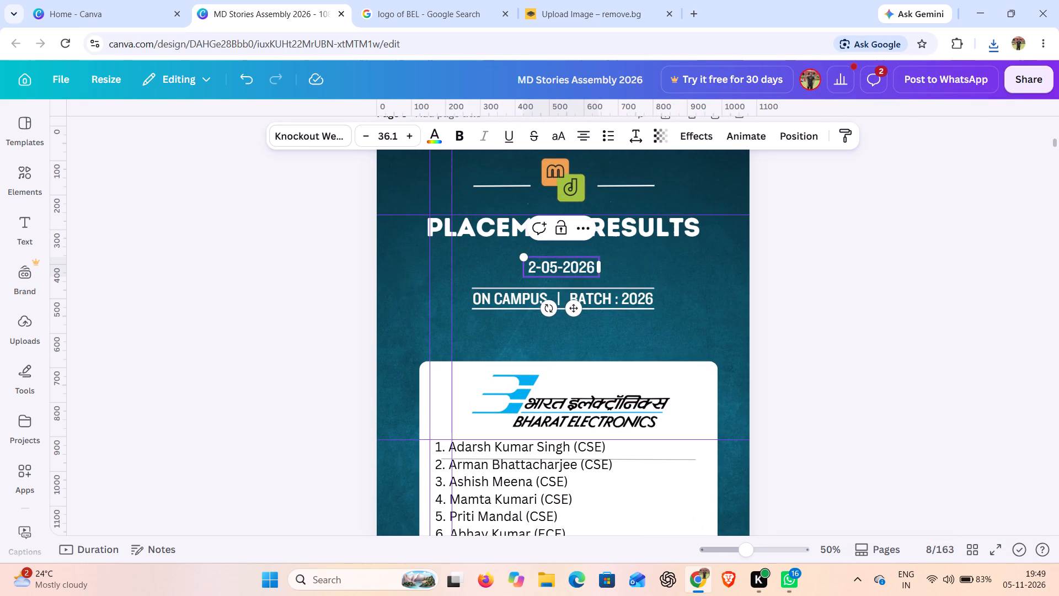
pyautogui.press('BackSpace')
pyautogui.press('5')
pyautogui.click(559, 268)
pyautogui.press('BackSpace')
pyautogui.press('BackSpace')
pyautogui.write('11')
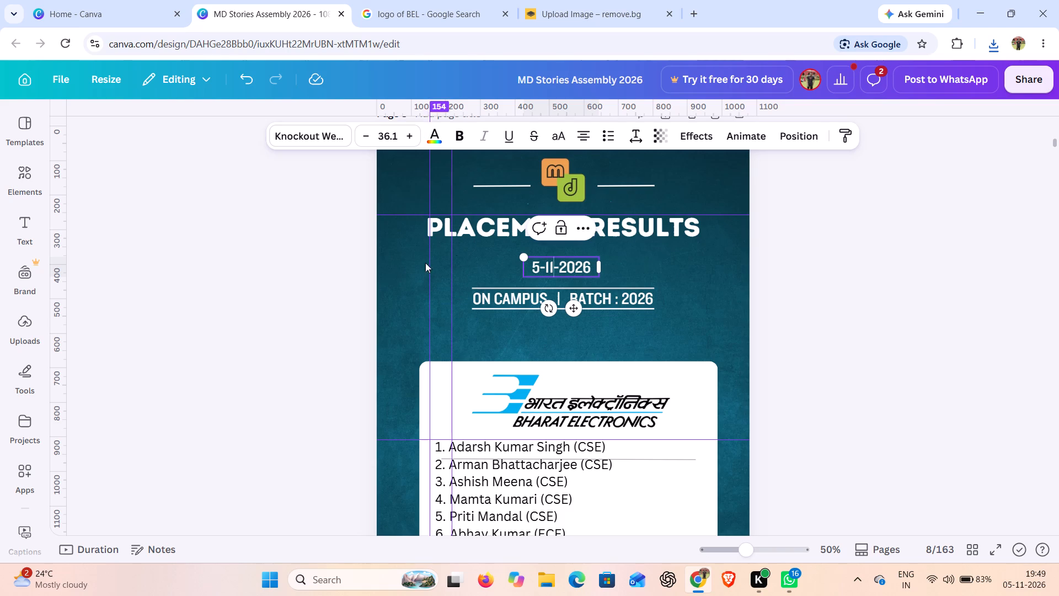
pyautogui.click(528, 268)
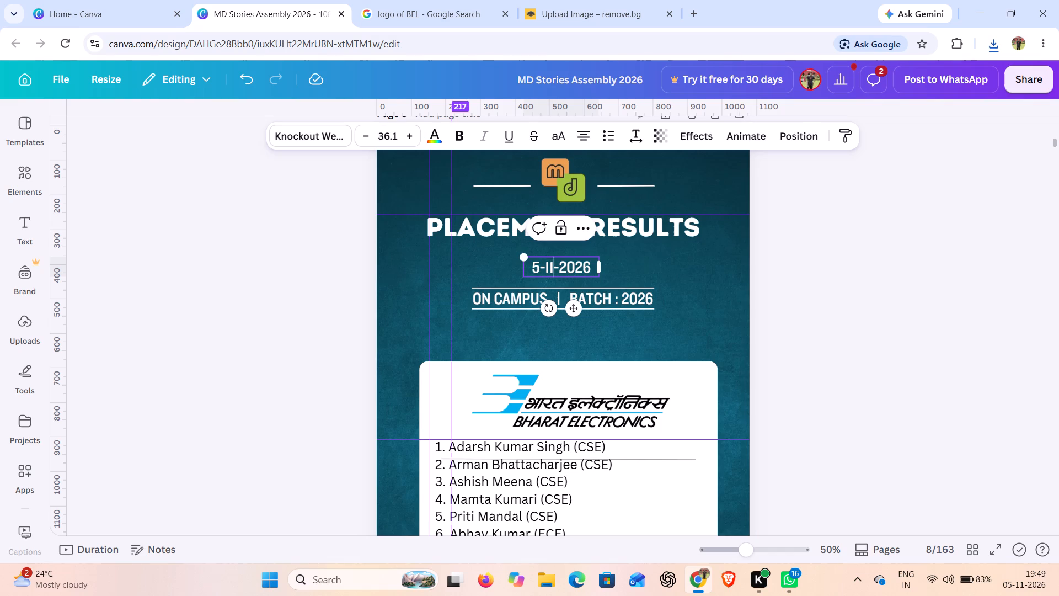
pyautogui.press('0')
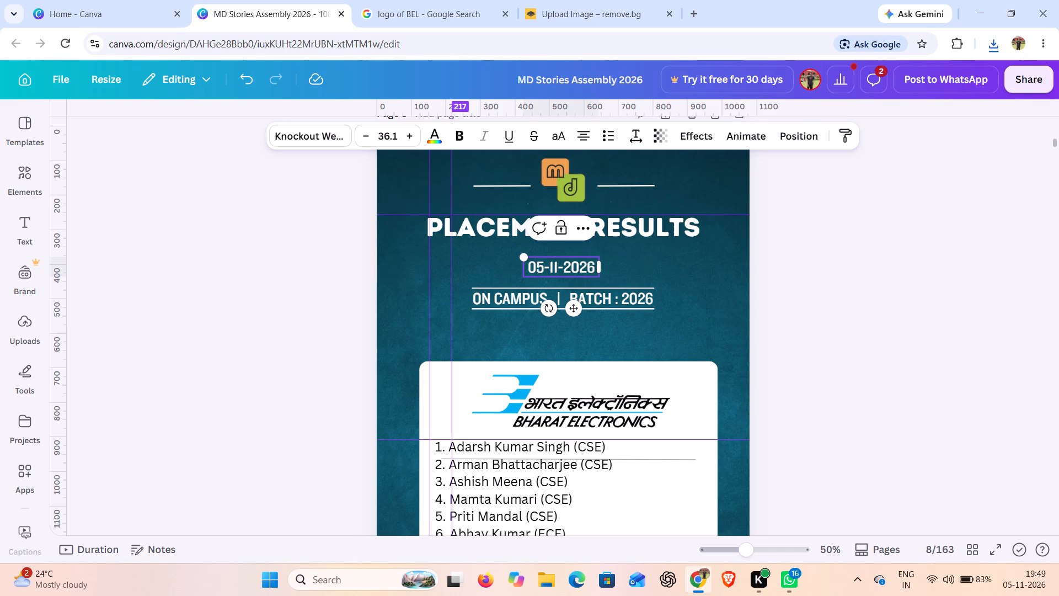
pyautogui.press('BackSpace')
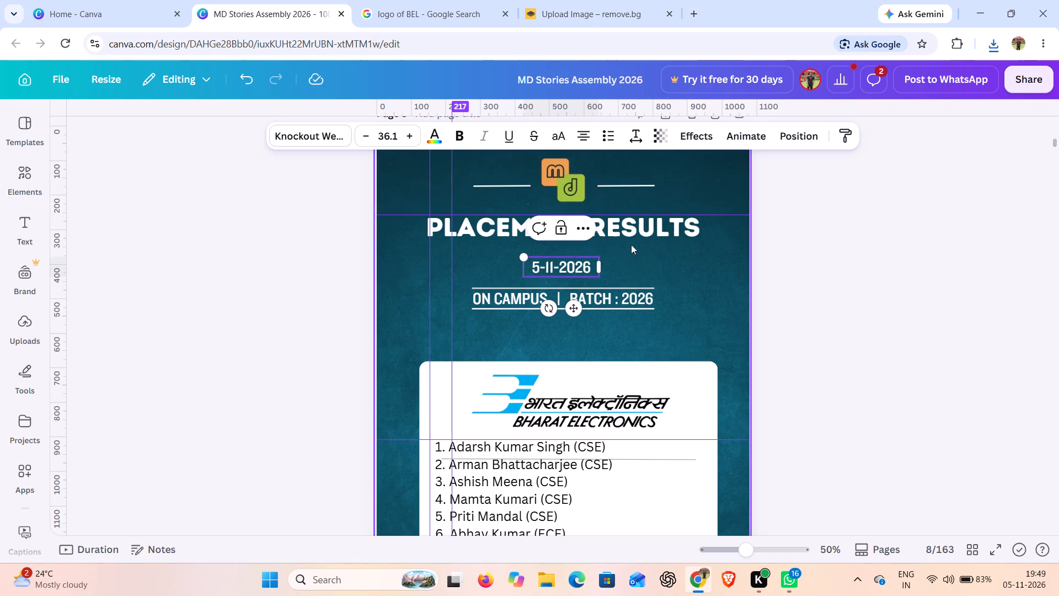
pyautogui.click(835, 301)
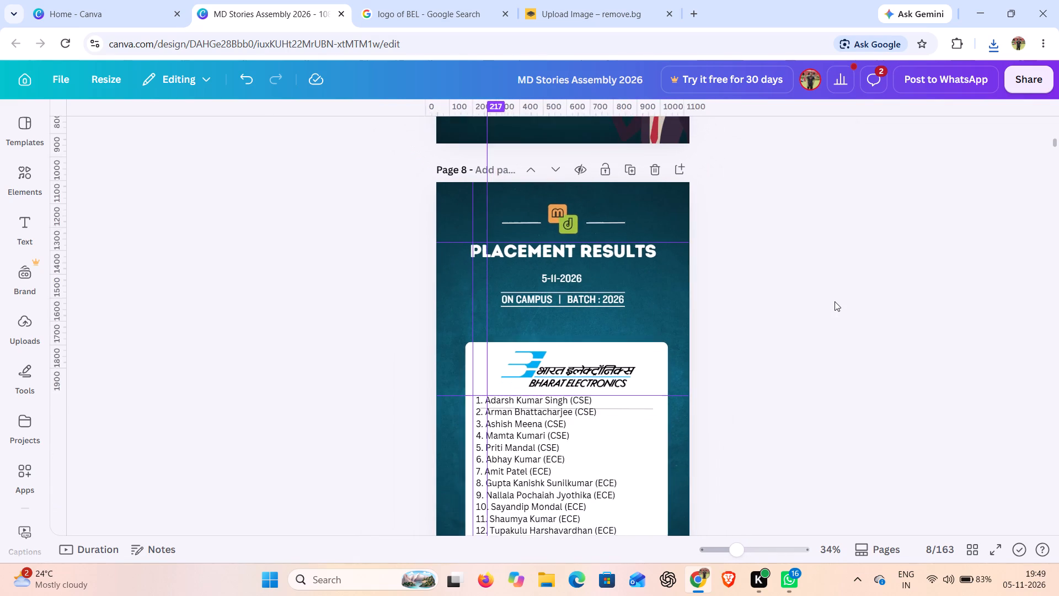
# Change the day in the Bharat Electronics page's date to 6, making it 6-11-2026.
pyautogui.scroll(-2, 835, 301)
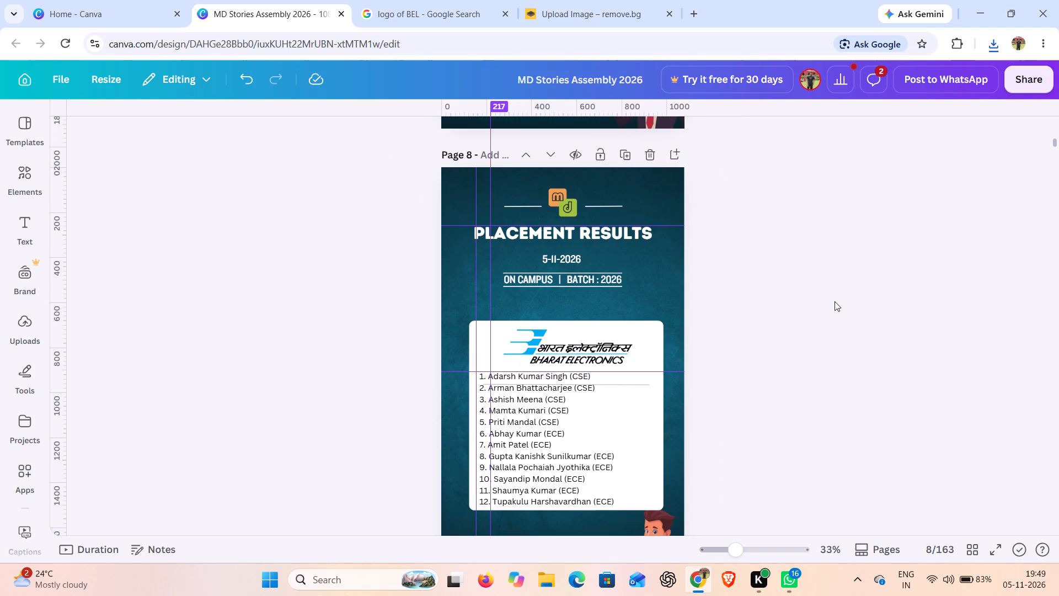
pyautogui.scroll(-1, 835, 301)
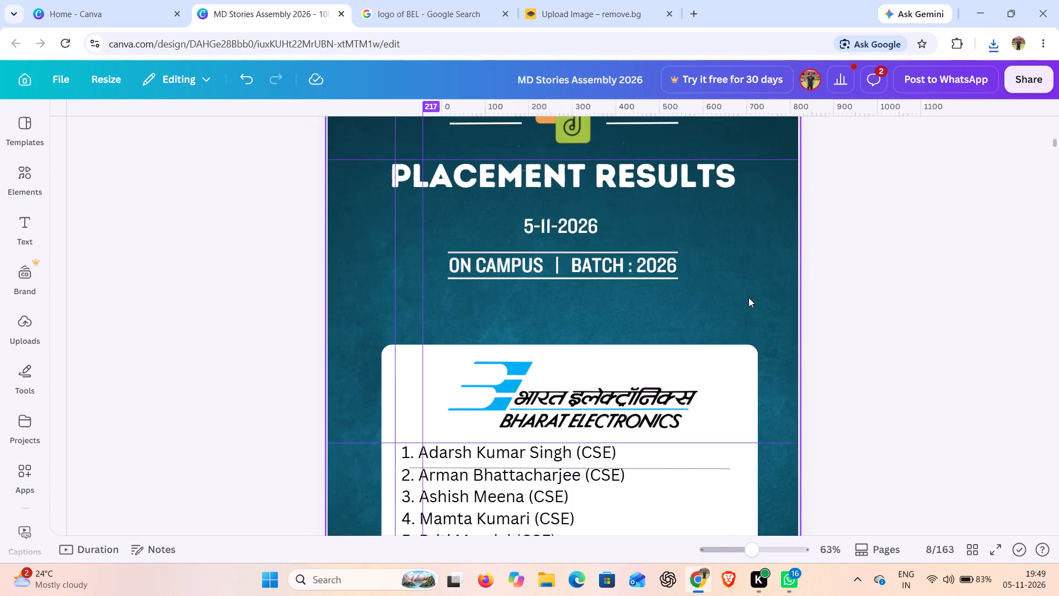
pyautogui.click(528, 224)
pyautogui.click(534, 229)
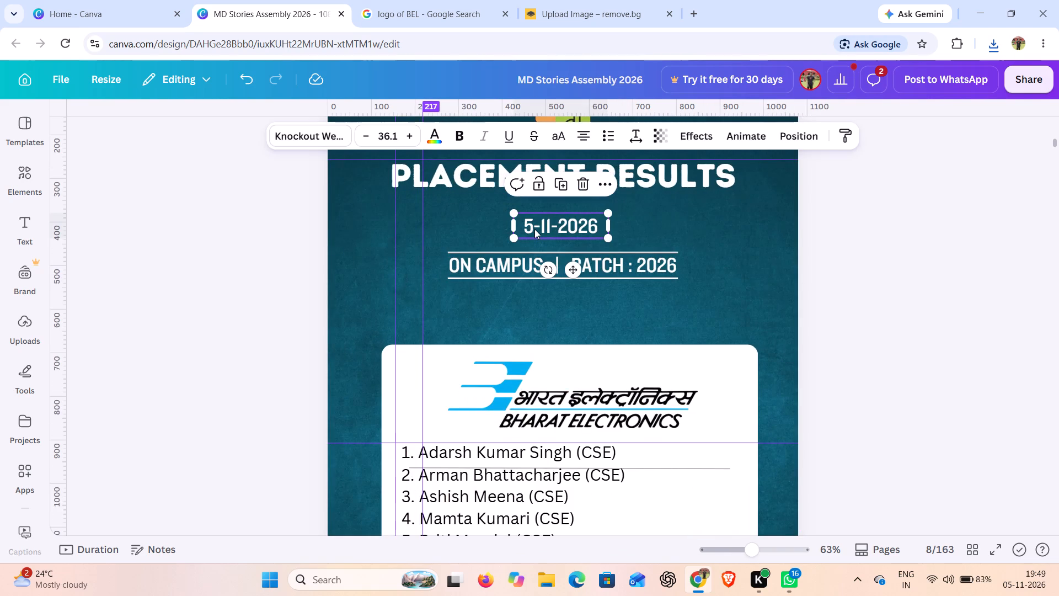
pyautogui.press('BackSpace')
pyautogui.press('6')
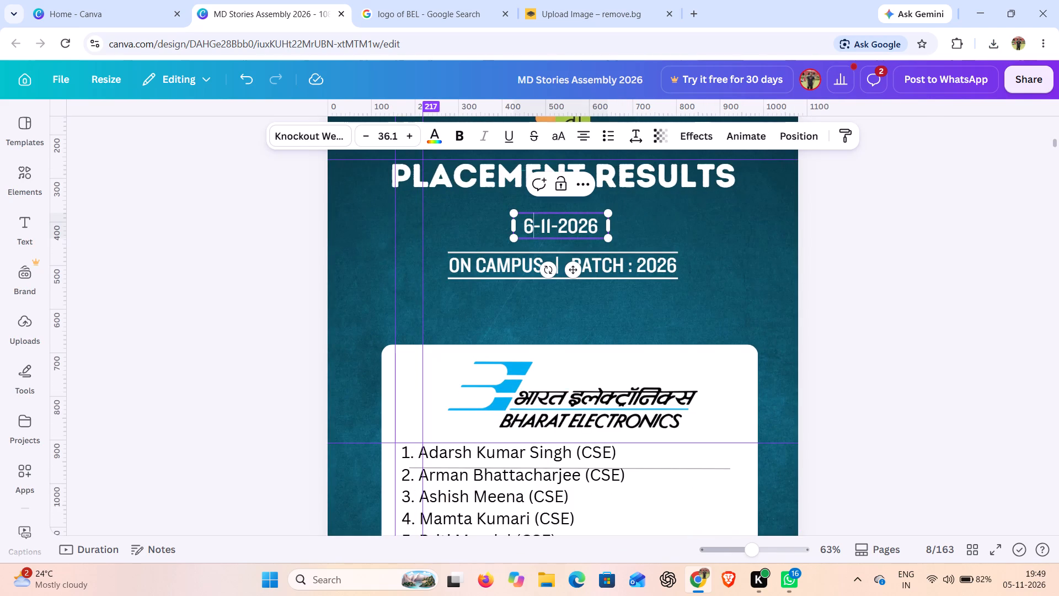
pyautogui.click(890, 278)
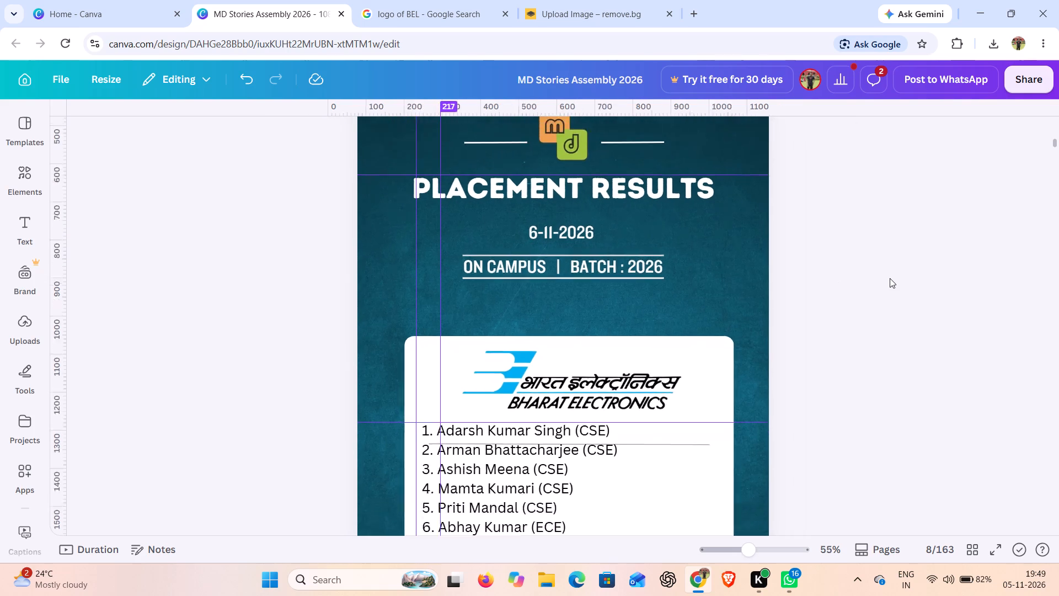
# Download only the current page, page 8, as a PNG image at 1,080 × 1,920 px and high quality.
pyautogui.scroll(-2, 890, 278)
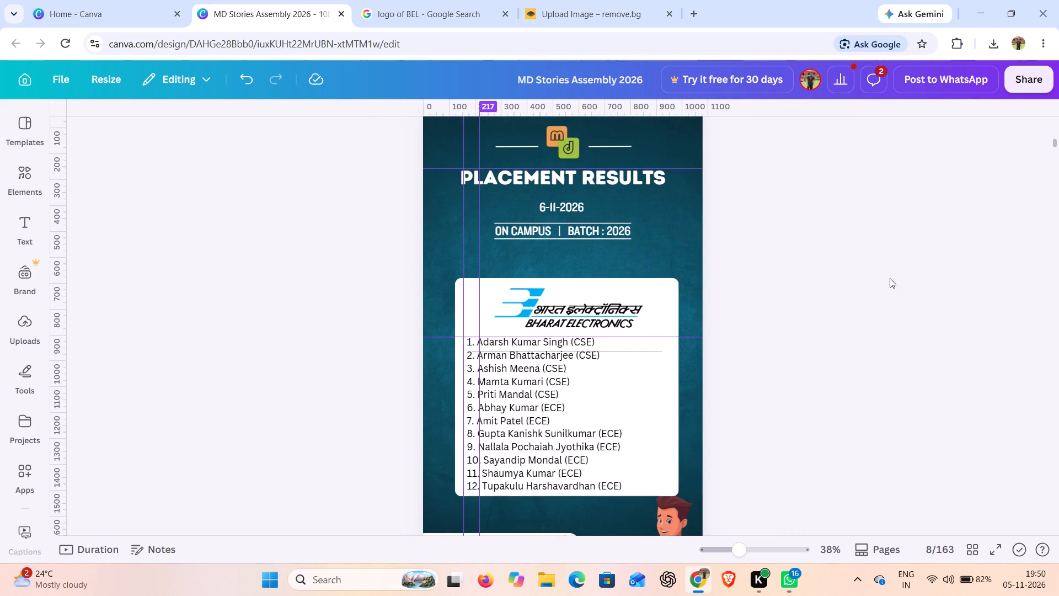
pyautogui.scroll(-1, 890, 278)
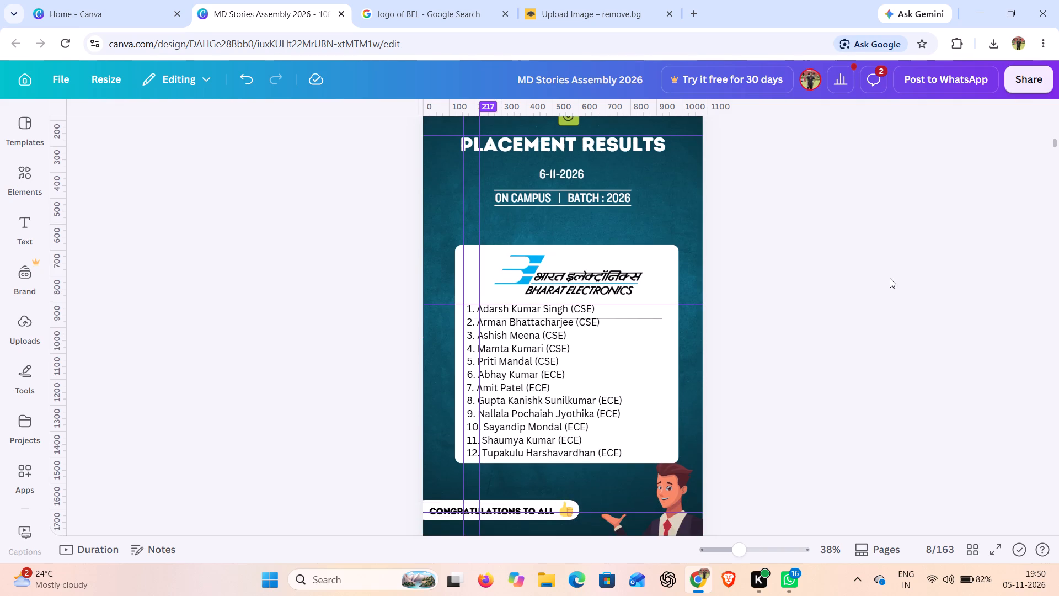
pyautogui.scroll(1, 890, 278)
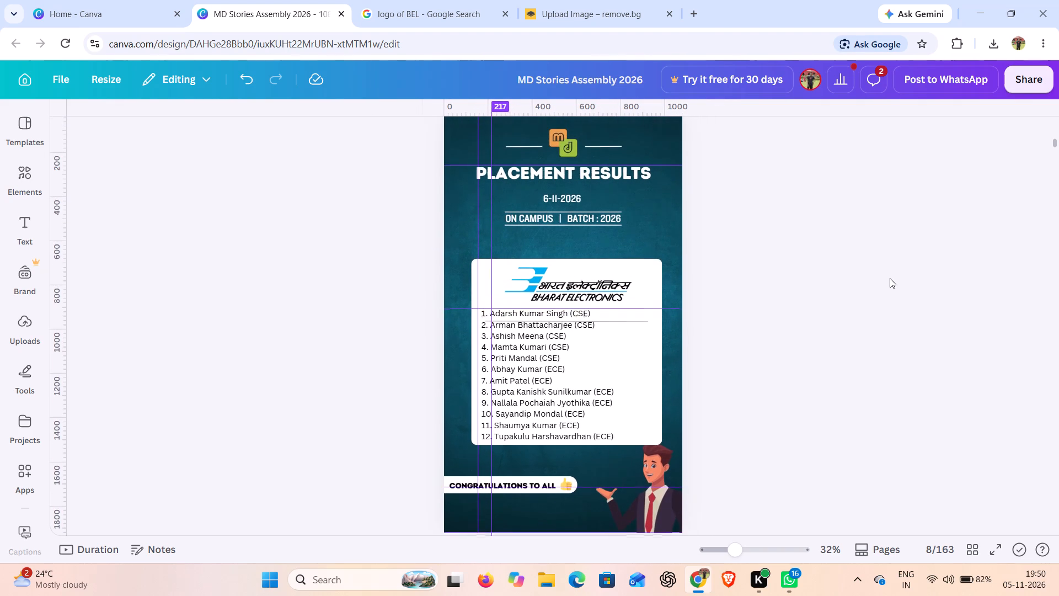
pyautogui.scroll(1, 890, 278)
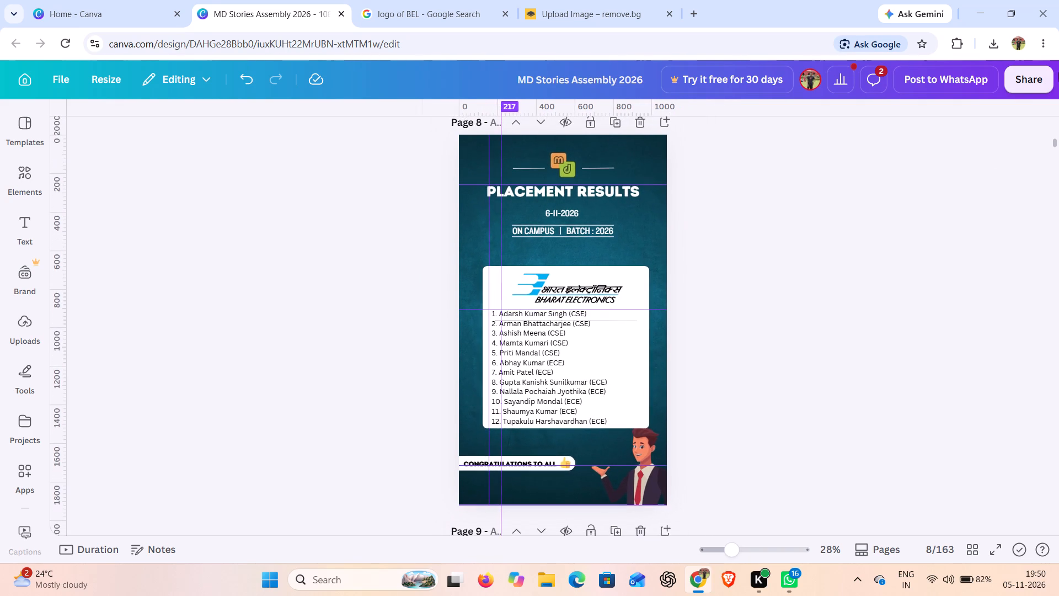
pyautogui.click(1033, 72)
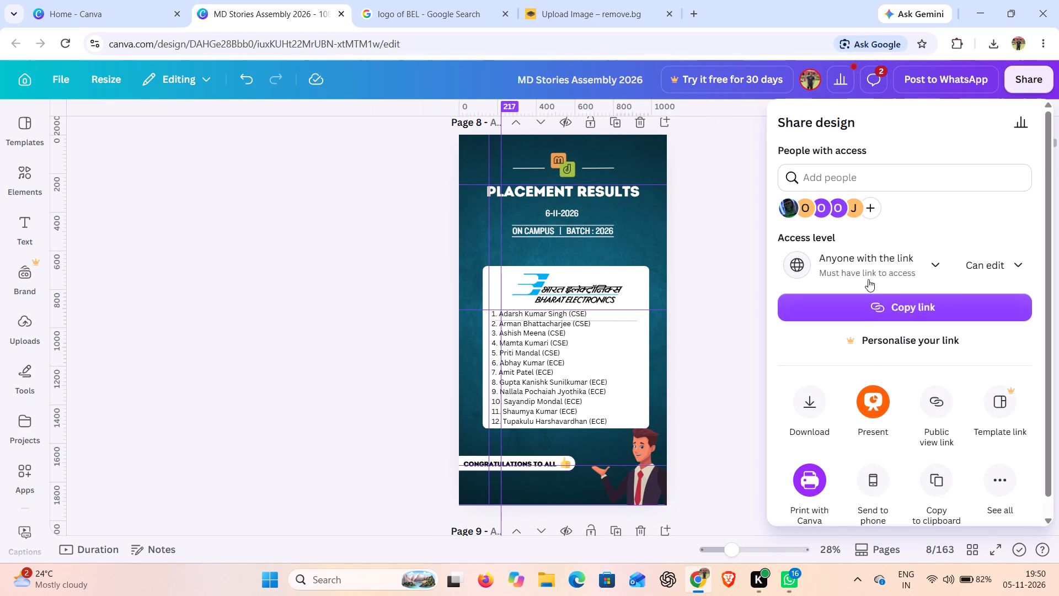
pyautogui.click(805, 404)
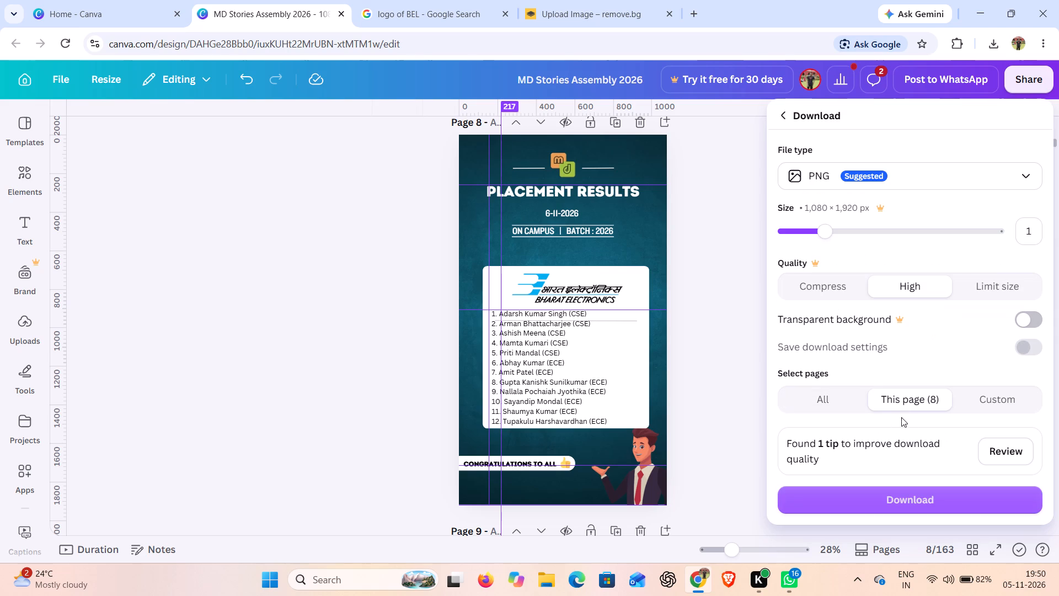
pyautogui.click(899, 501)
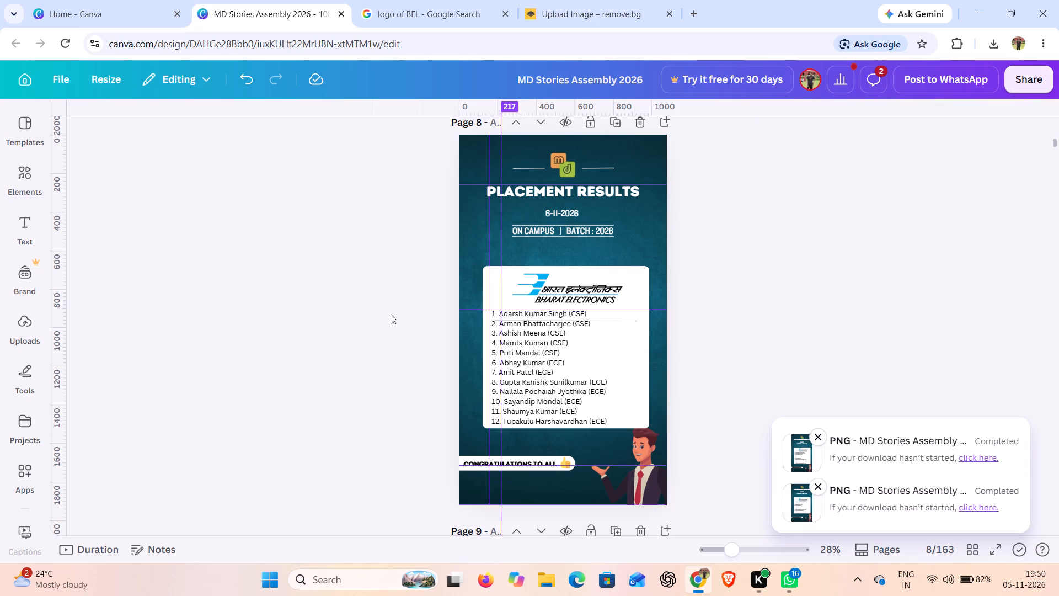
# Save the updated page image in Downloads under the file name 8.a, replacing the existing file.
pyautogui.press('BackSpace')
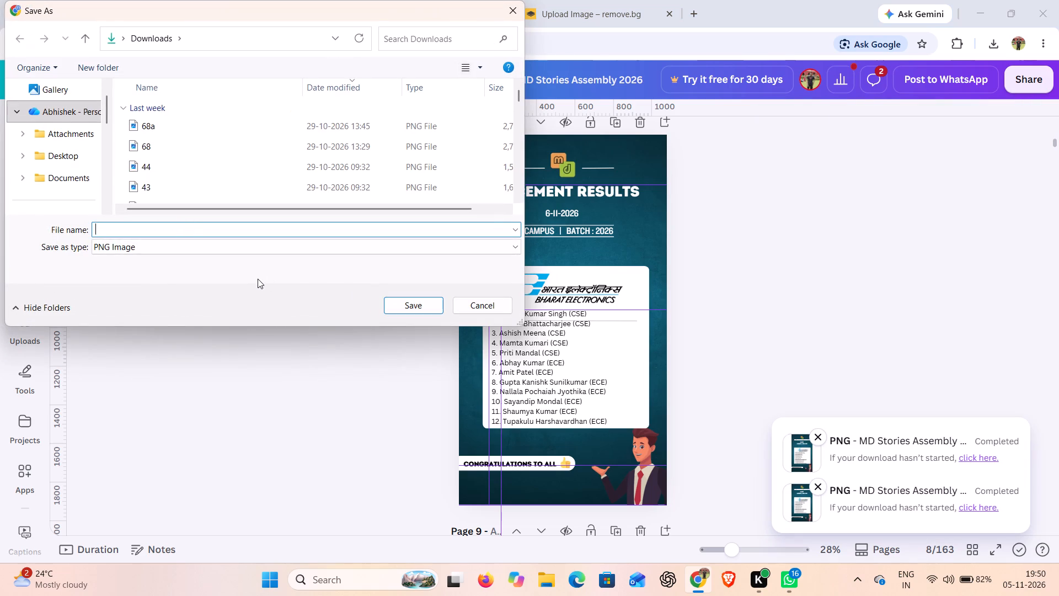
pyautogui.write('8.a')
pyautogui.click(416, 303)
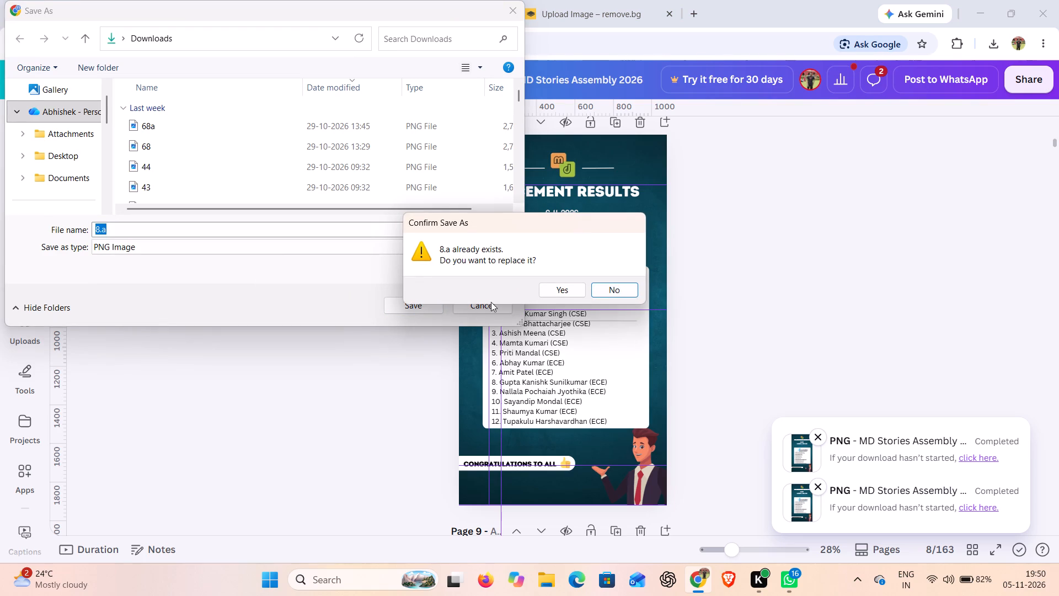
pyautogui.click(559, 285)
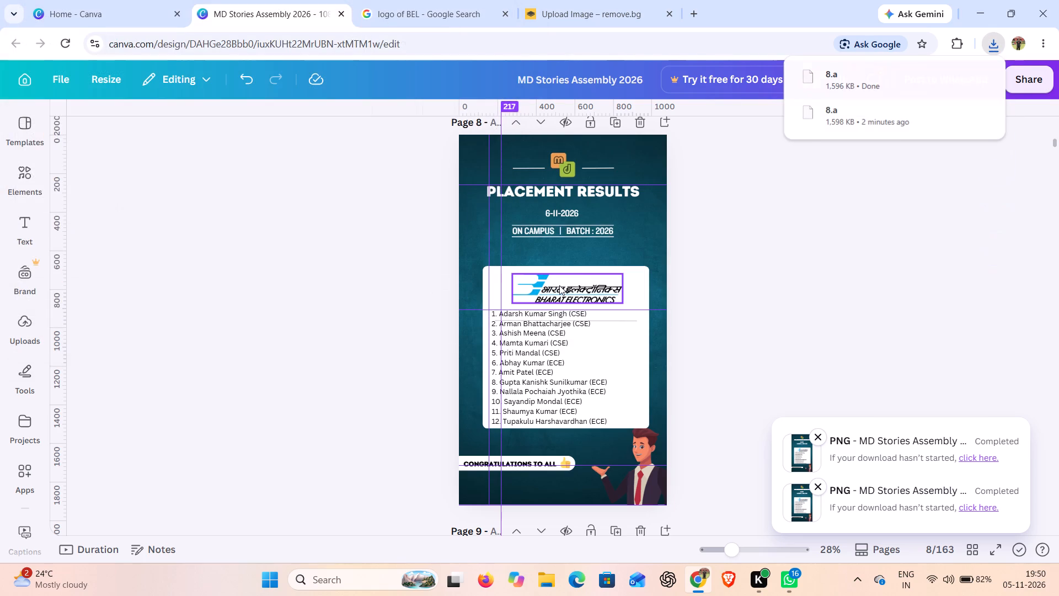
# Try to open the newly downloaded 8.a file from the browser's recent downloads, dismissing the app selection.
pyautogui.doubleClick(860, 89)
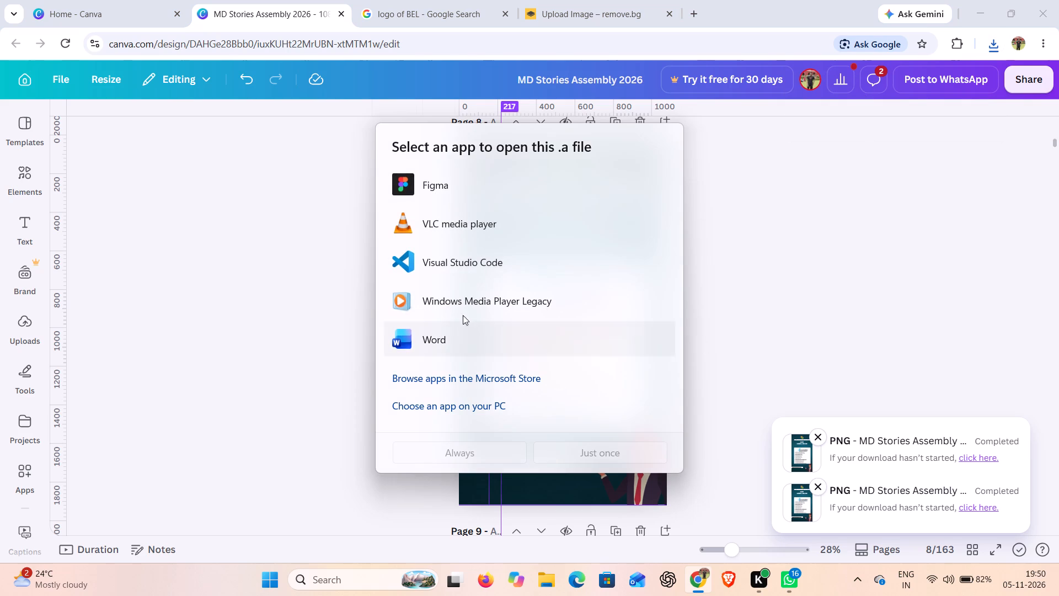
pyautogui.click(773, 324)
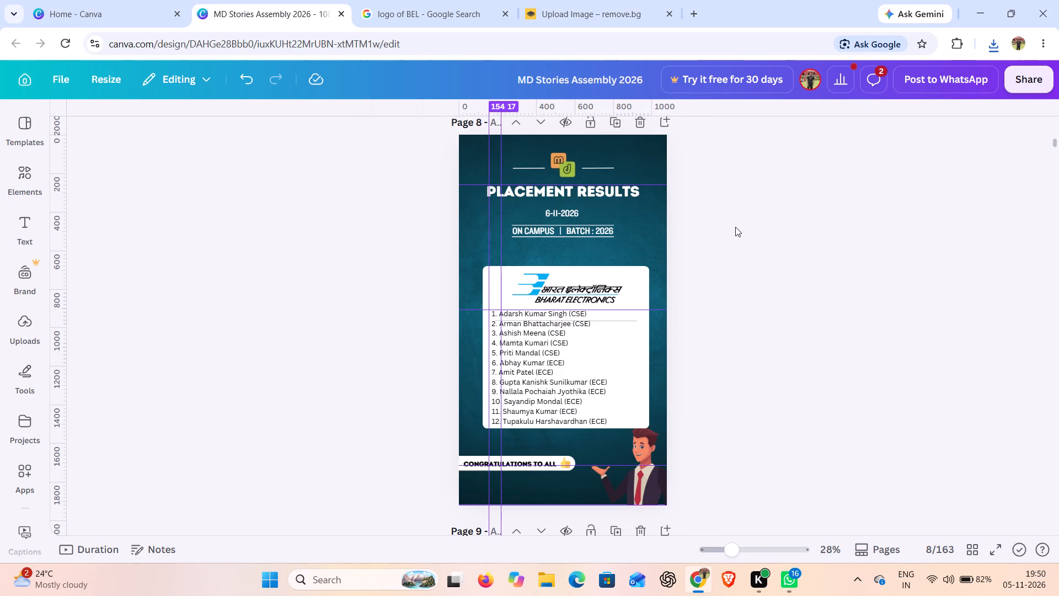
# Switch to File Explorer, locate 8.a in the Downloads folder and try to open it without choosing an app.
pyautogui.doubleClick(1021, 398)
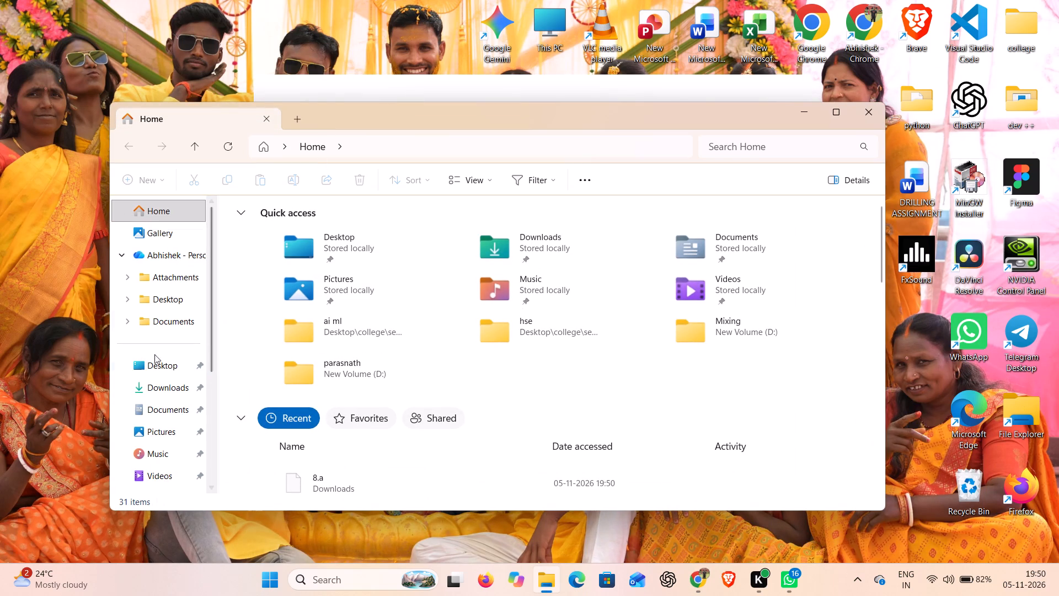
pyautogui.doubleClick(161, 380)
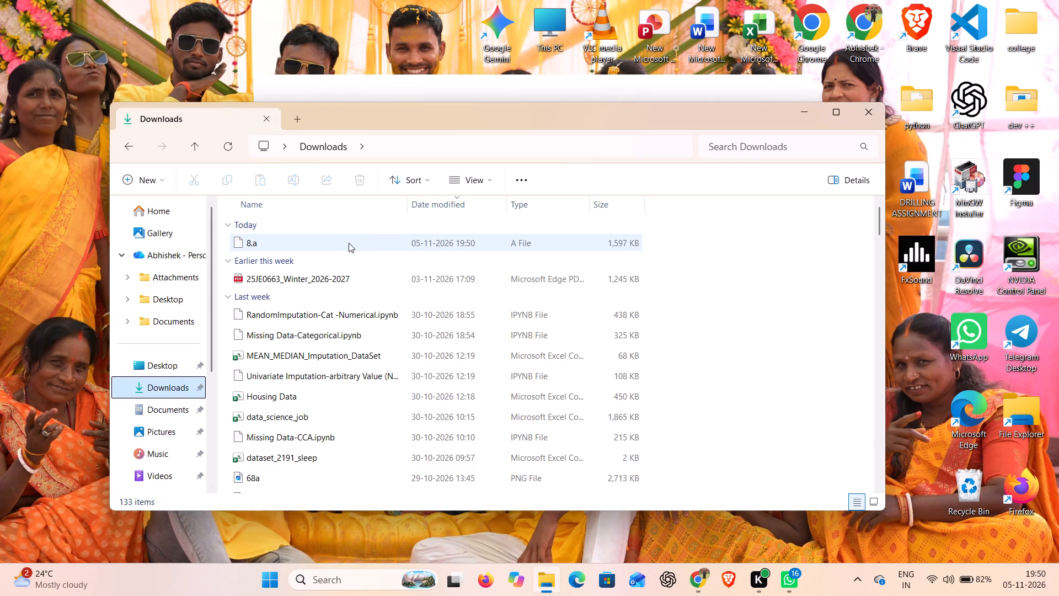
pyautogui.doubleClick(349, 243)
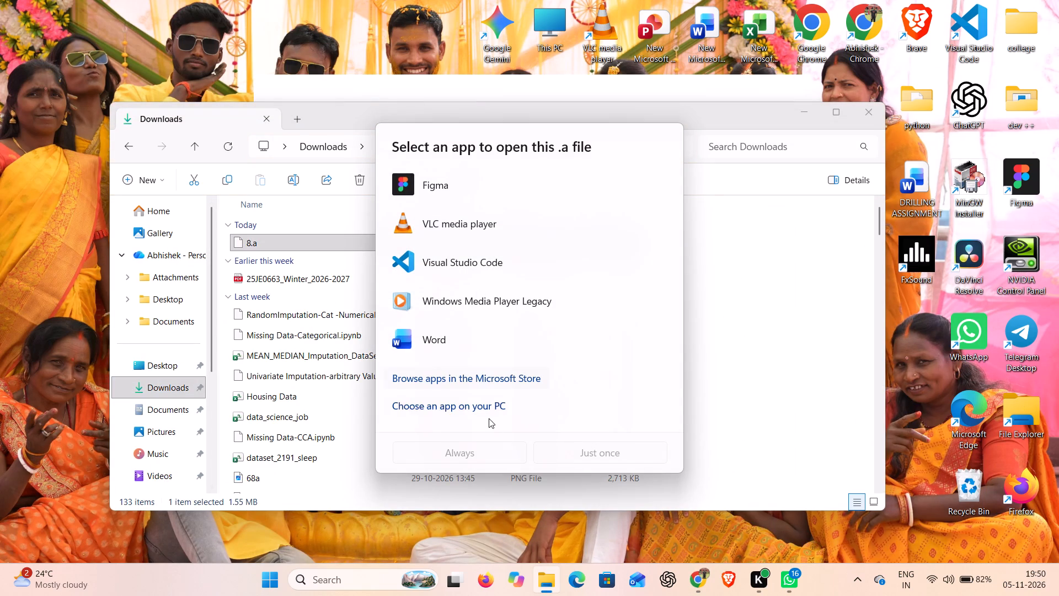
pyautogui.click(786, 357)
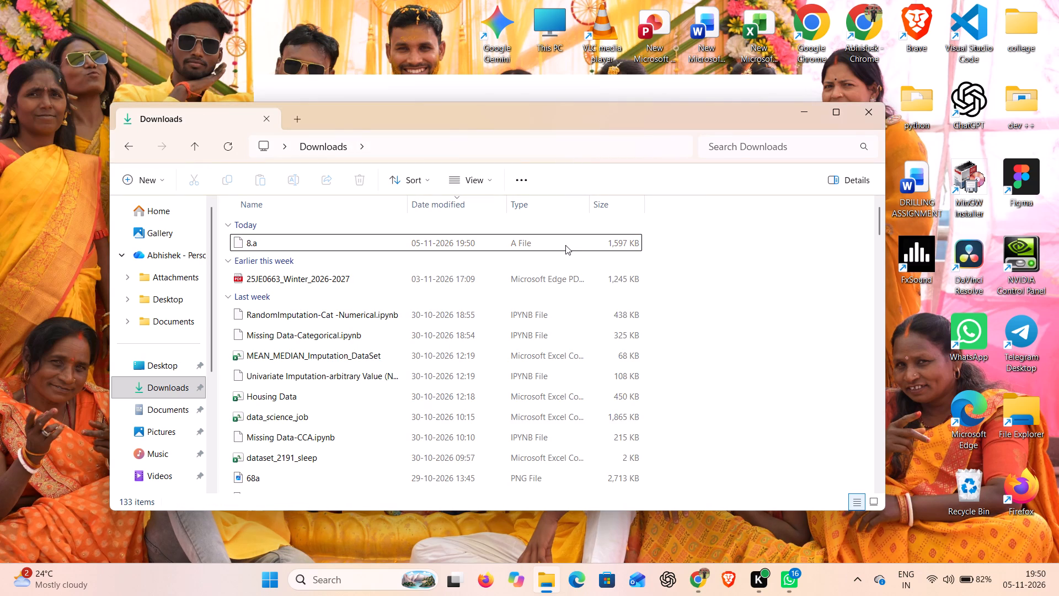
pyautogui.rightClick(565, 245)
pyautogui.click(823, 239)
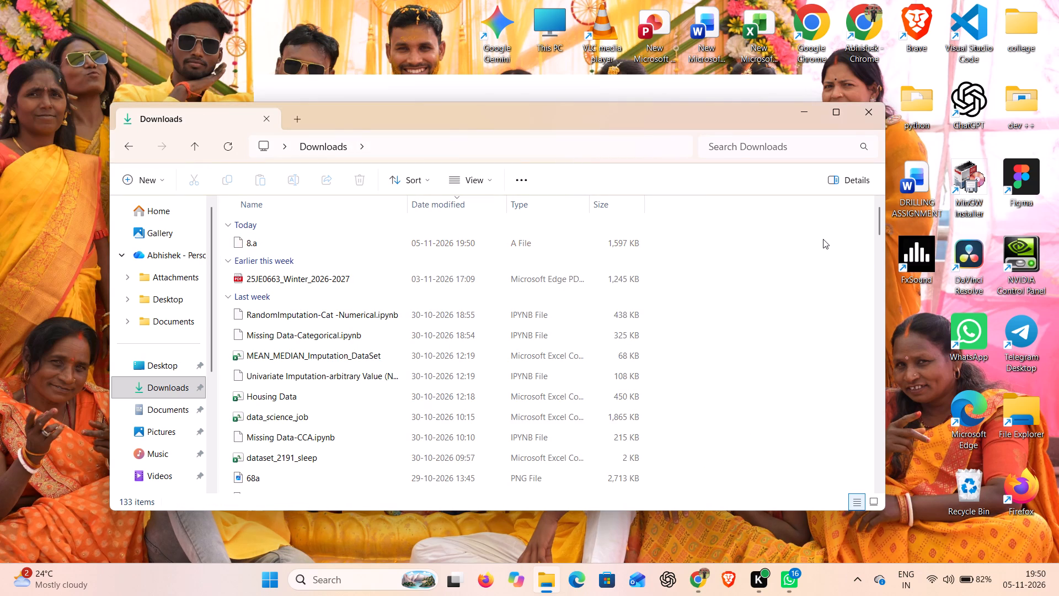
# Delete the 8.a file from the Downloads folder.
pyautogui.click(353, 238)
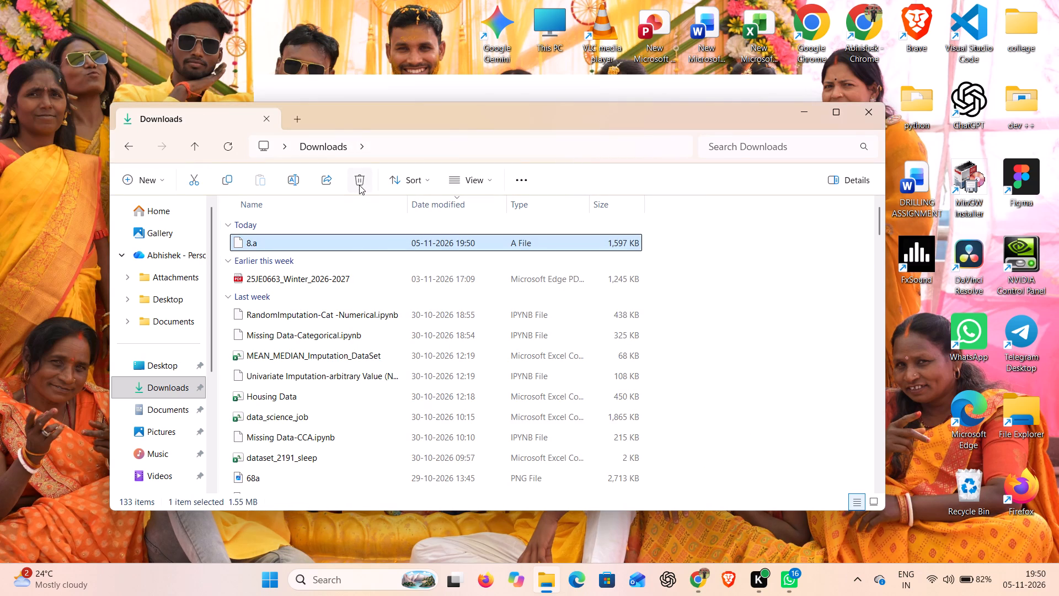
pyautogui.click(359, 185)
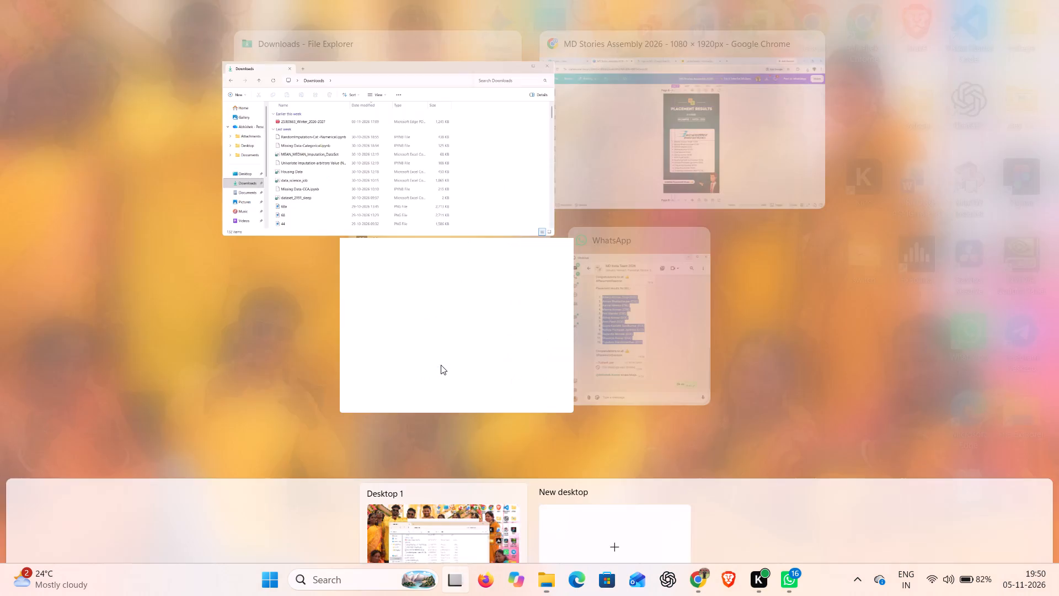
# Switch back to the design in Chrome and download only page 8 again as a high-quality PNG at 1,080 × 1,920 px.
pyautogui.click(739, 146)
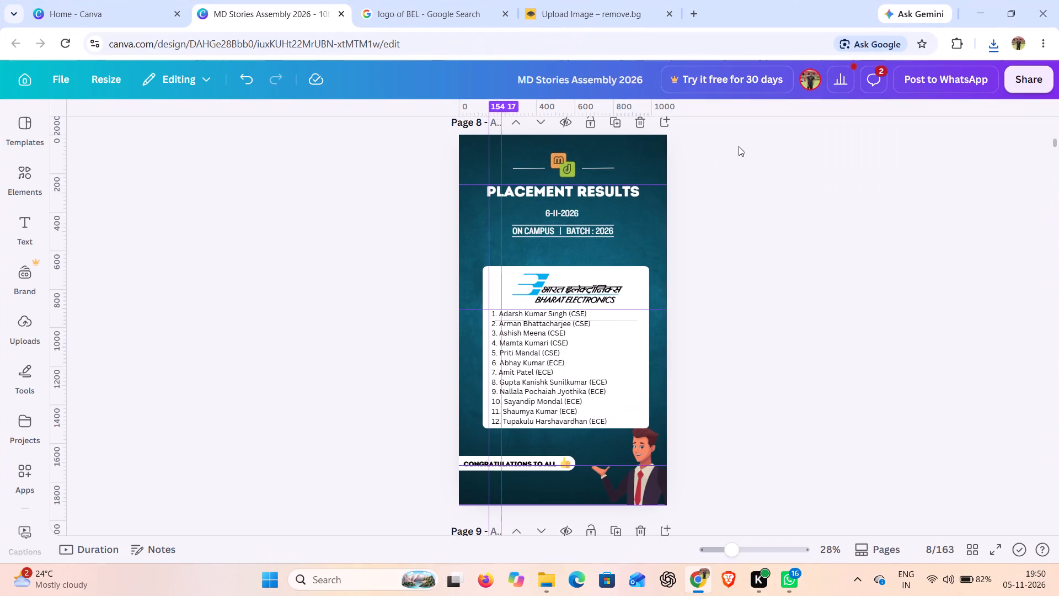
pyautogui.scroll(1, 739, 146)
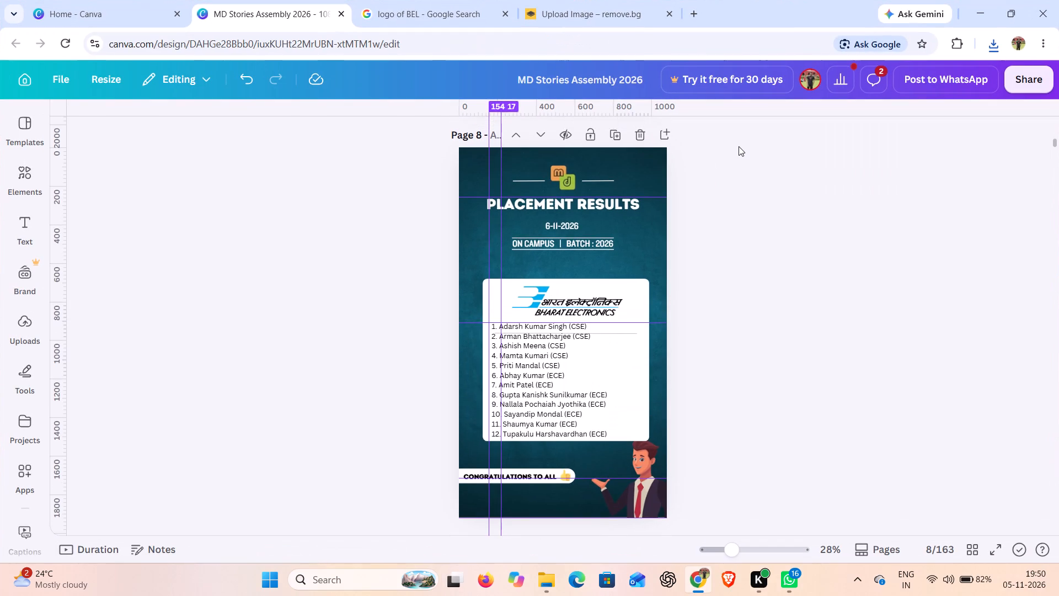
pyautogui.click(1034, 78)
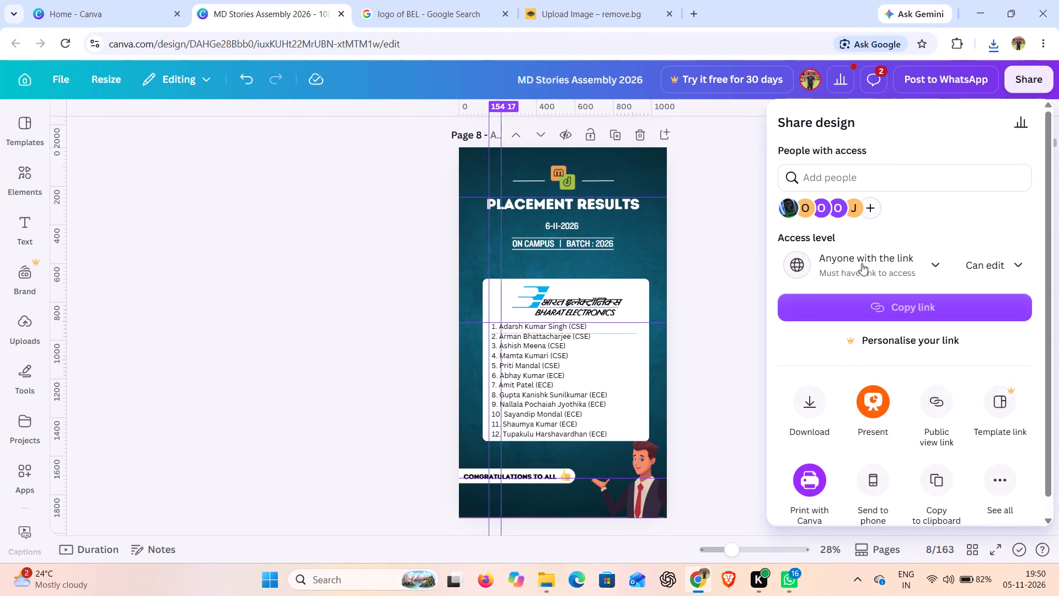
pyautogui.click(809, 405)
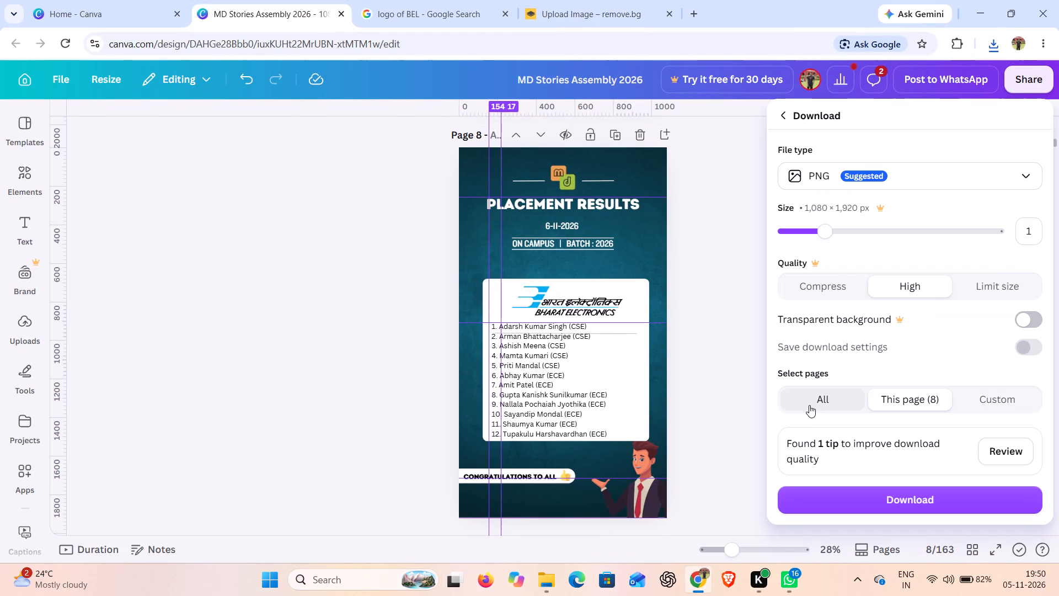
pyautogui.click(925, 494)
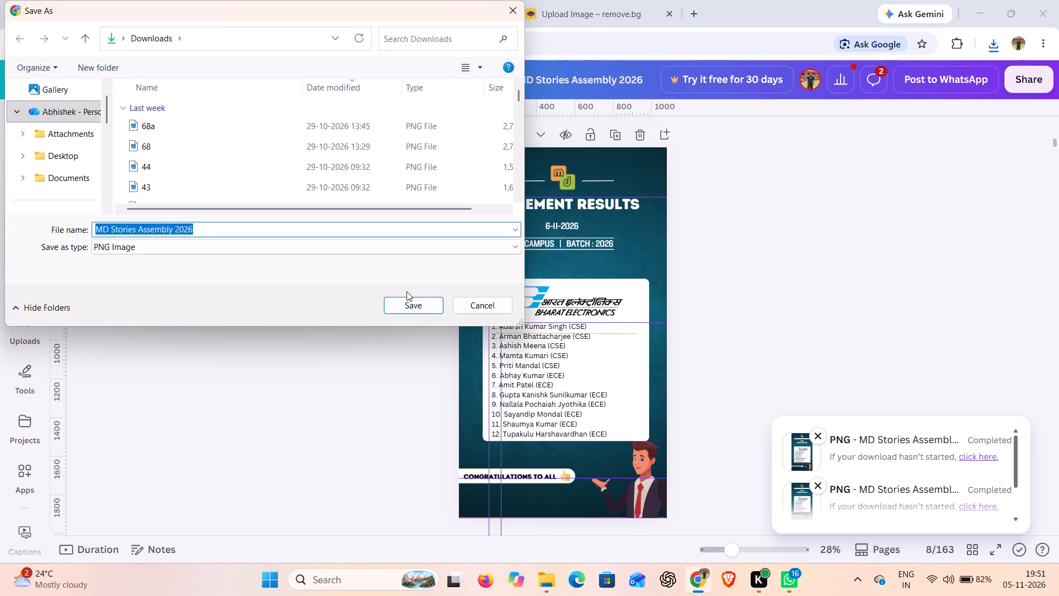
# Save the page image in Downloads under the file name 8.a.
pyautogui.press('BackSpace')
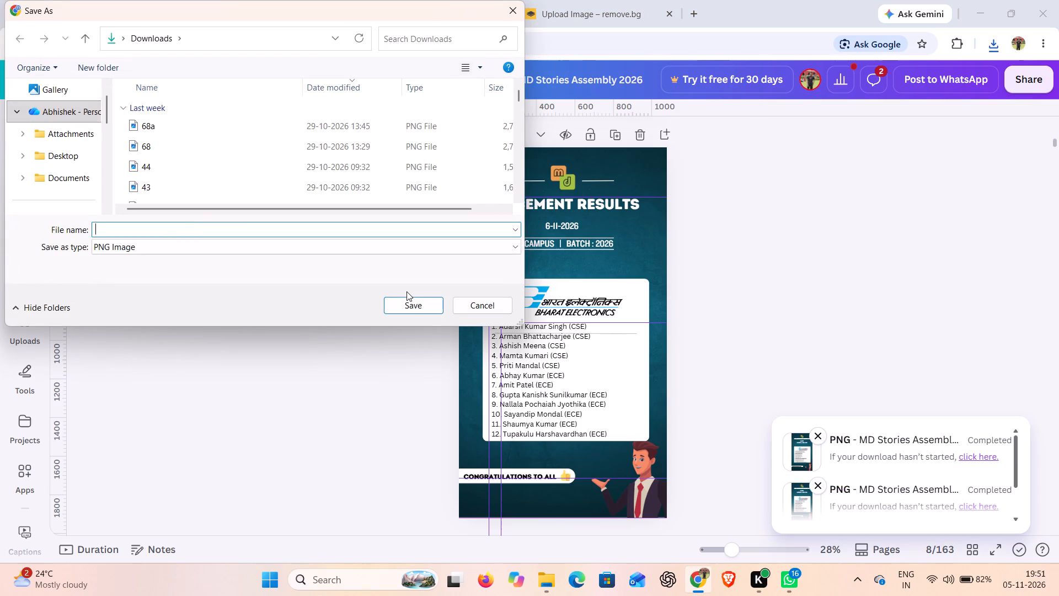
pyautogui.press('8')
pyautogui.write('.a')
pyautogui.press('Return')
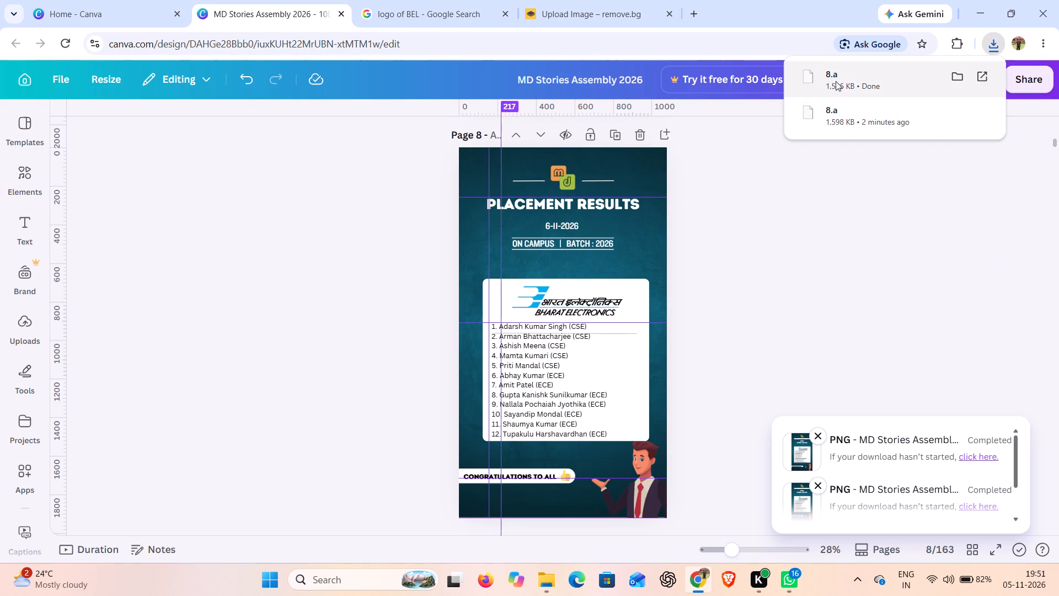
# Try to open the newly downloaded 8.a file from the browser's recent downloads, dismissing the app selection.
pyautogui.doubleClick(836, 81)
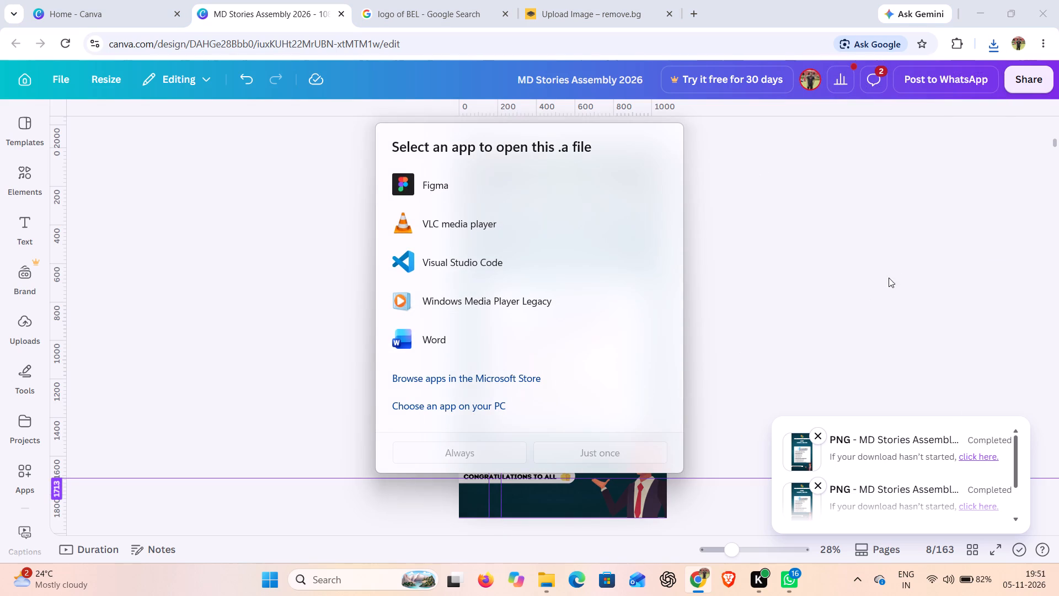
pyautogui.click(894, 269)
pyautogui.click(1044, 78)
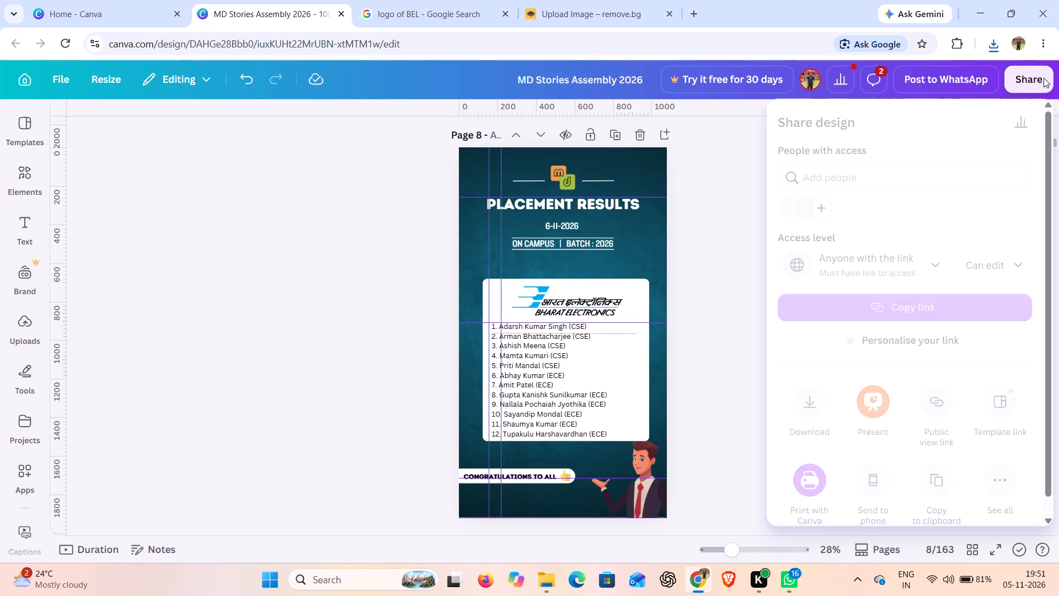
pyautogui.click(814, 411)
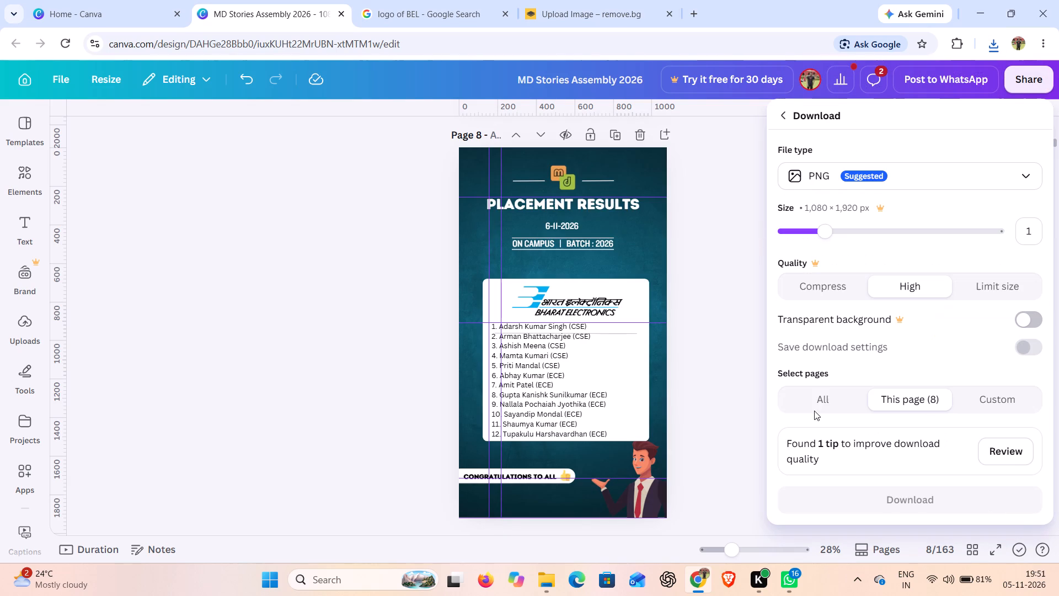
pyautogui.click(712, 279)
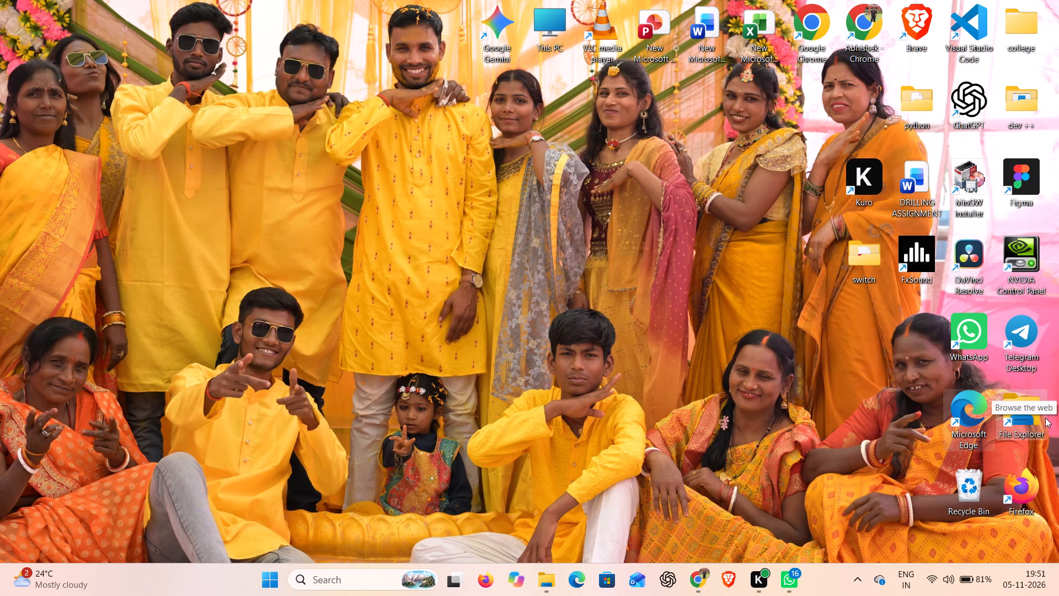
# Switch to File Explorer and try to open 8.a in the Downloads folder, dismissing the app selection.
pyautogui.doubleClick(1045, 418)
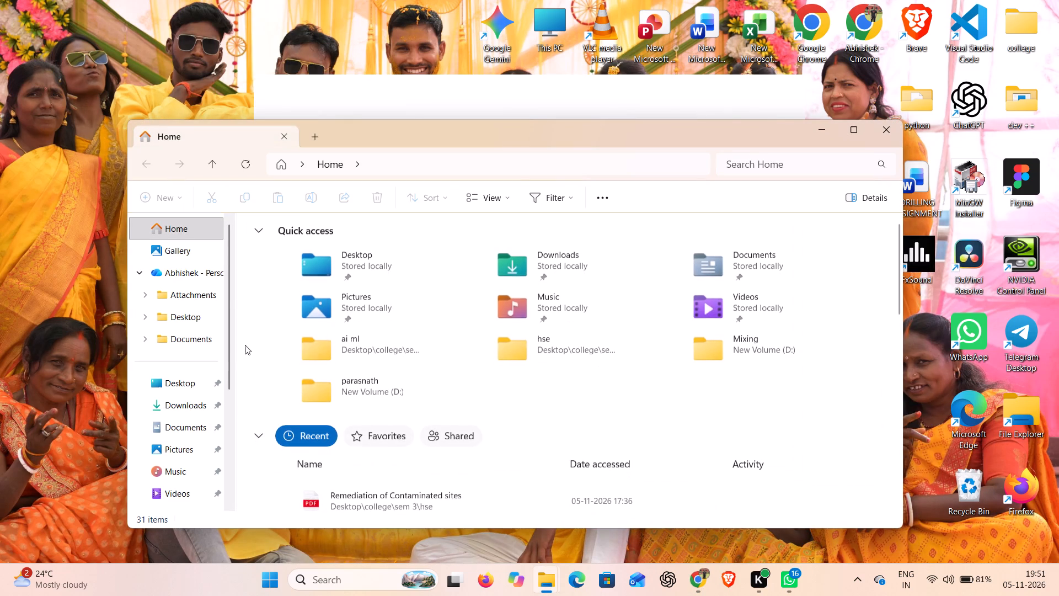
pyautogui.doubleClick(188, 403)
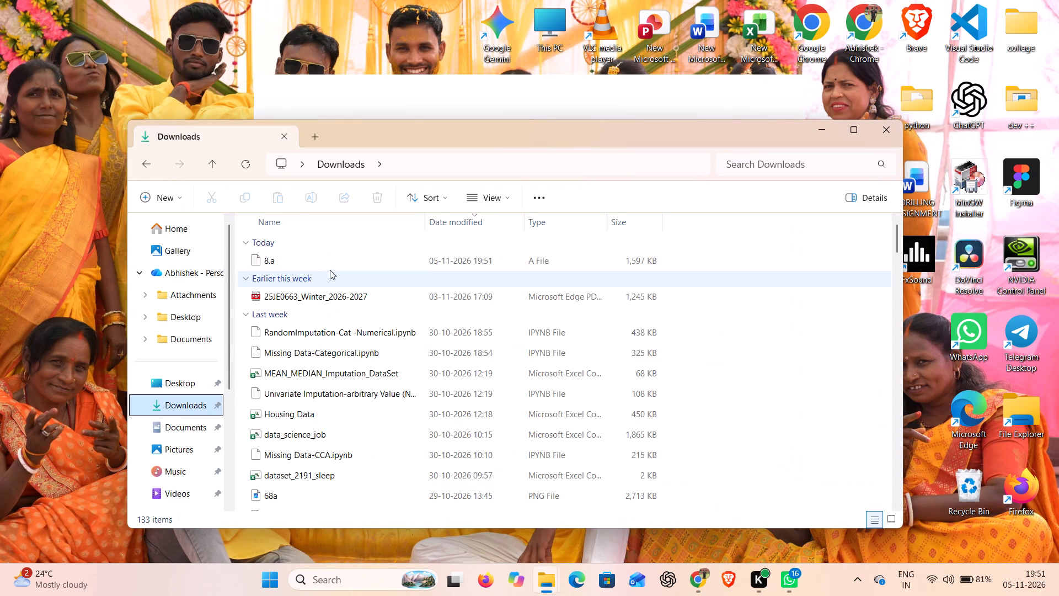
pyautogui.doubleClick(339, 264)
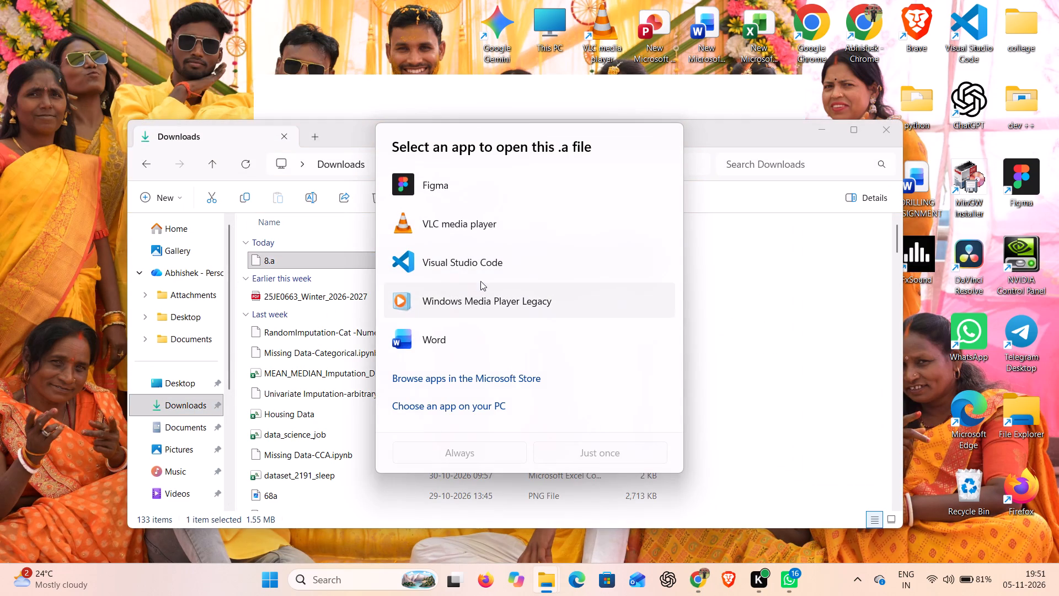
pyautogui.scroll(-1, 480, 281)
pyautogui.click(788, 294)
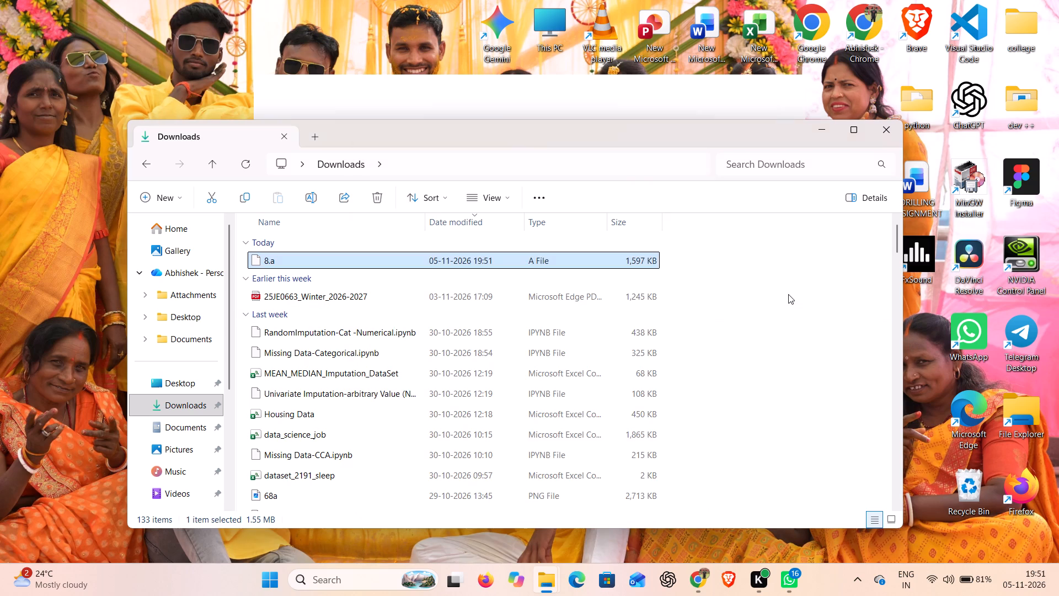
# Delete the newly saved 8.a file from the Downloads folder.
pyautogui.rightClick(389, 255)
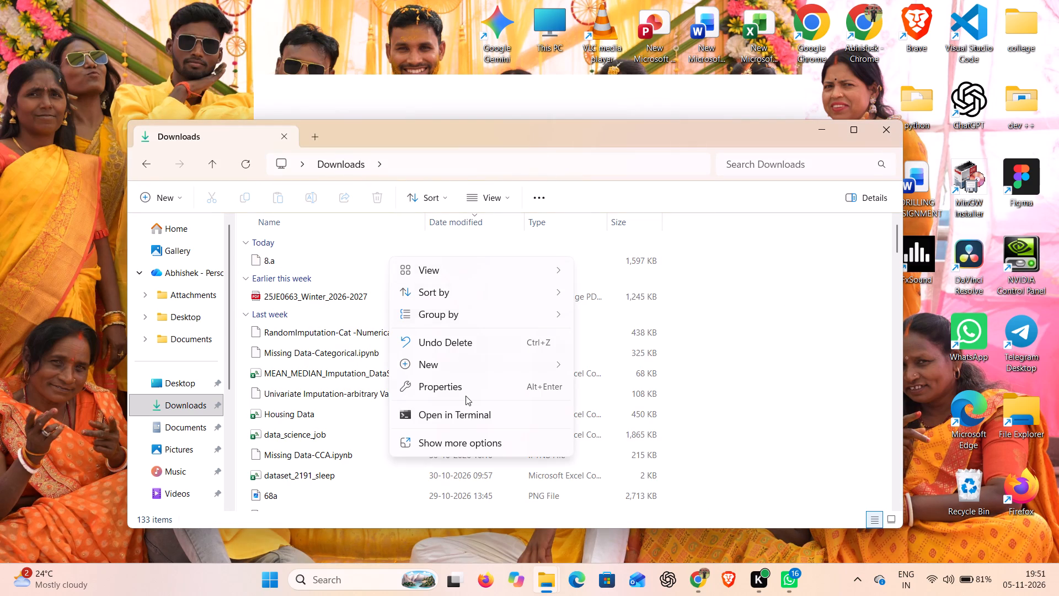
pyautogui.click(735, 281)
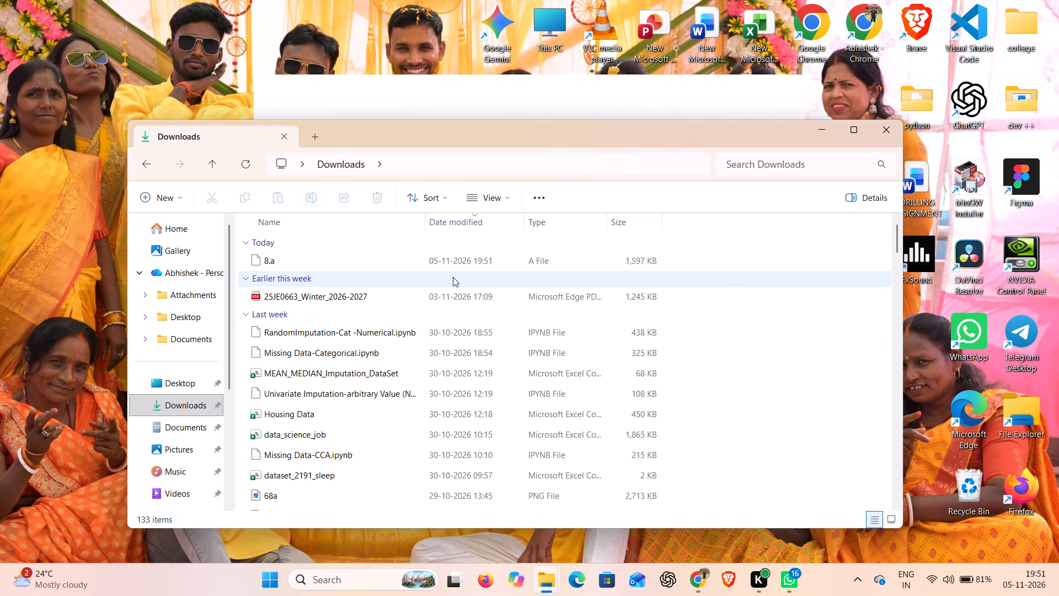
pyautogui.click(398, 258)
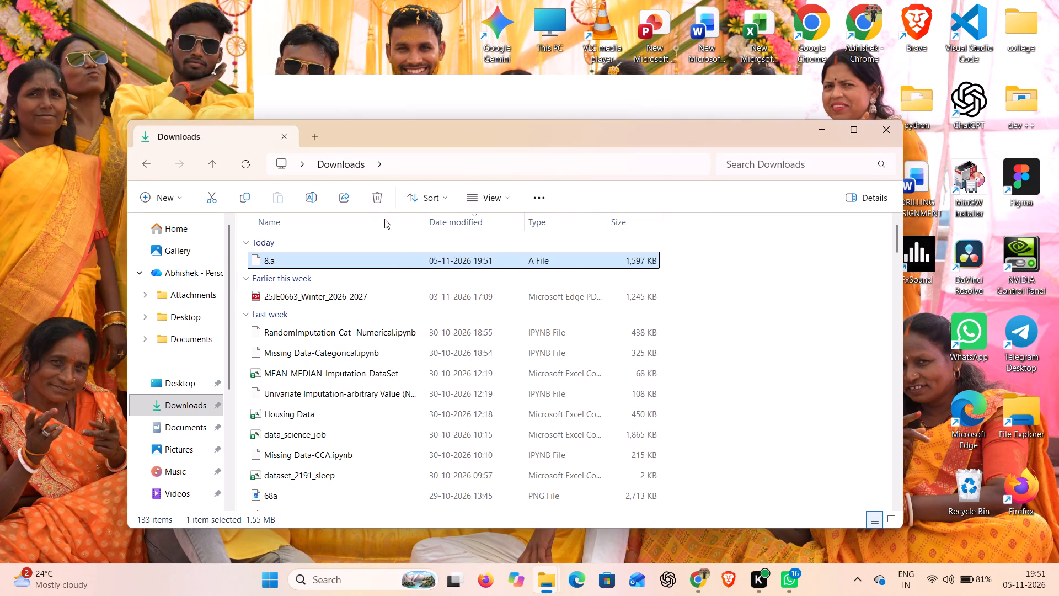
pyautogui.click(378, 196)
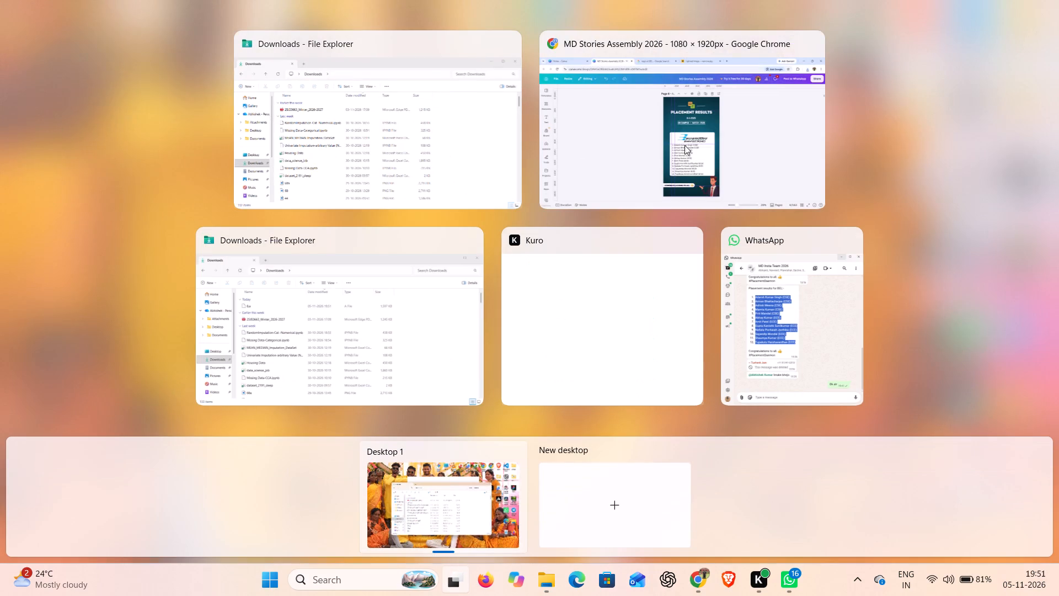
# Switch back to the design in Chrome and examine the available download file types, leaving PNG selected.
pyautogui.click(756, 164)
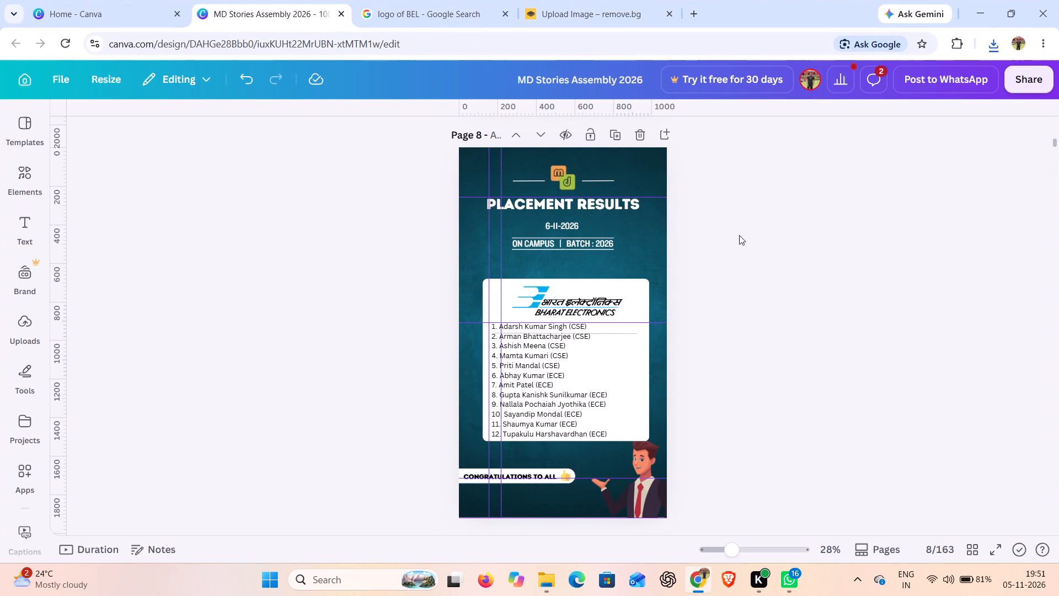
pyautogui.click(1017, 76)
pyautogui.click(819, 402)
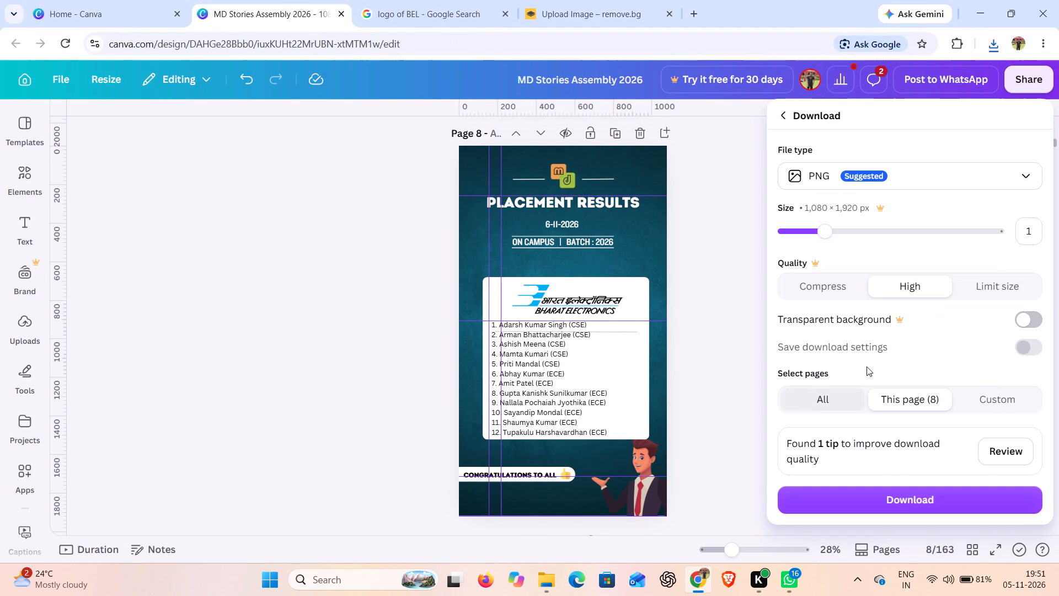
pyautogui.click(1023, 182)
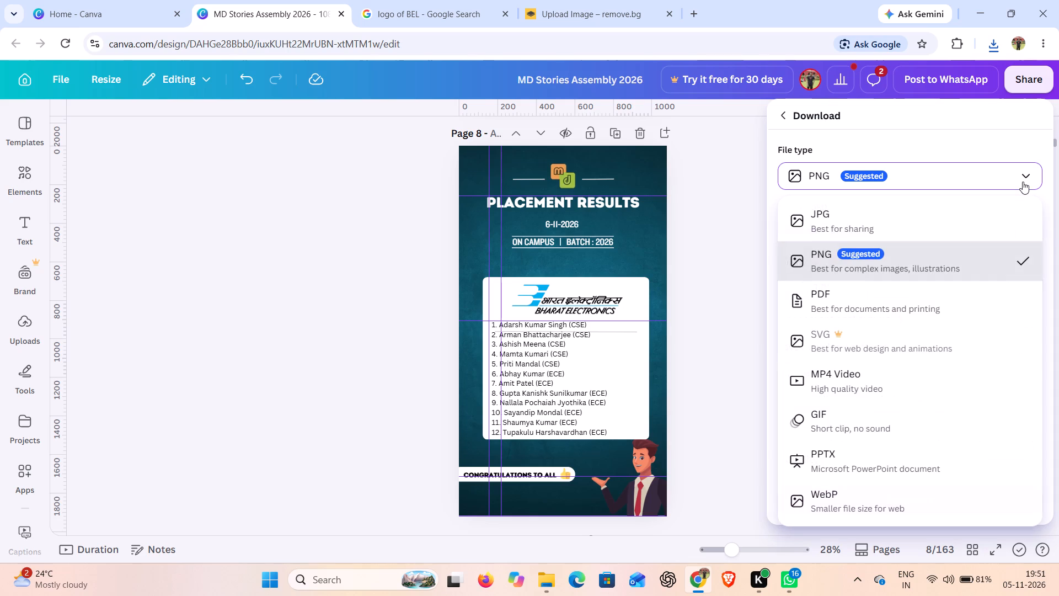
pyautogui.click(762, 247)
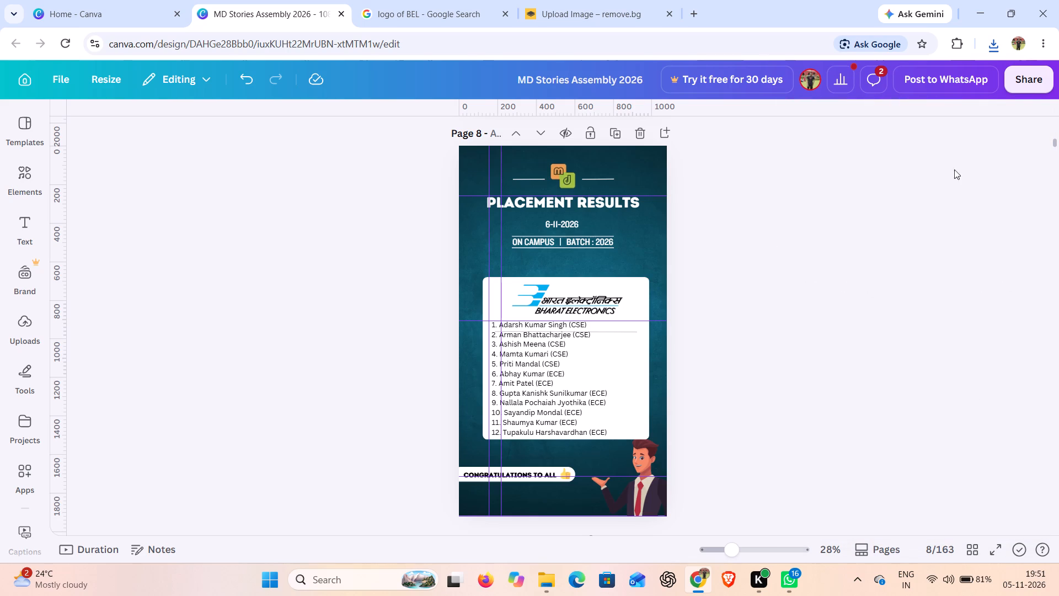
# Download only the current page, page 8, as a PNG image at 1,080 × 1,920 px and high quality.
pyautogui.click(1032, 68)
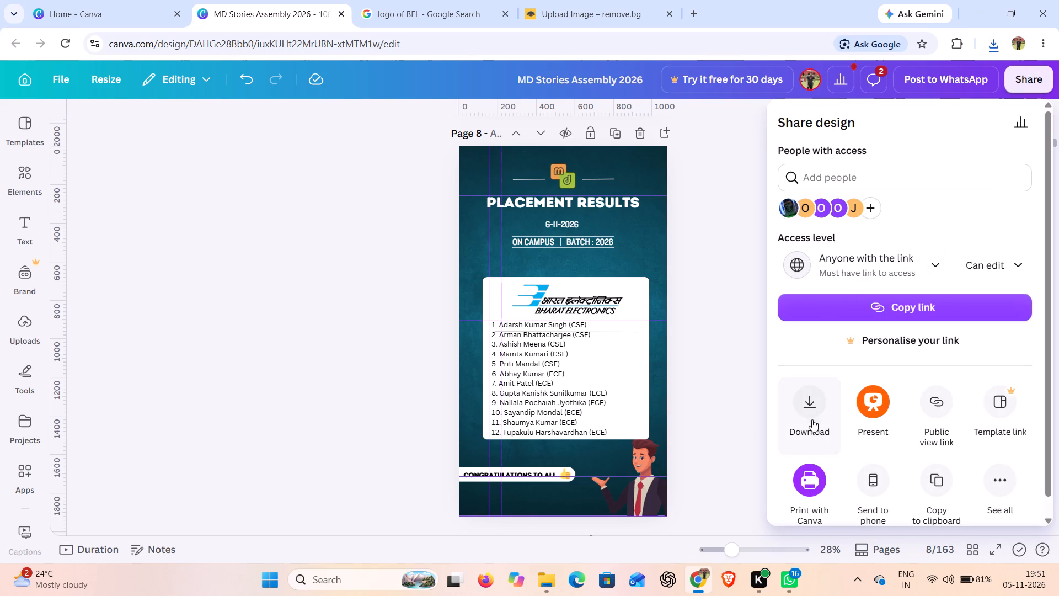
pyautogui.click(810, 414)
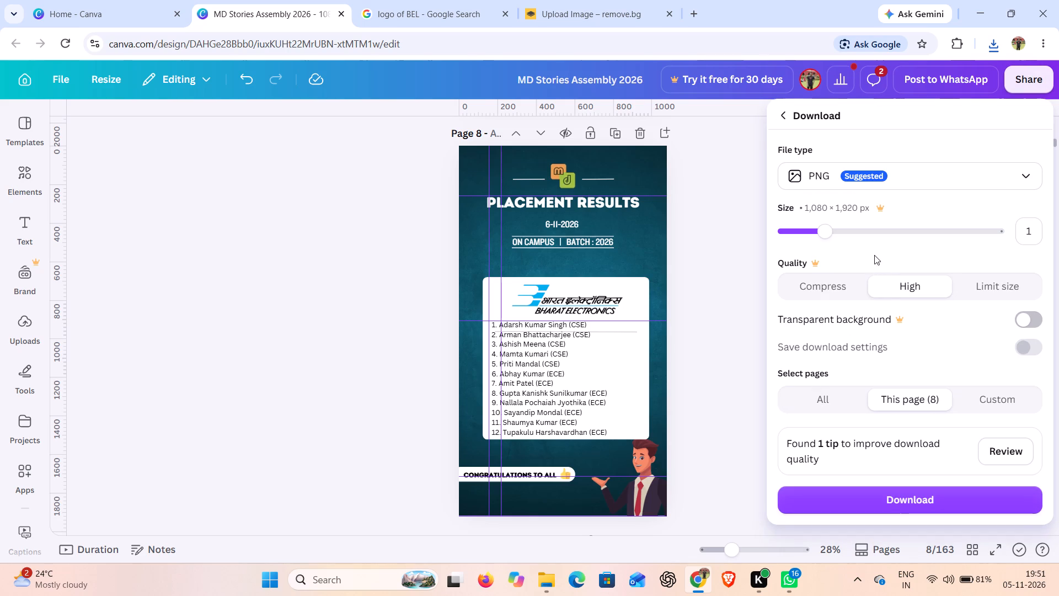
pyautogui.click(908, 403)
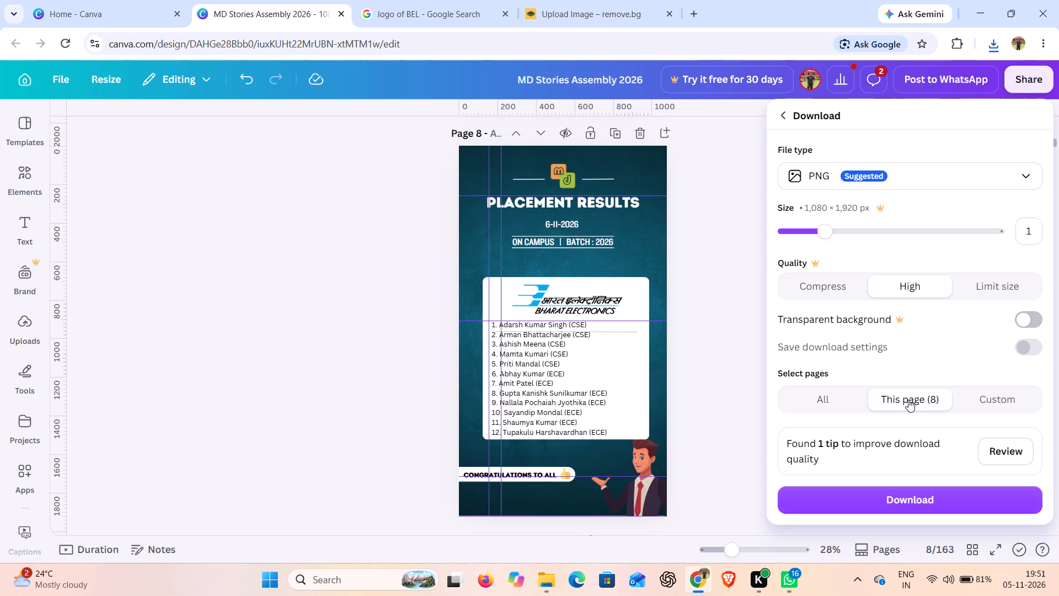
pyautogui.click(910, 398)
pyautogui.click(890, 502)
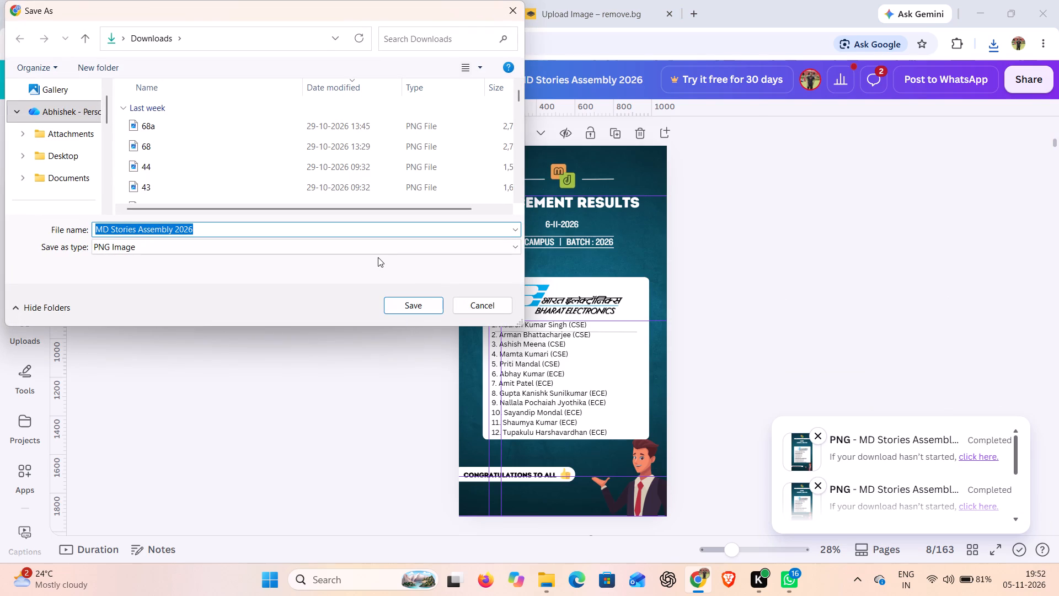
# Save the page image in Downloads under the file name A.
pyautogui.press('BackSpace')
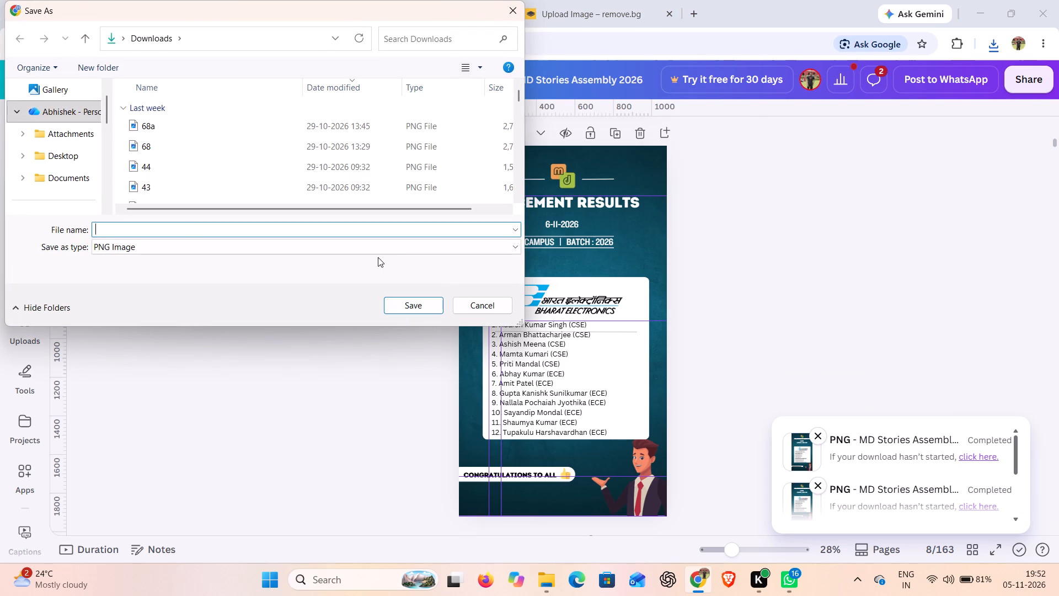
pyautogui.press('a')
pyautogui.press('BackSpace')
pyautogui.hotkey('shift', 'a')
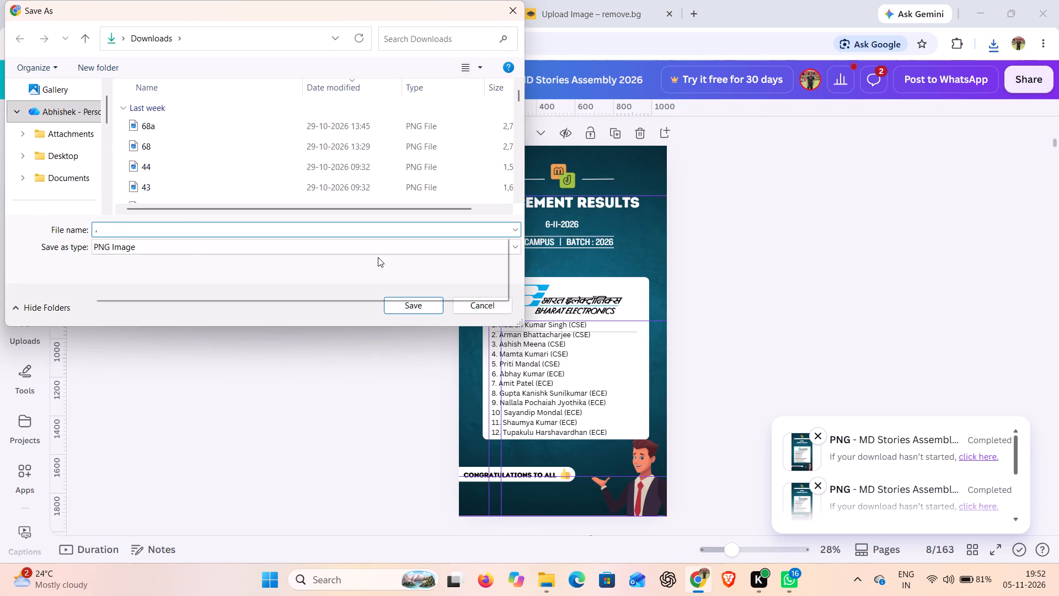
pyautogui.press('Return')
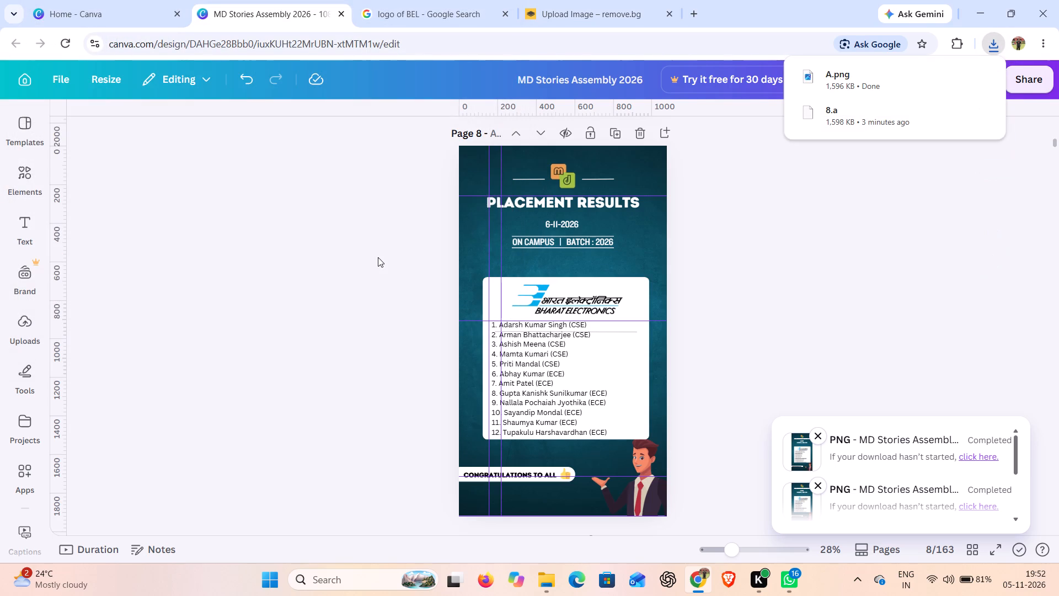
# Open the downloaded A.png in Photos and examine the placement list up close.
pyautogui.doubleClick(839, 82)
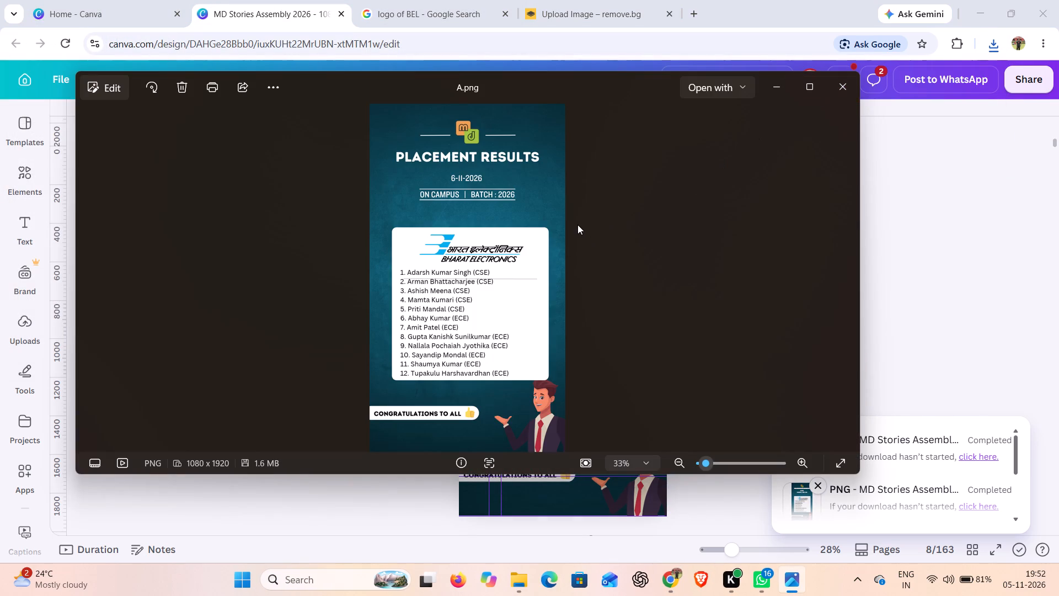
pyautogui.keyDown('ctrl'); pyautogui.scroll(4, 483, 342); pyautogui.keyUp('ctrl')
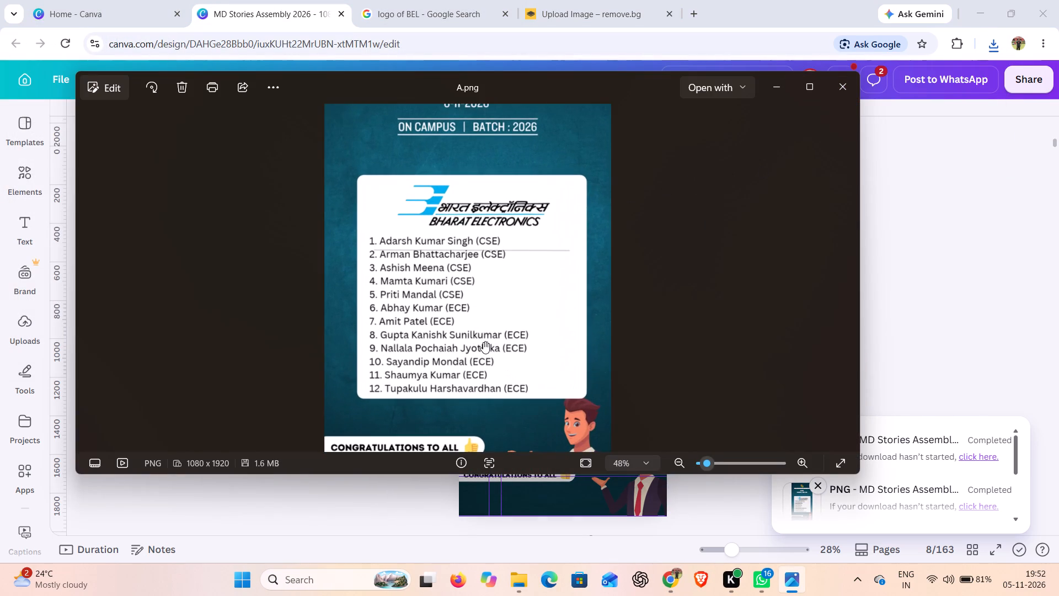
# Examine the Bharat Electronics card and its placement list in the downloaded image, then close the image viewer.
pyautogui.keyDown('ctrl'); pyautogui.scroll(-4, 483, 342); pyautogui.keyUp('ctrl')
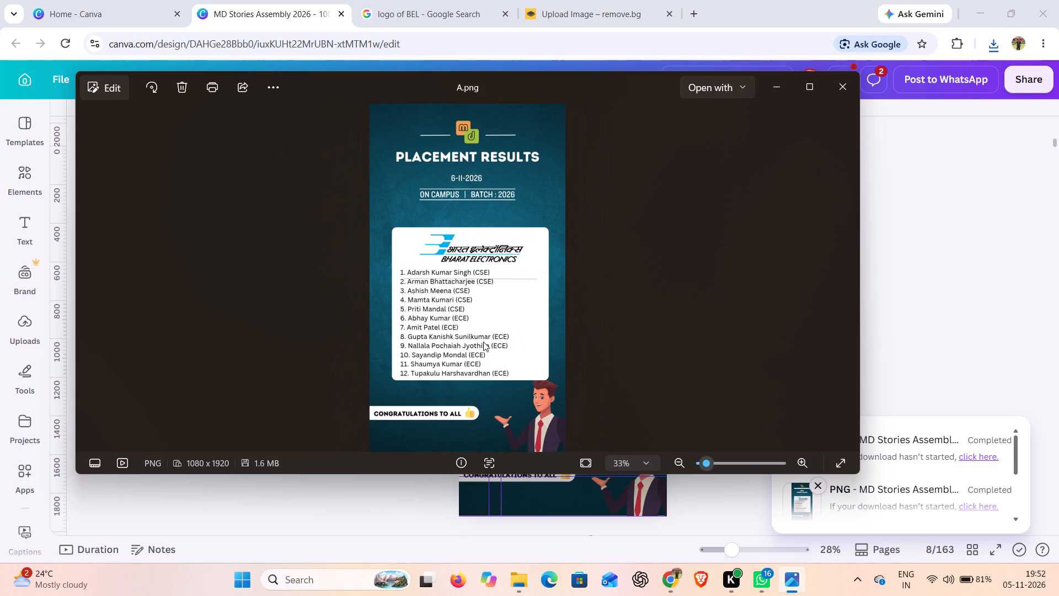
pyautogui.keyDown('ctrl'); pyautogui.scroll(8, 483, 342); pyautogui.keyUp('ctrl')
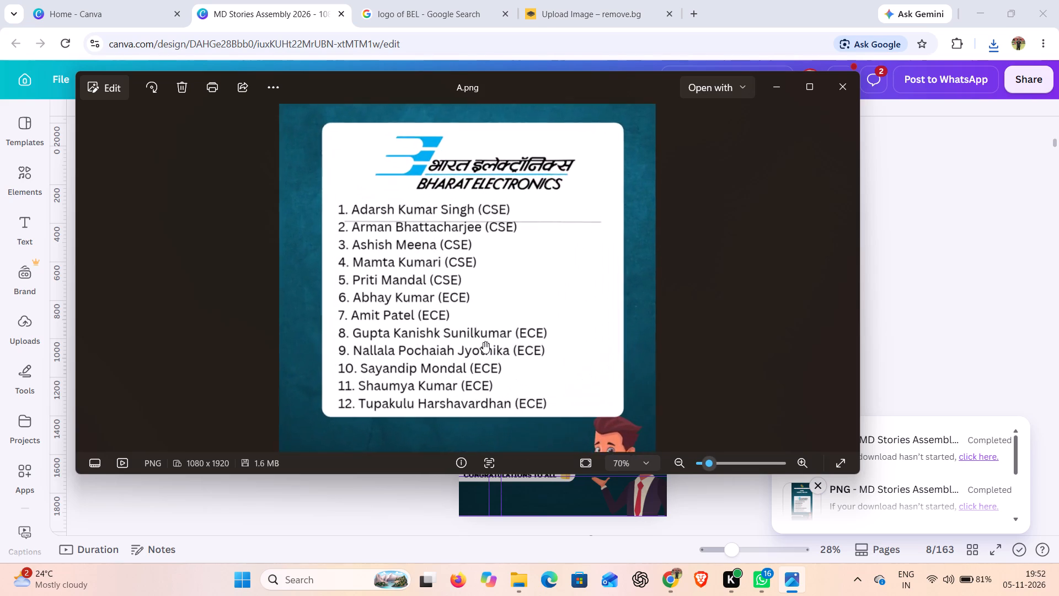
pyautogui.keyDown('ctrl'); pyautogui.scroll(-4, 483, 342); pyautogui.keyUp('ctrl')
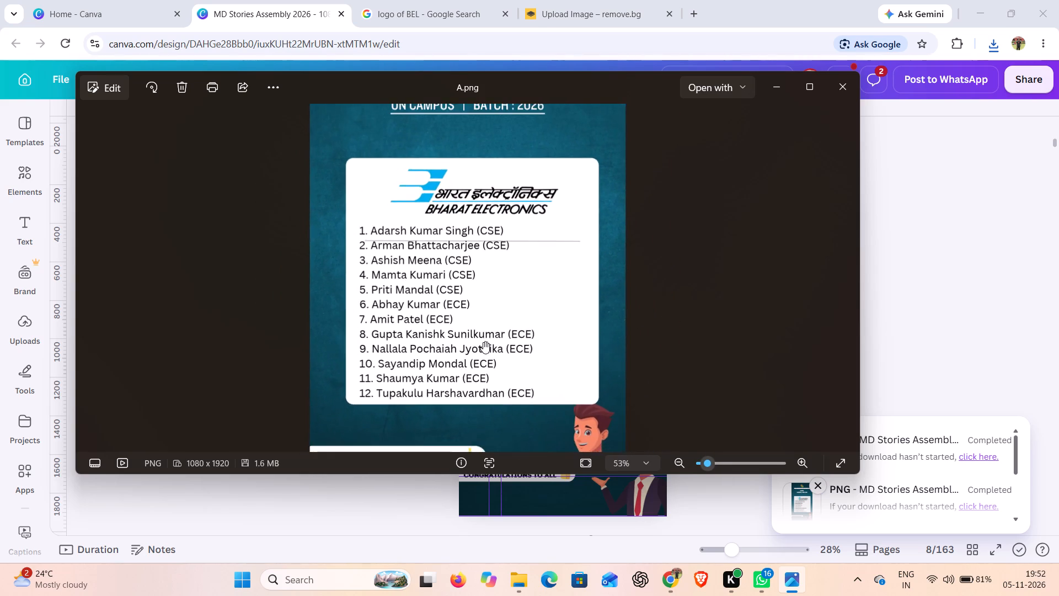
pyautogui.keyDown('ctrl'); pyautogui.scroll(-2, 483, 342); pyautogui.keyUp('ctrl')
pyautogui.click(842, 92)
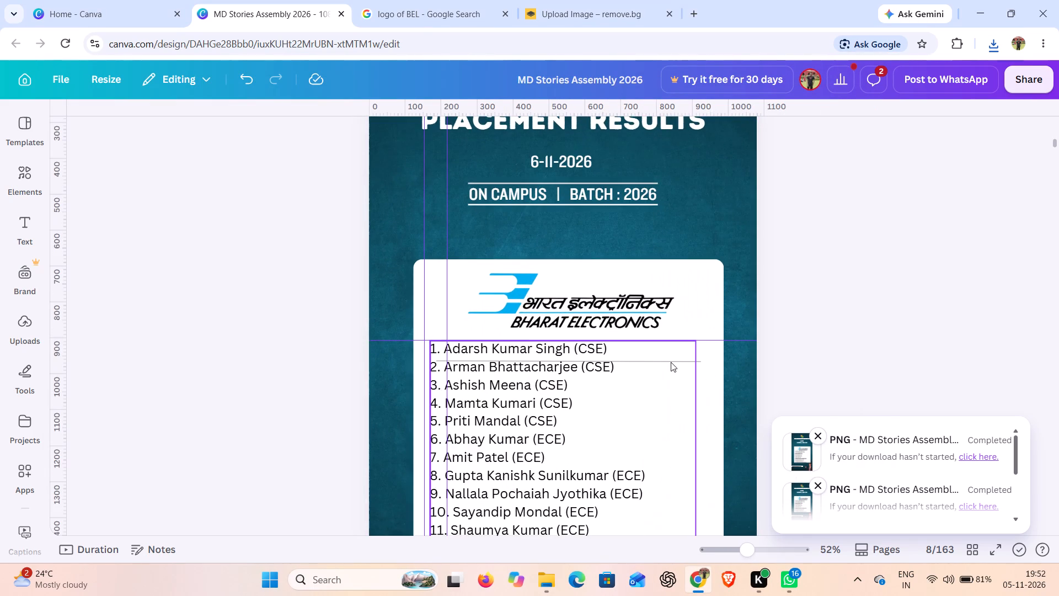
# Delete the thin grey divider line that crosses the placement list on page 8.
pyautogui.click(672, 358)
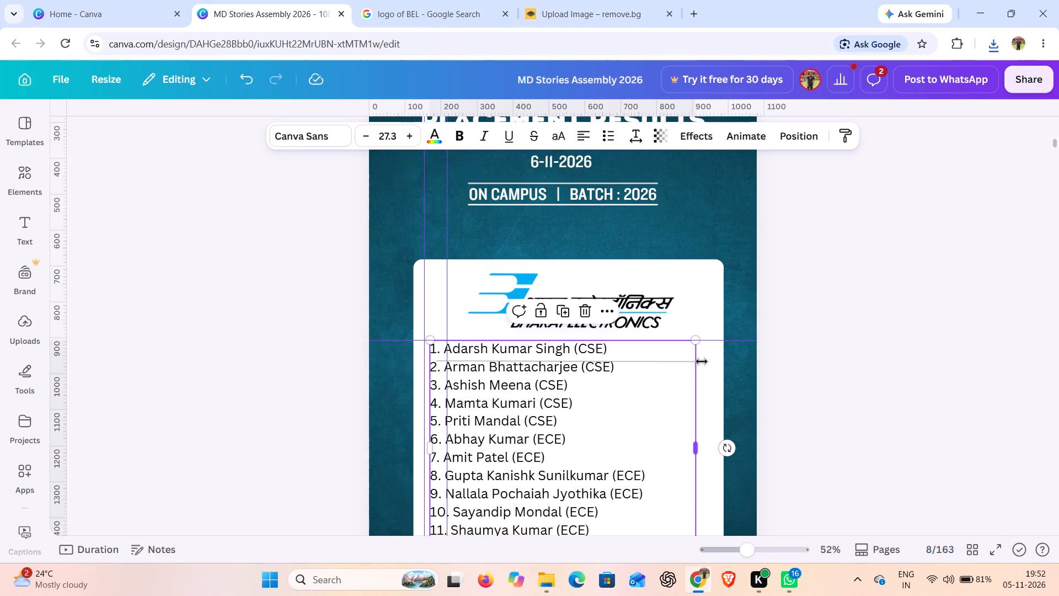
pyautogui.click(702, 361)
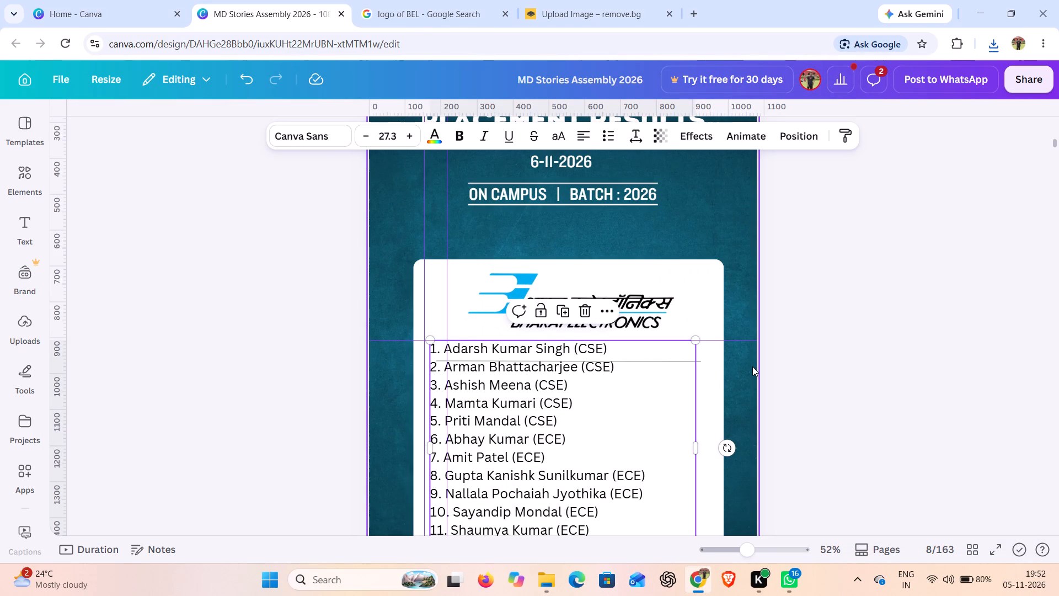
pyautogui.click(752, 366)
pyautogui.click(702, 361)
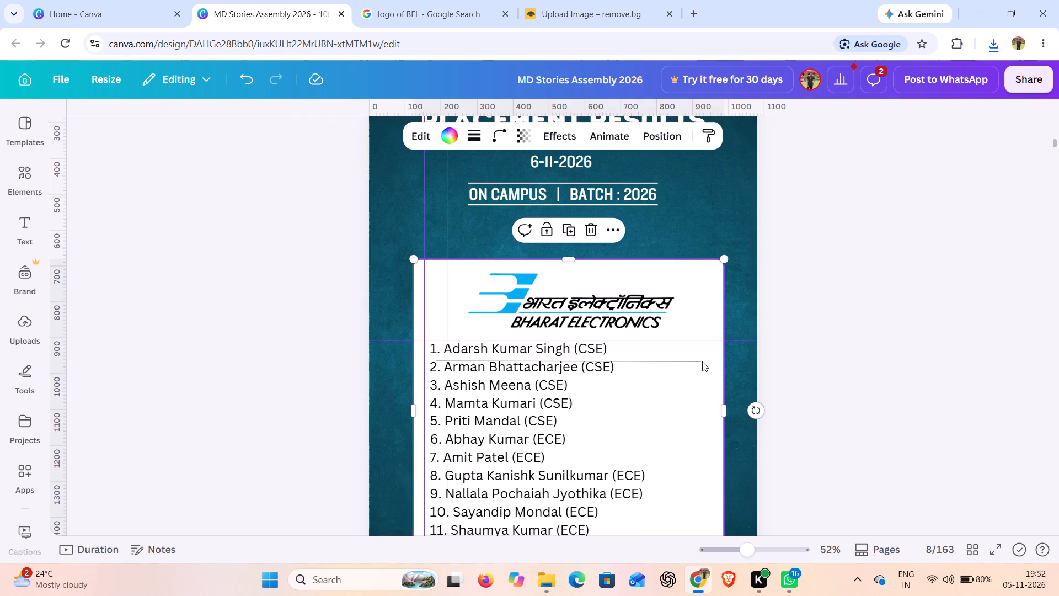
pyautogui.click(702, 361)
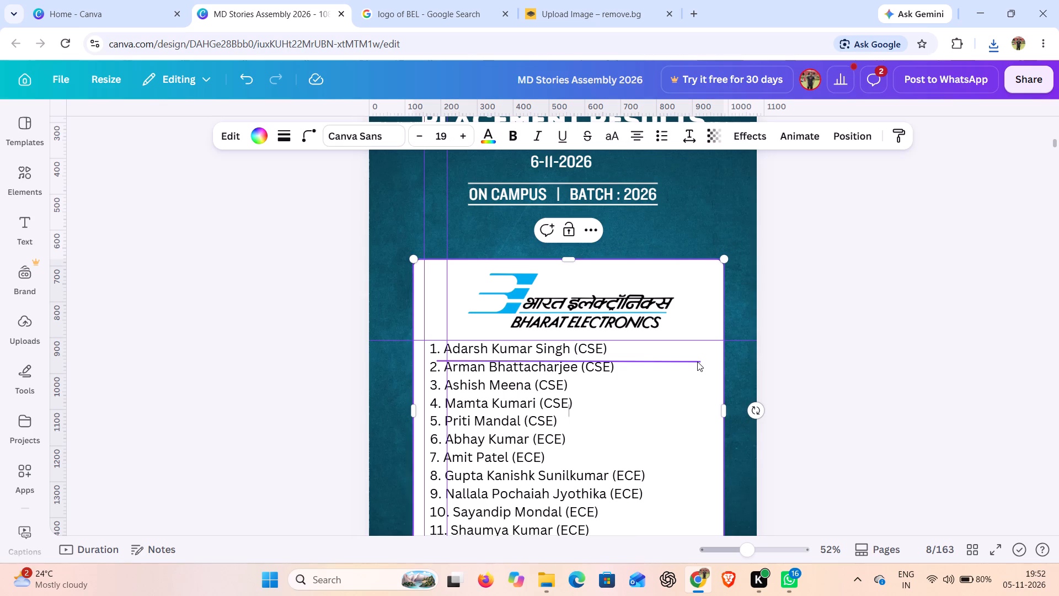
pyautogui.click(697, 361)
pyautogui.click(595, 334)
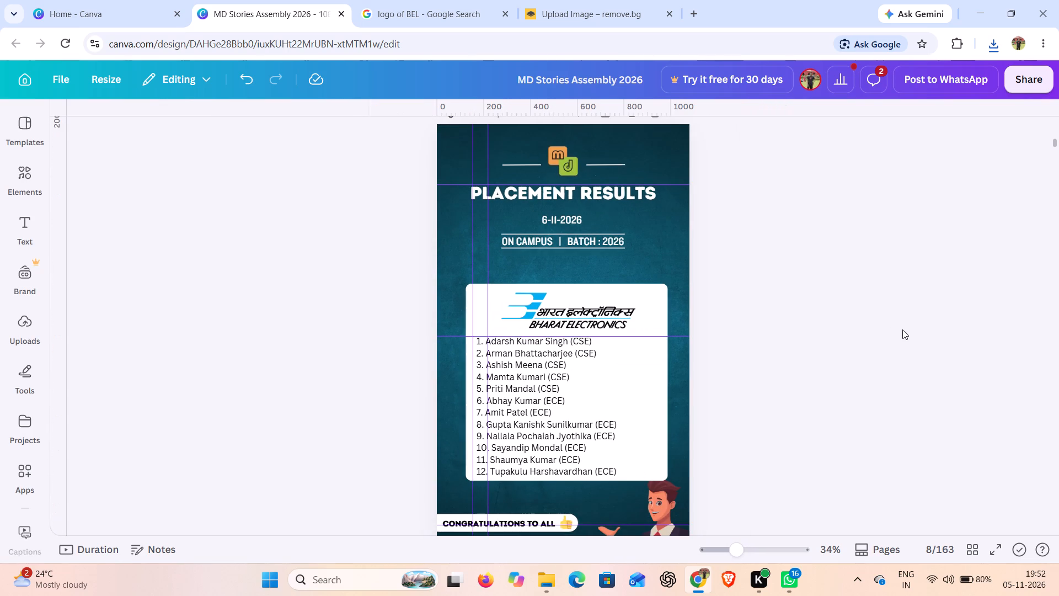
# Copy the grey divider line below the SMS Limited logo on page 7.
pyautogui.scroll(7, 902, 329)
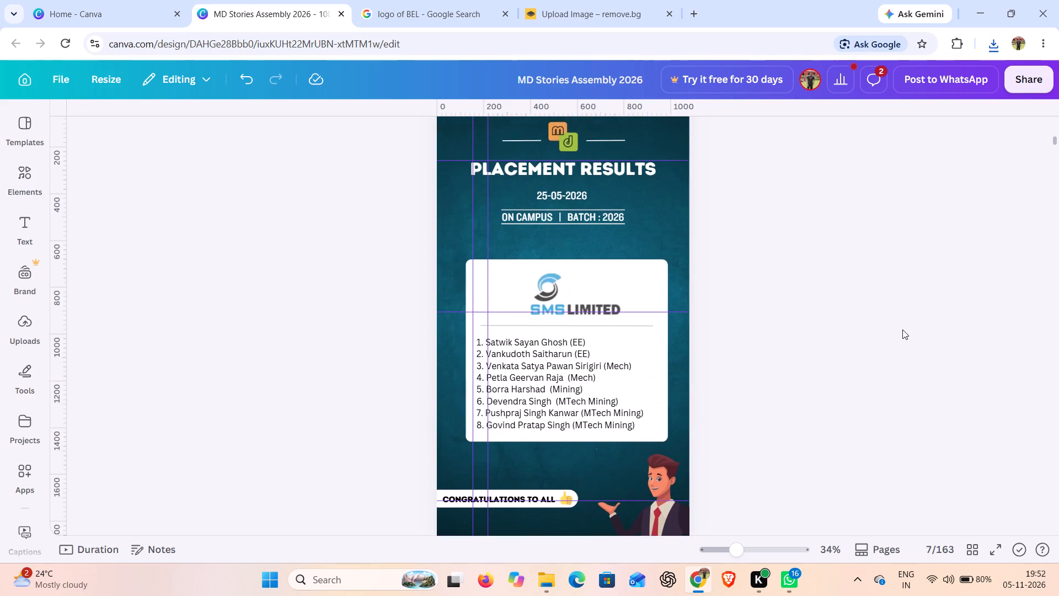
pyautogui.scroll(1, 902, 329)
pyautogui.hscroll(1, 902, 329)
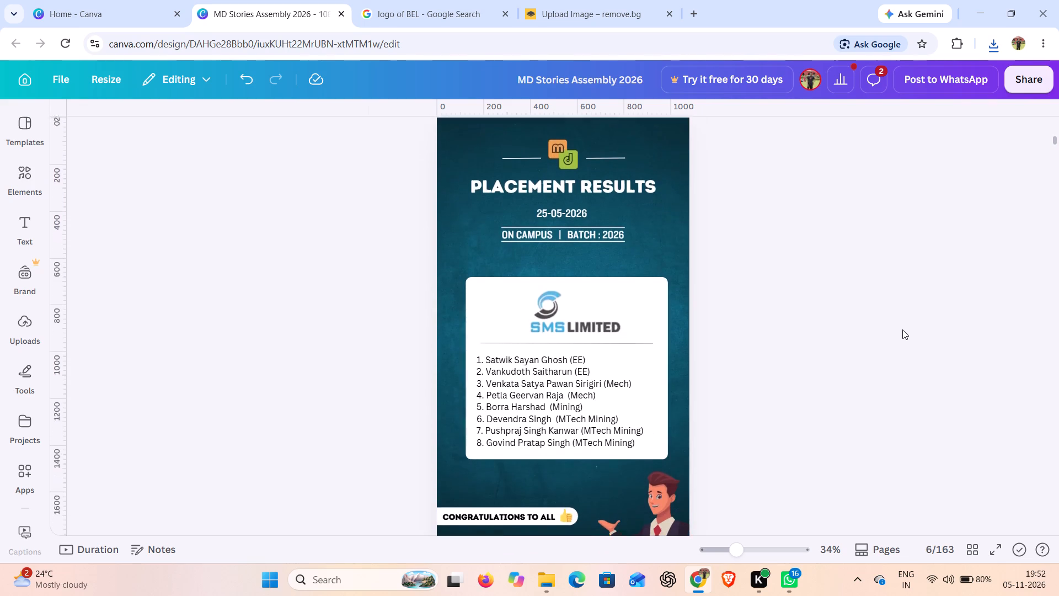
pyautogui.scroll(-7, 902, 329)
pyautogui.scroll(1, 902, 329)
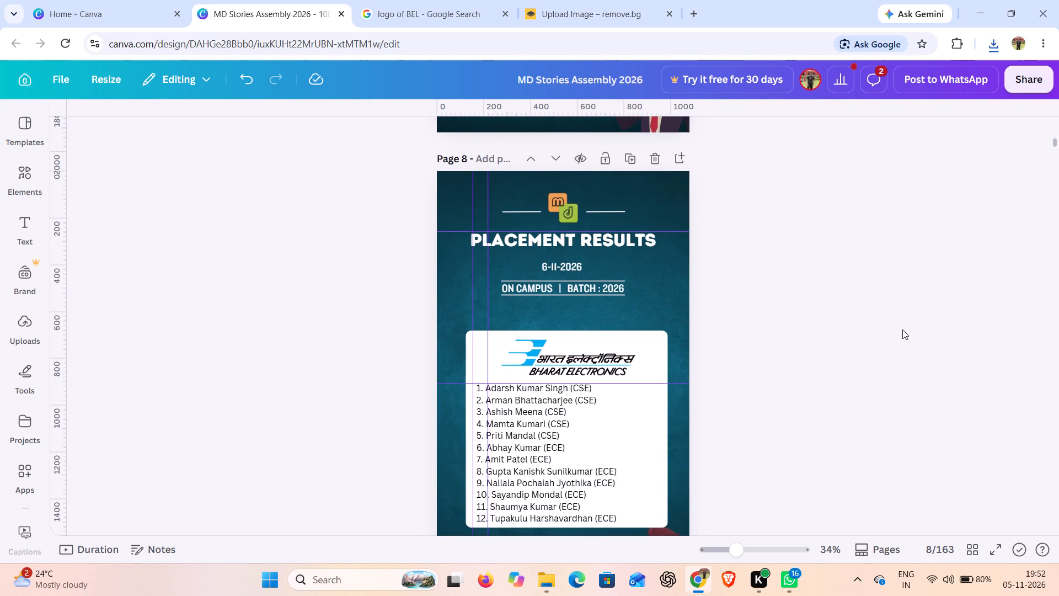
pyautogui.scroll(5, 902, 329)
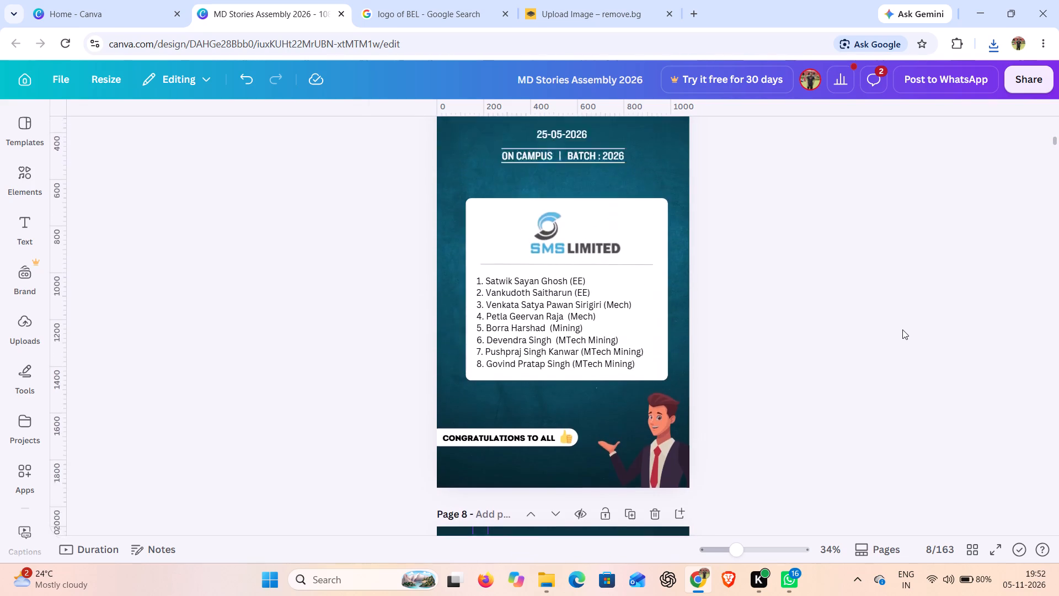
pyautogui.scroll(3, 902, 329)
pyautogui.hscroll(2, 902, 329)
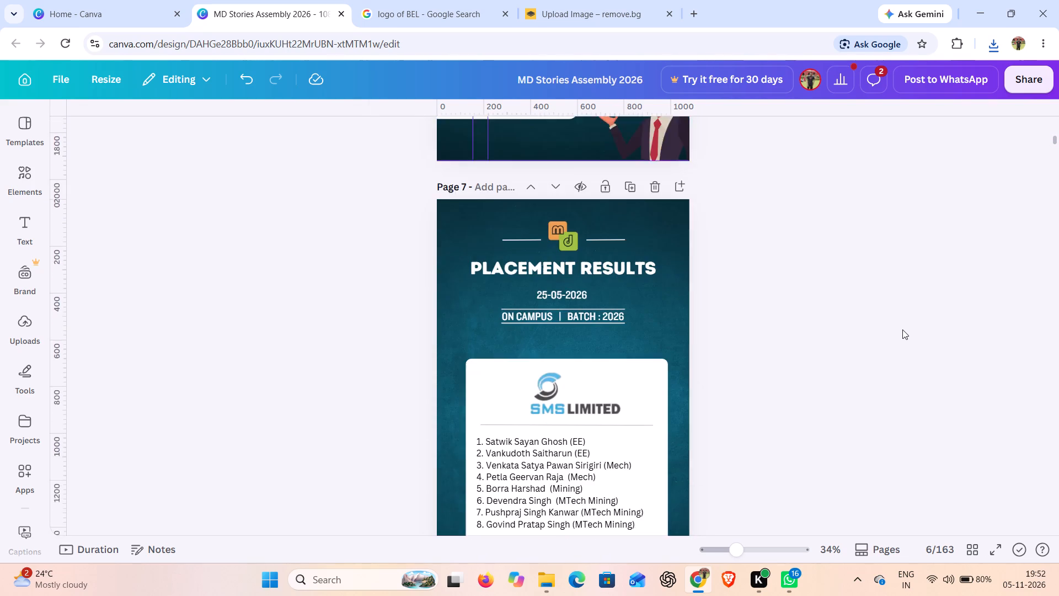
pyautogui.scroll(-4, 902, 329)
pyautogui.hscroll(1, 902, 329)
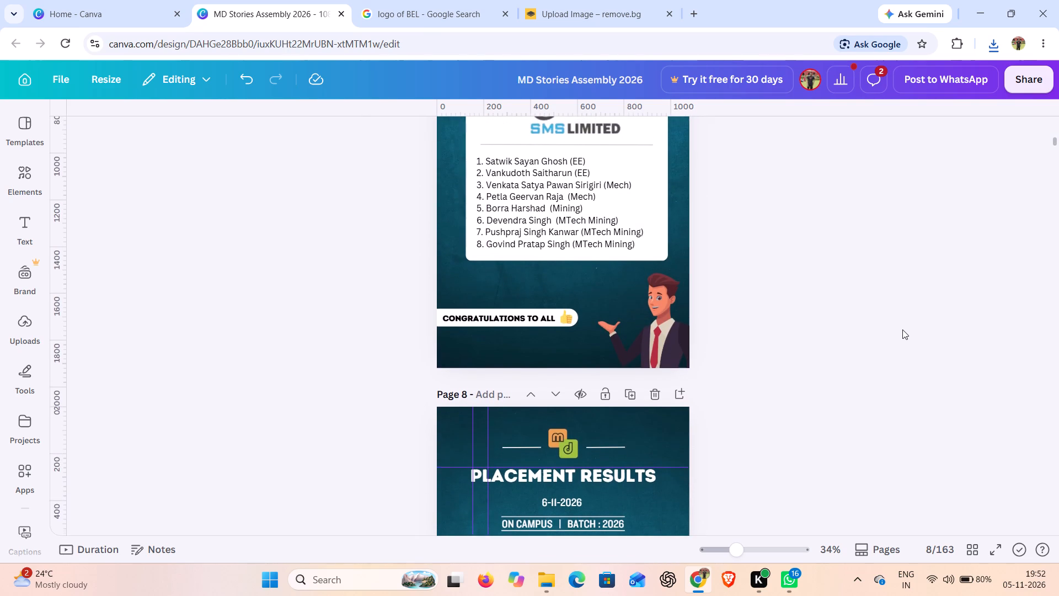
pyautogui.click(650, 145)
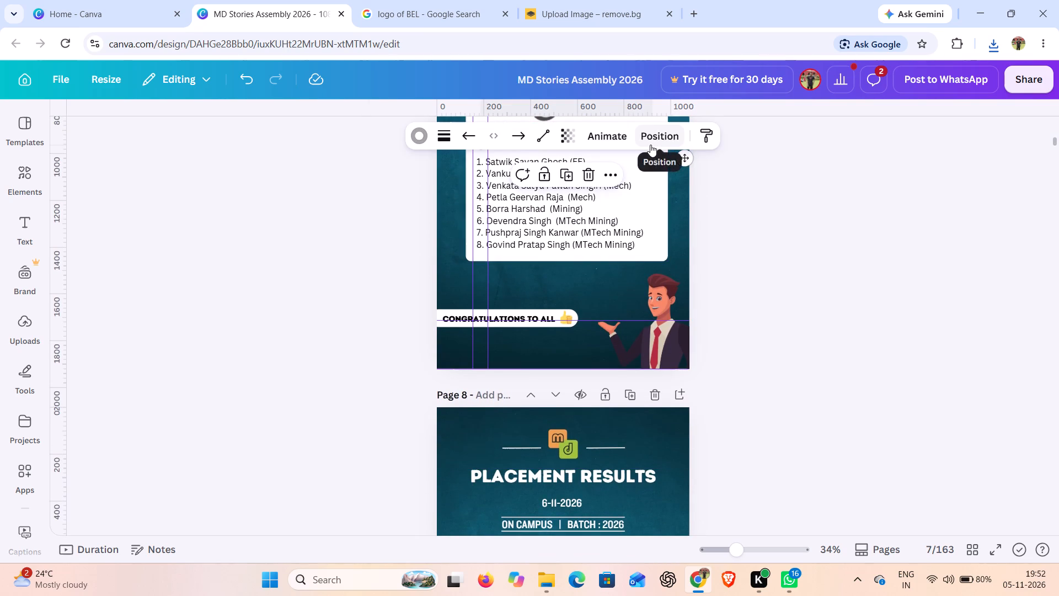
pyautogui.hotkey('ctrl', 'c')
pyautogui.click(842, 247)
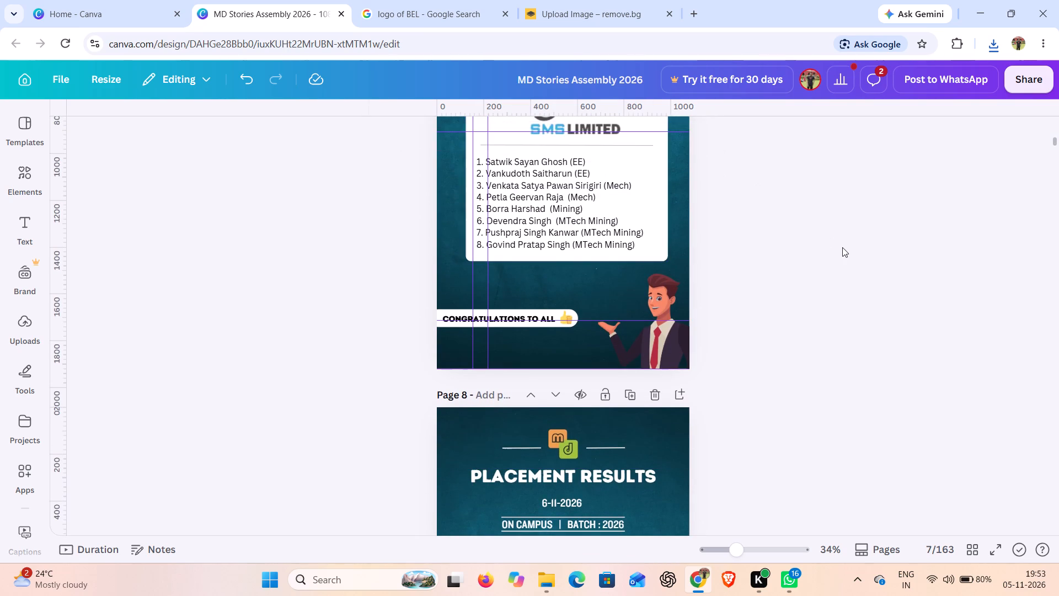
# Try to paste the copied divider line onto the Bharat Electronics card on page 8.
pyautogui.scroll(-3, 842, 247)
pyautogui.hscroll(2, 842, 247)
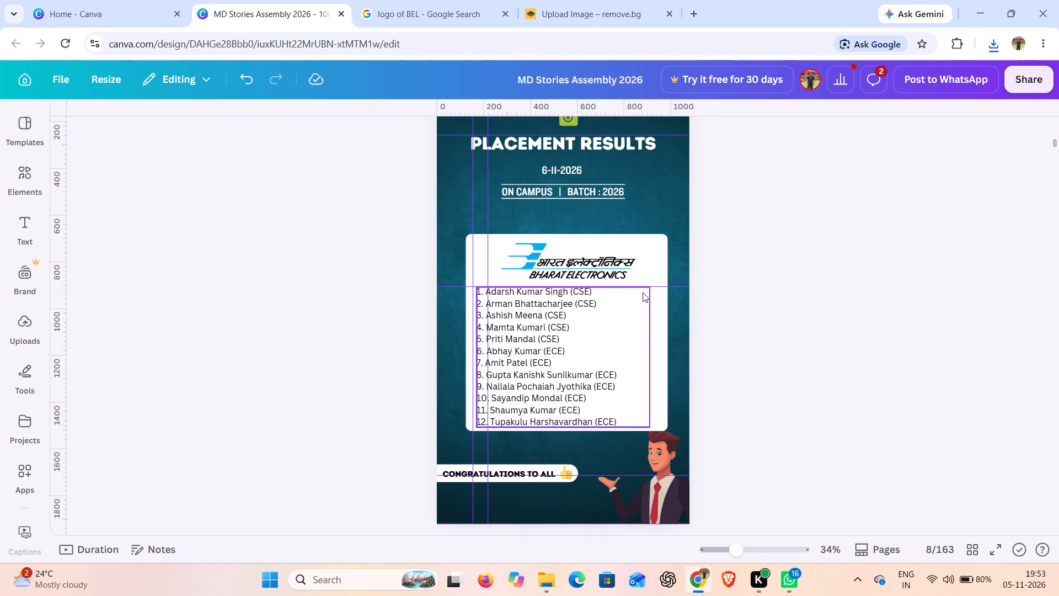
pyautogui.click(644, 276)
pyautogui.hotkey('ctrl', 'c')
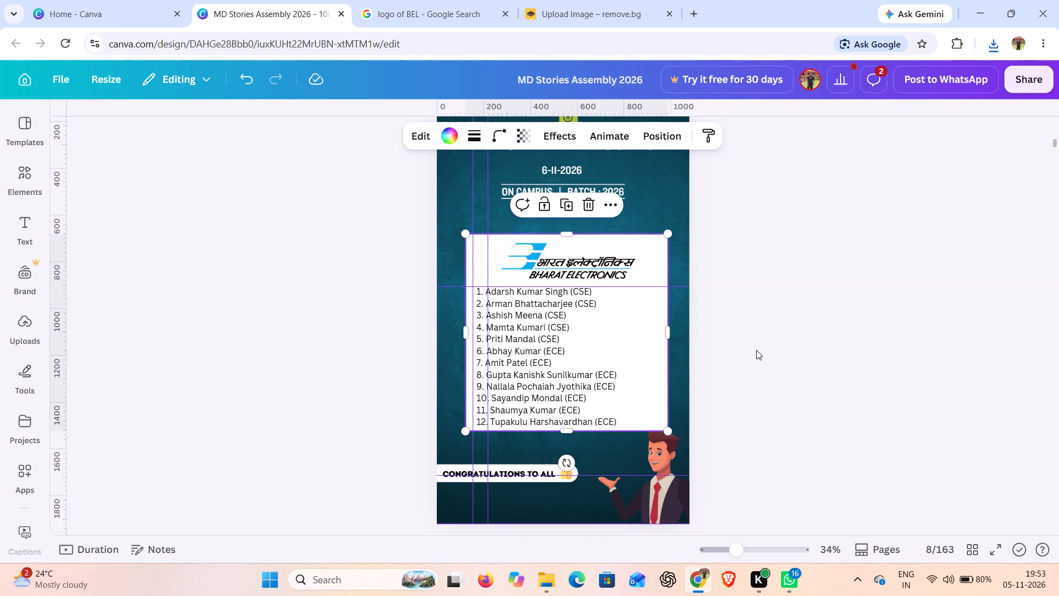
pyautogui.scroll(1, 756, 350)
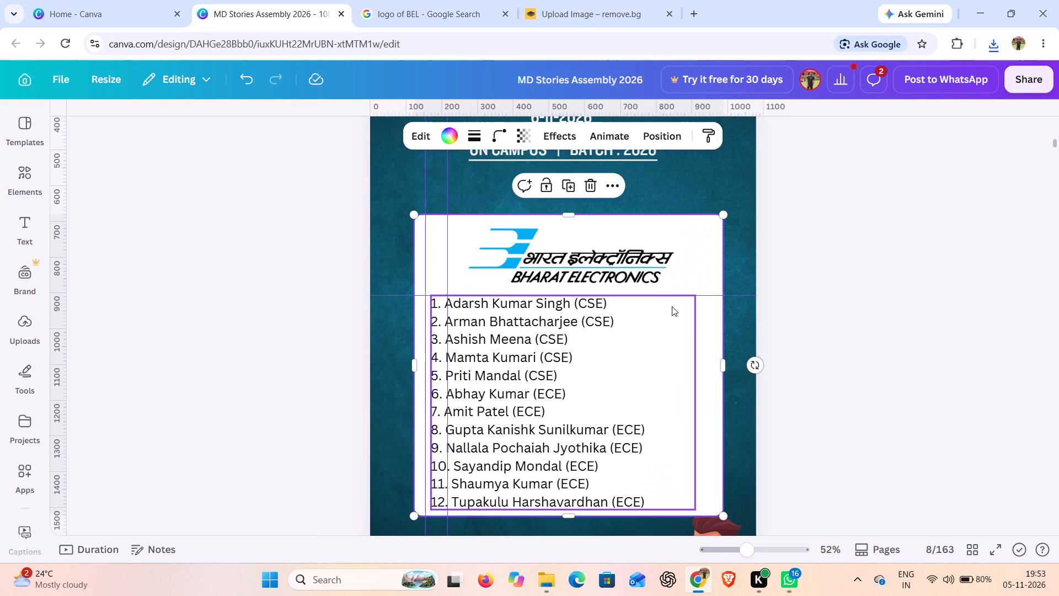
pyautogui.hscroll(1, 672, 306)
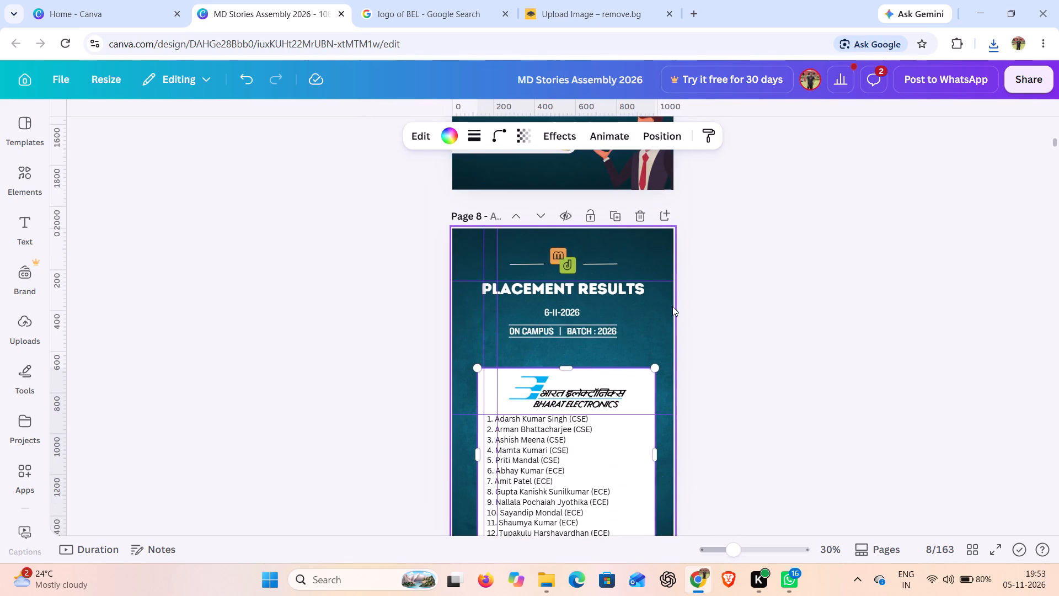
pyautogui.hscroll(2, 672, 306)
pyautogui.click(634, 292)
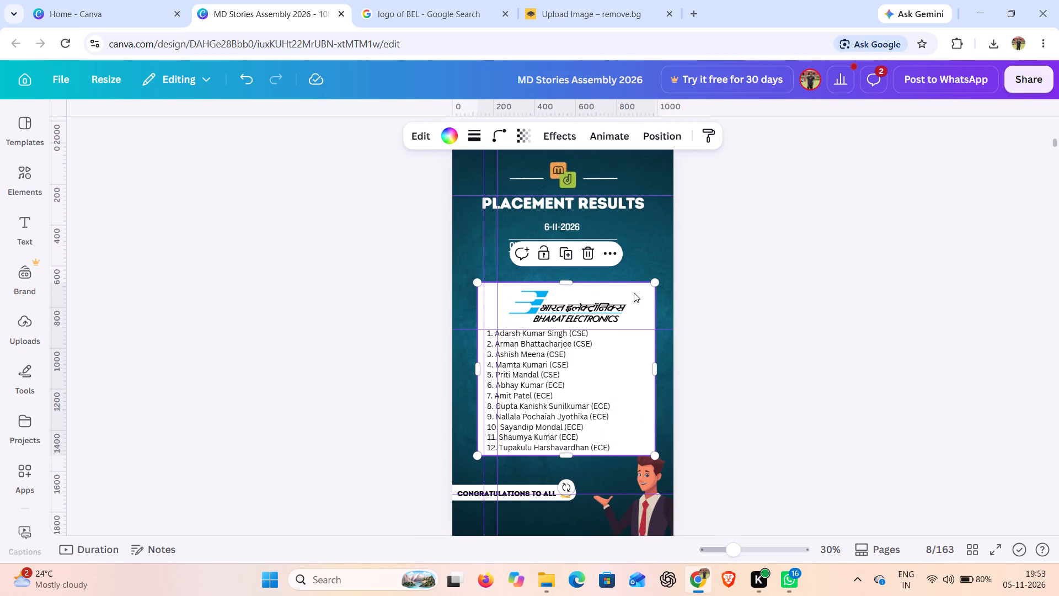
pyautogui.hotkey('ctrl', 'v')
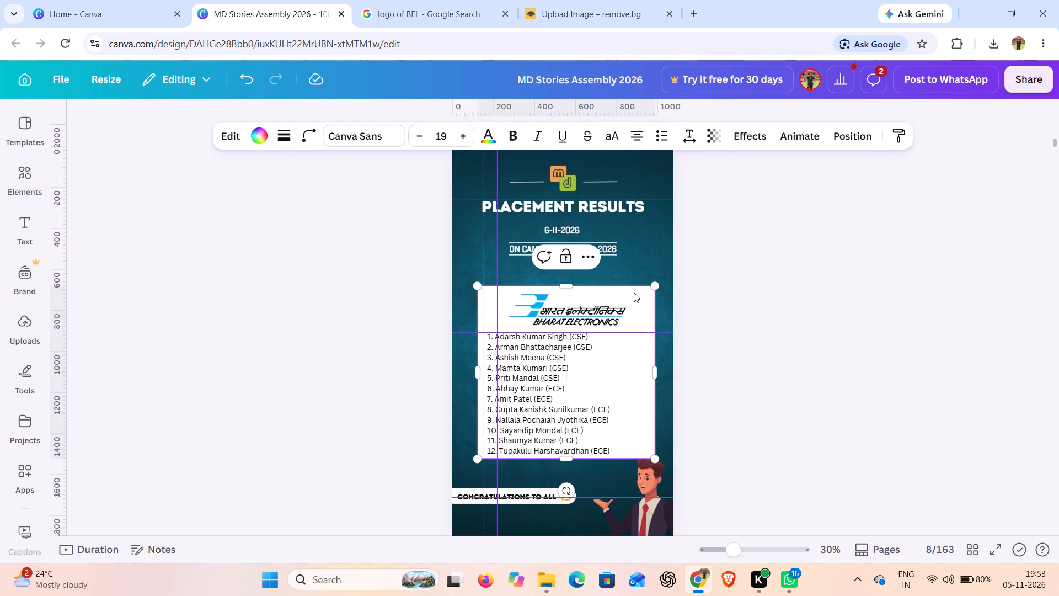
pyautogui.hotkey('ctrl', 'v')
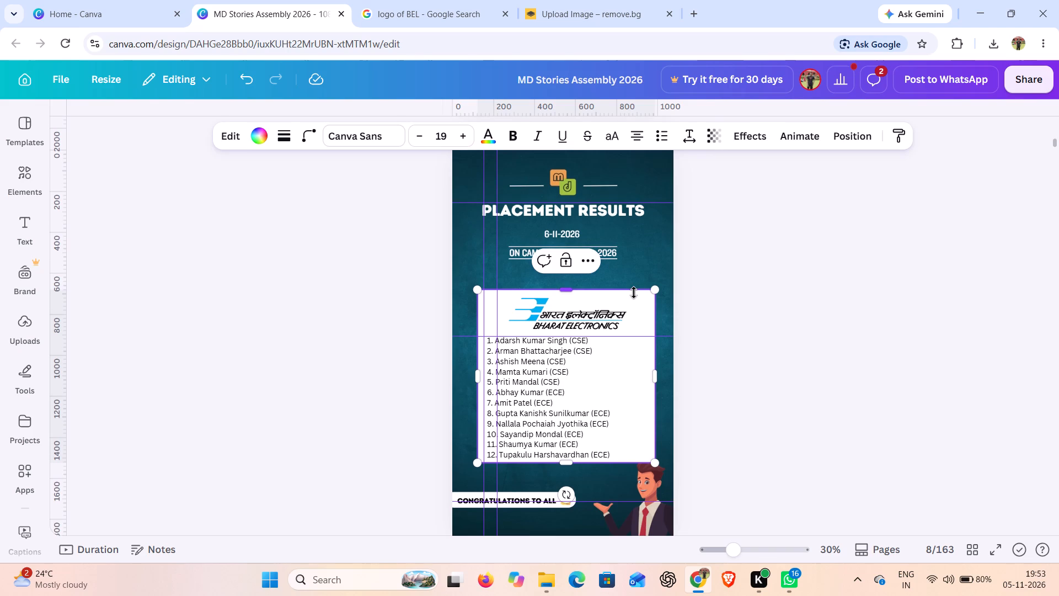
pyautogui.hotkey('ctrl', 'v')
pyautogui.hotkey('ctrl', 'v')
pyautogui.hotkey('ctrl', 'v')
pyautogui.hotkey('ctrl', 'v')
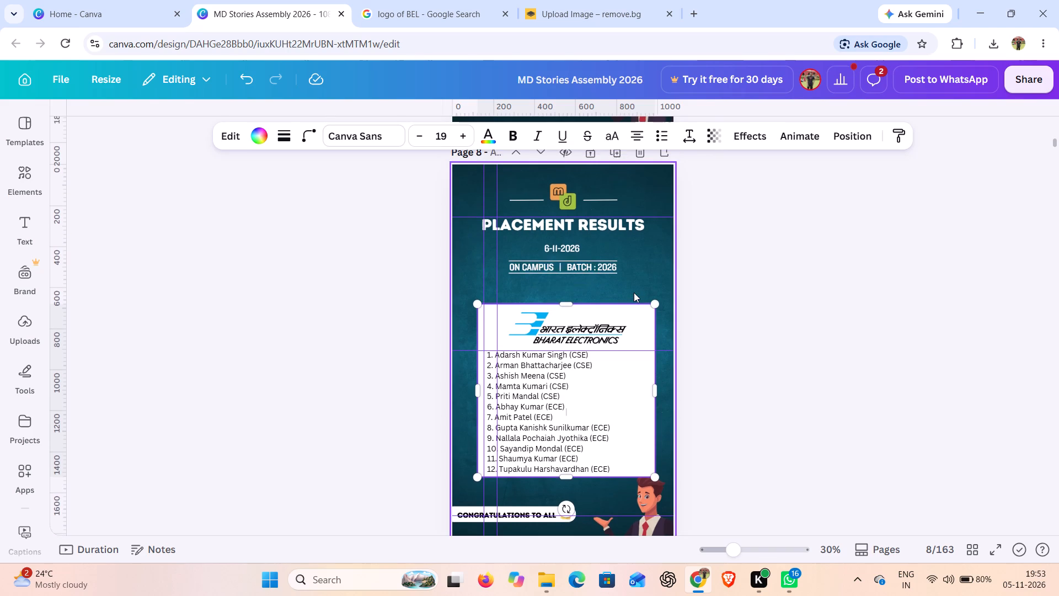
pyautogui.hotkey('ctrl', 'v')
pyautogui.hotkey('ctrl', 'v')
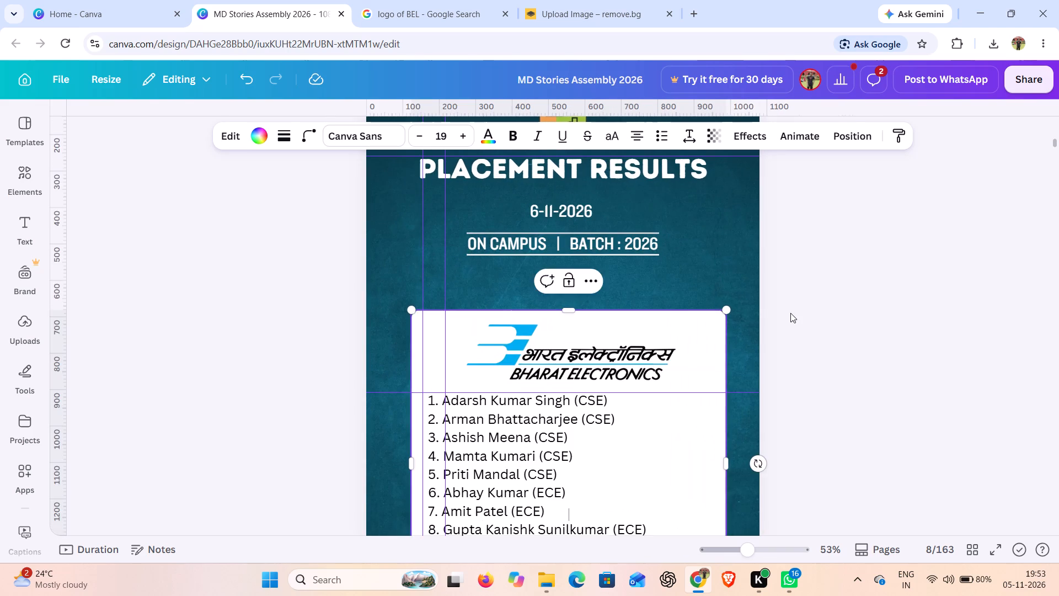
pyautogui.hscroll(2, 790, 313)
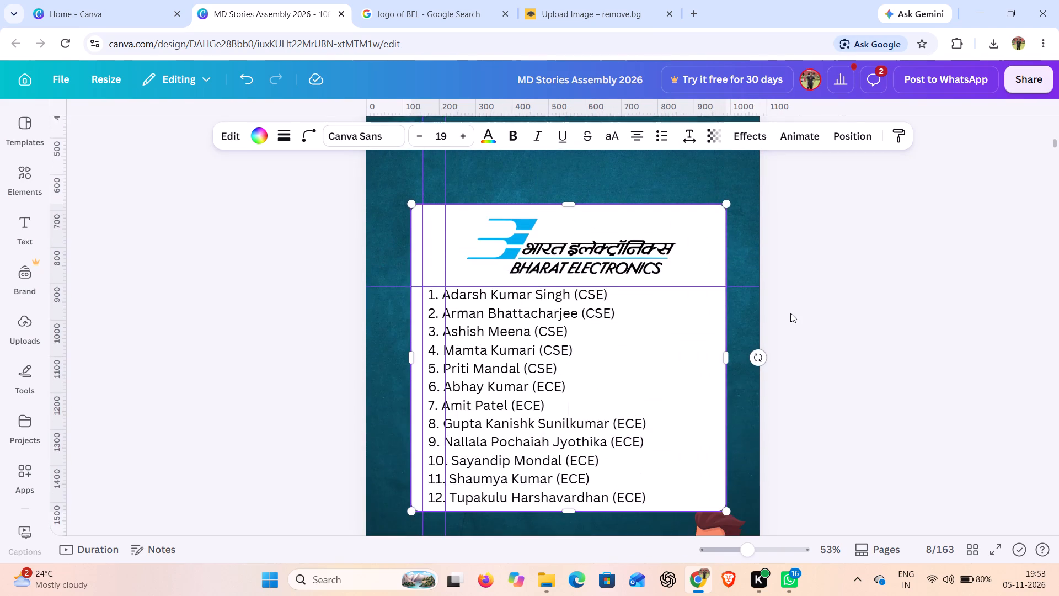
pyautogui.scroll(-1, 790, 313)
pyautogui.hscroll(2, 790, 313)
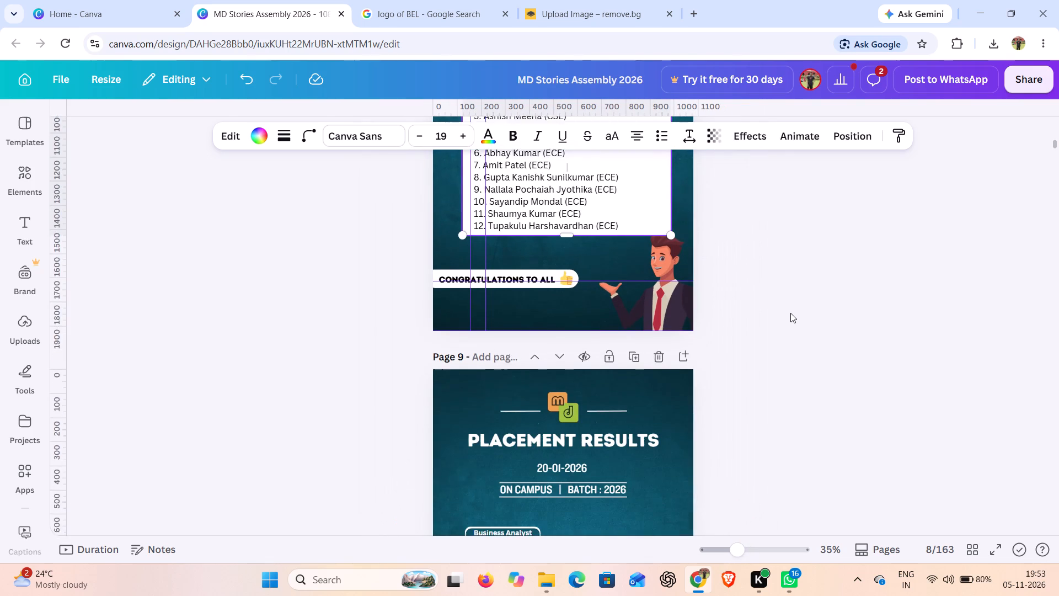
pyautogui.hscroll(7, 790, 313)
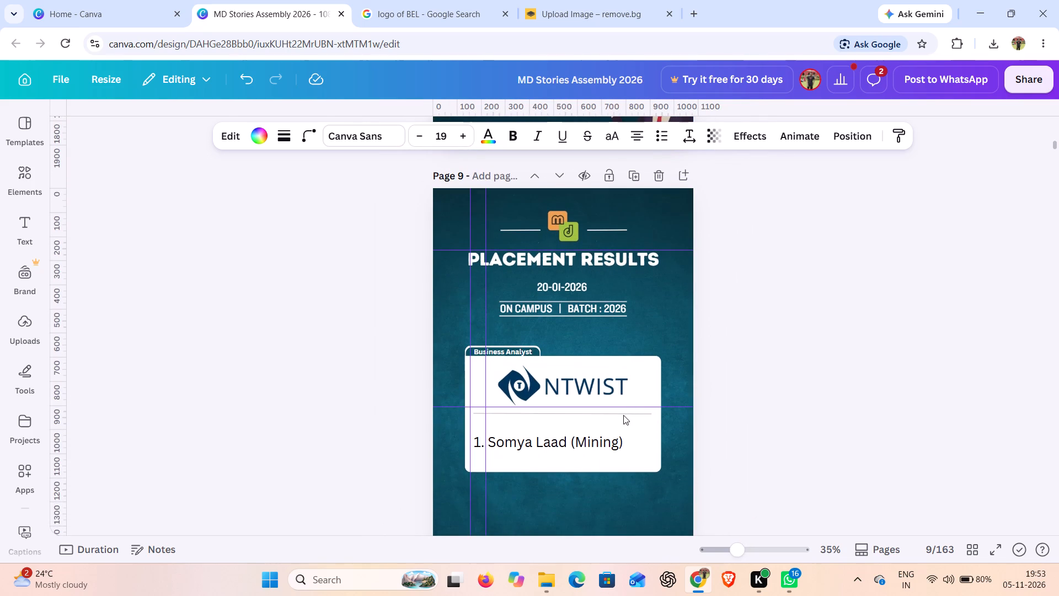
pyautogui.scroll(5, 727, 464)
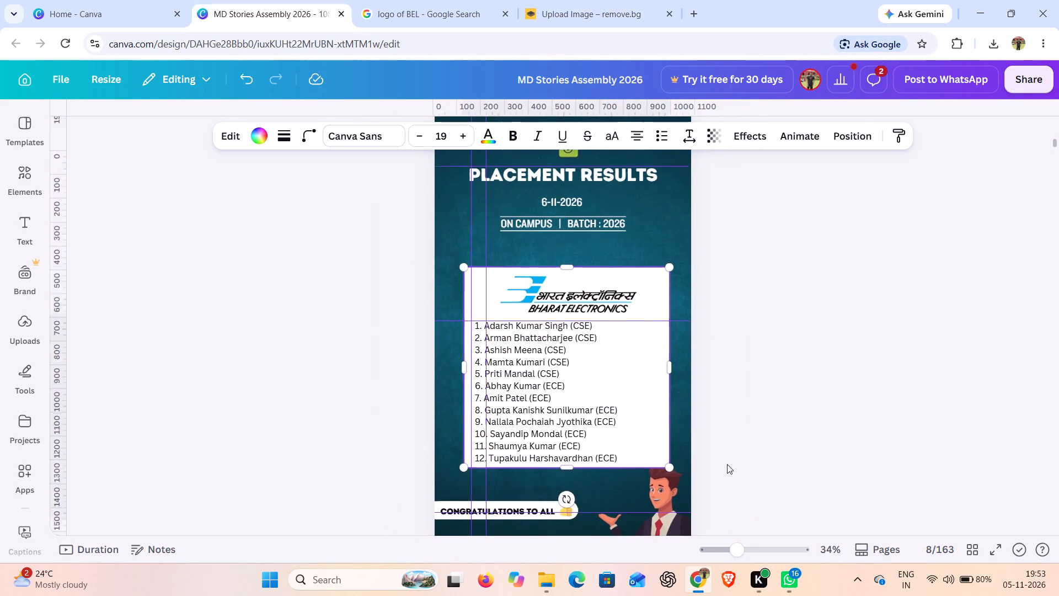
# Examine the layer list of page 8 for the divider line, then close the list.
pyautogui.rightClick(639, 273)
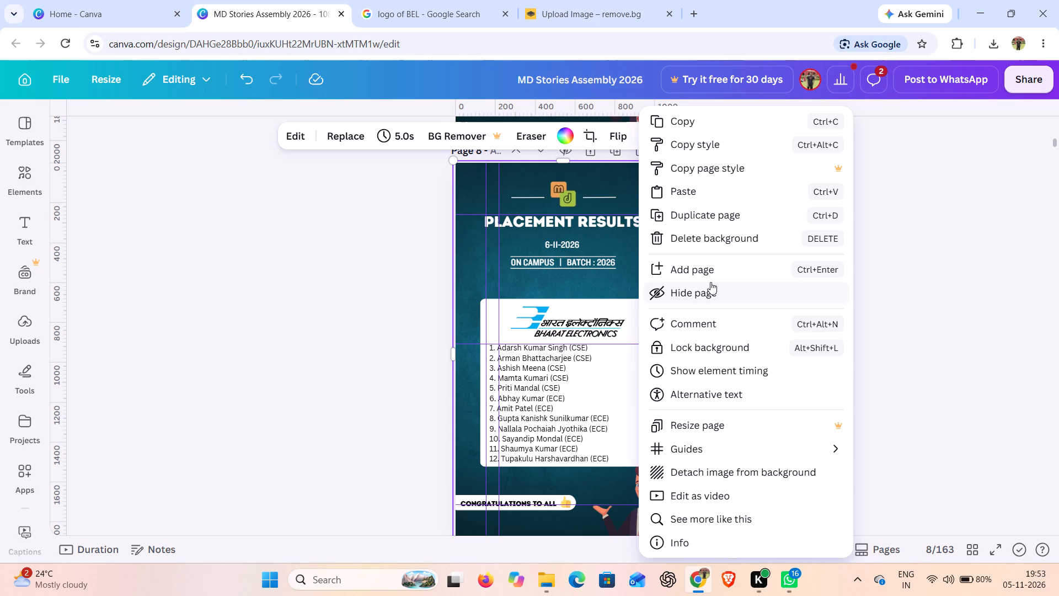
pyautogui.click(897, 386)
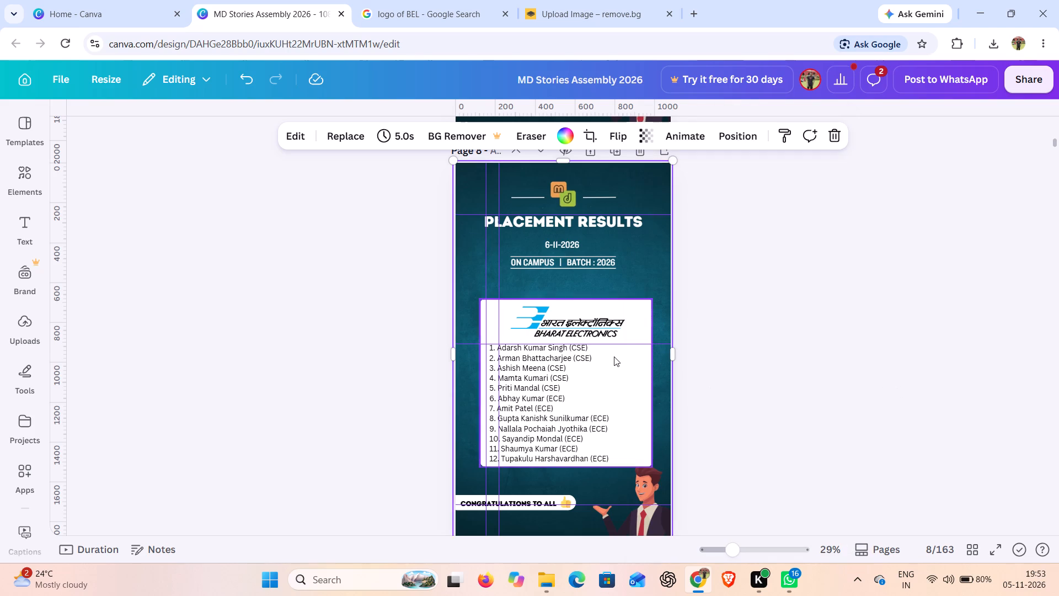
pyautogui.click(612, 364)
pyautogui.rightClick(612, 364)
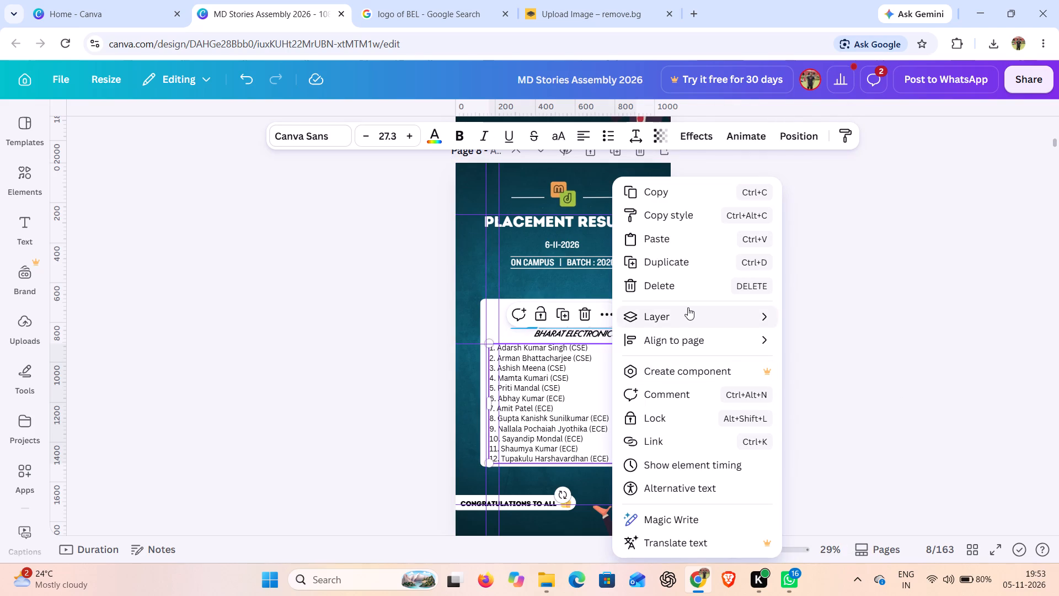
pyautogui.click(688, 307)
pyautogui.click(840, 422)
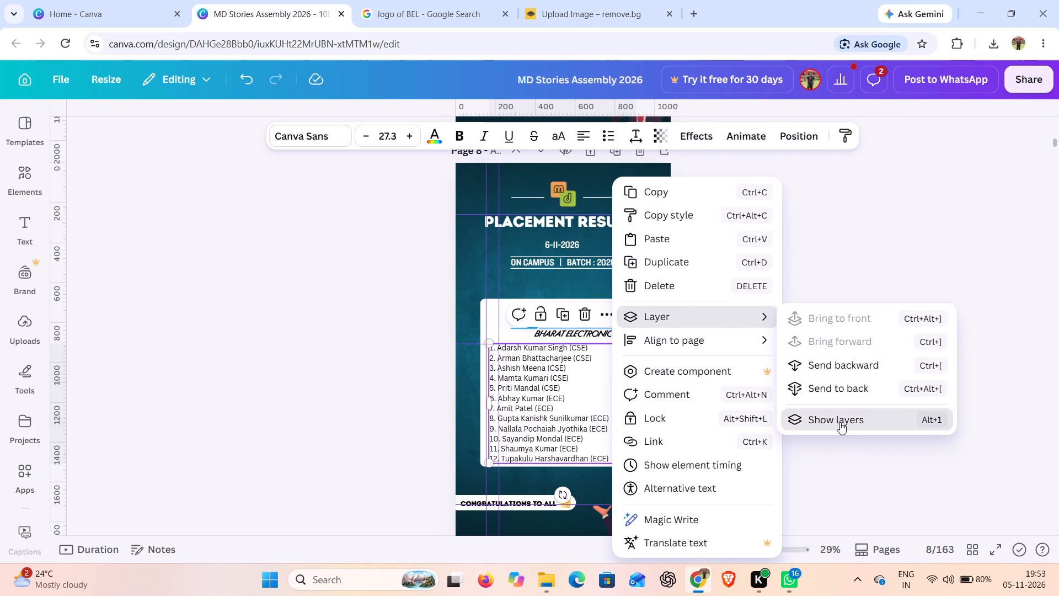
pyautogui.hscroll(3, 196, 332)
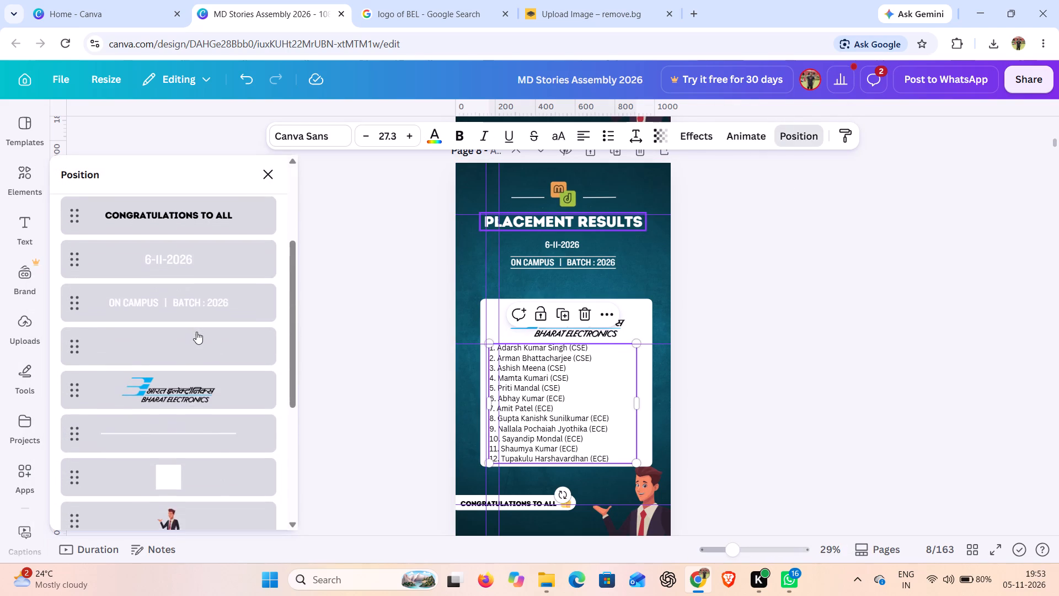
pyautogui.hscroll(2, 196, 332)
pyautogui.scroll(-5, 196, 332)
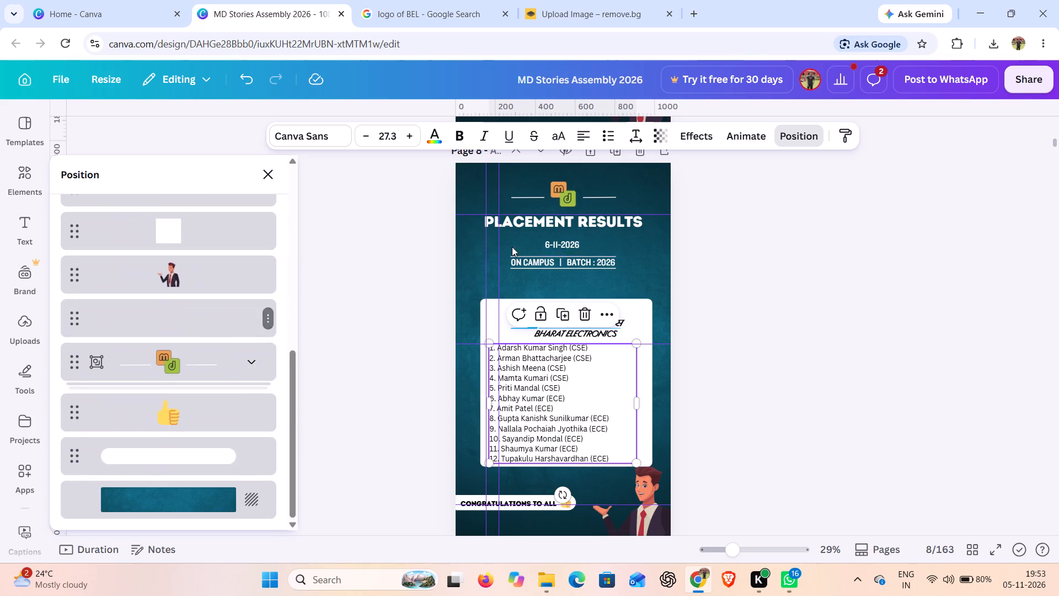
pyautogui.click(797, 251)
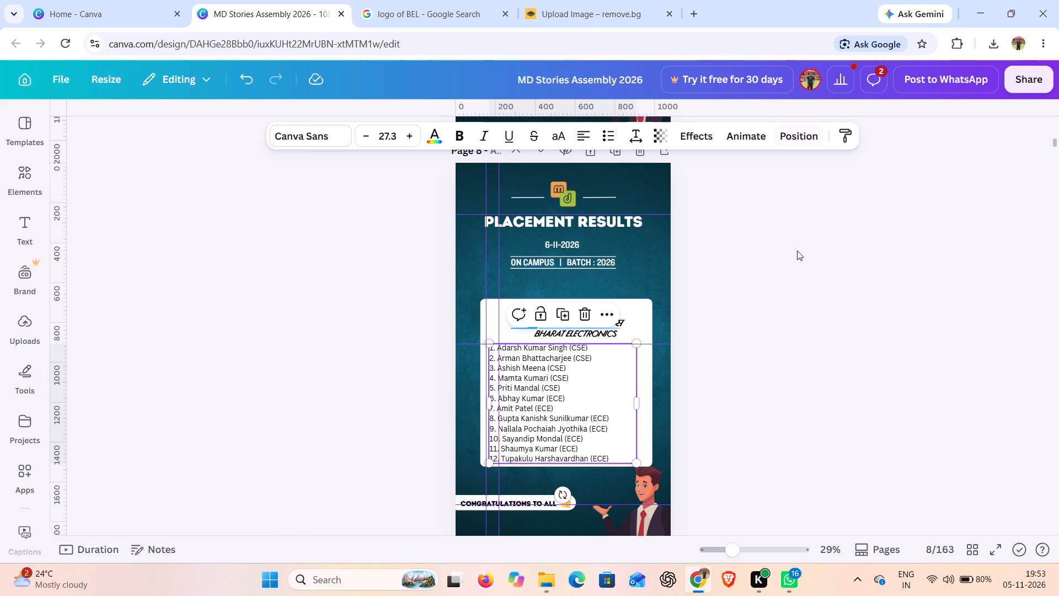
pyautogui.click(797, 251)
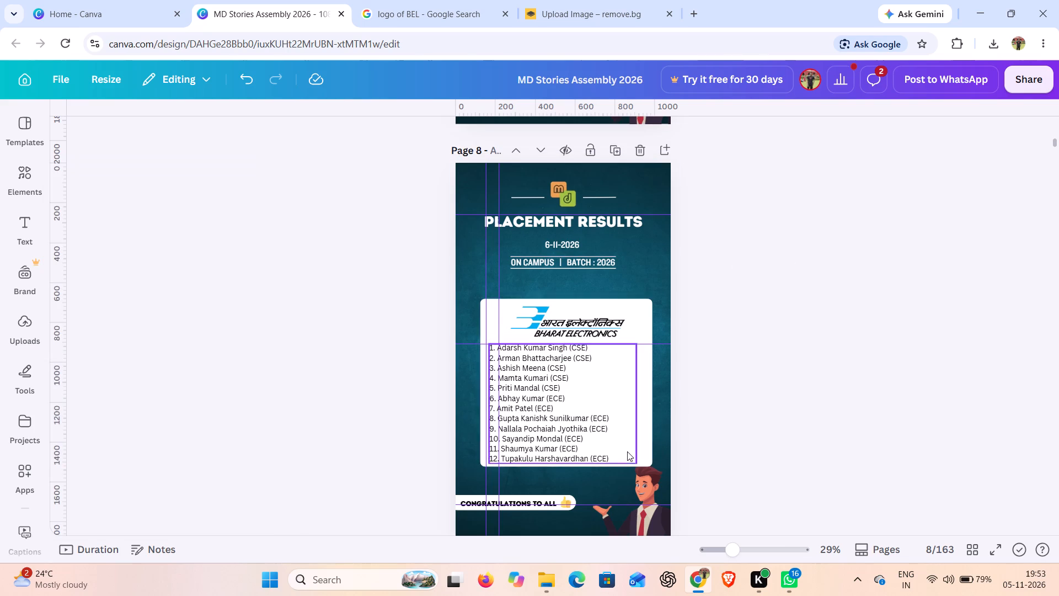
# Extend the white card's bottom edge slightly downward on page 8 and shift the placement list down, away from the Bharat Electronics logo.
pyautogui.click(644, 451)
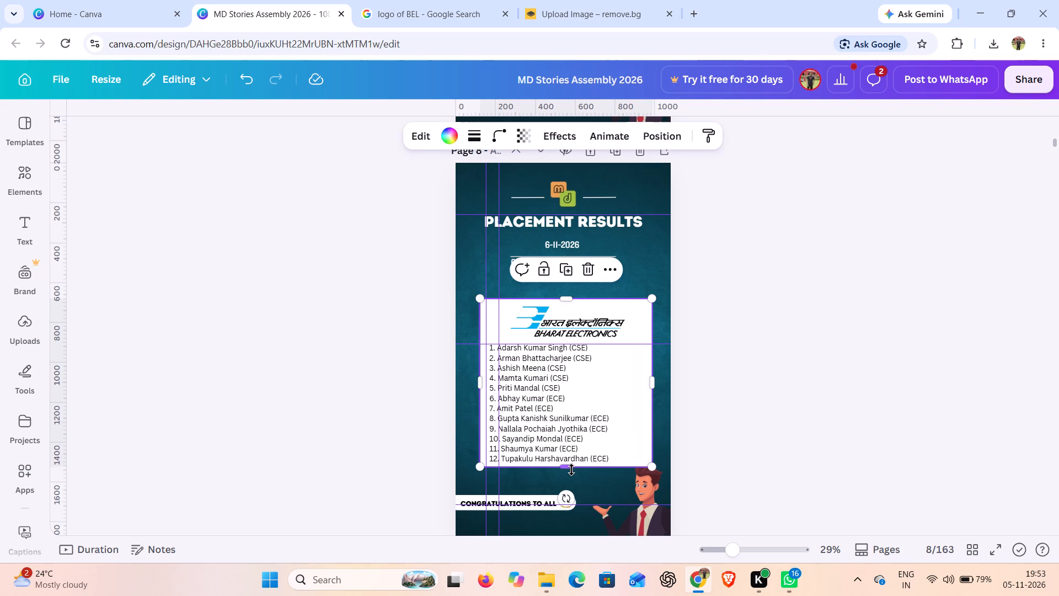
pyautogui.click(570, 467)
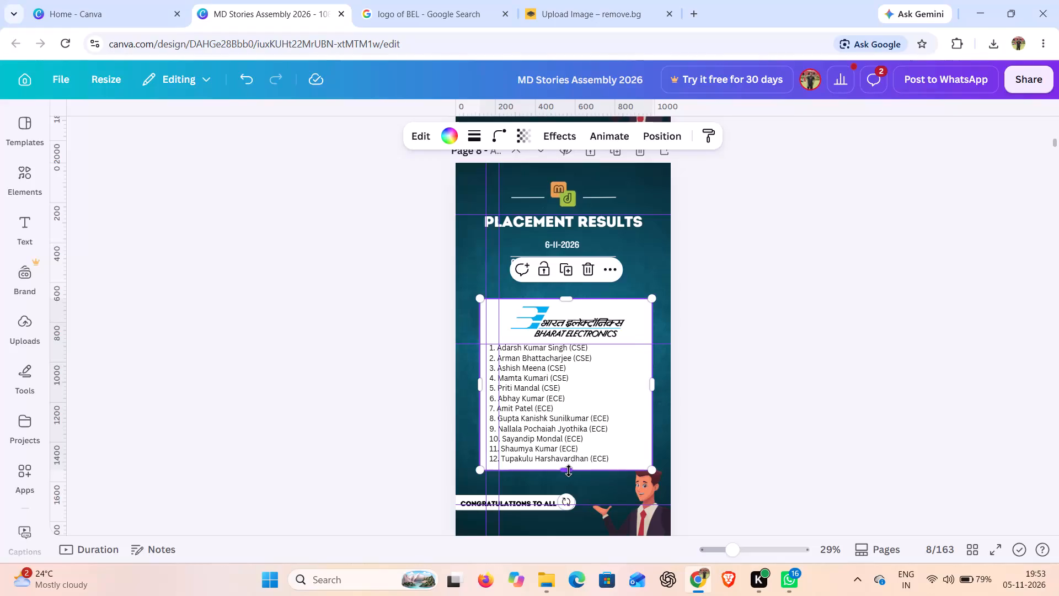
pyautogui.click(564, 393)
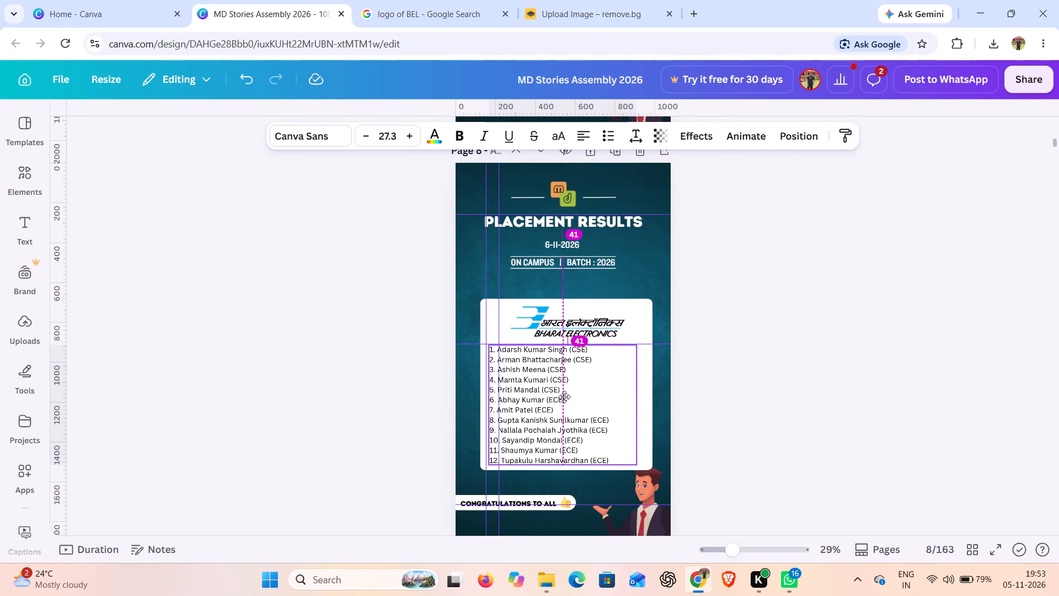
pyautogui.click(732, 385)
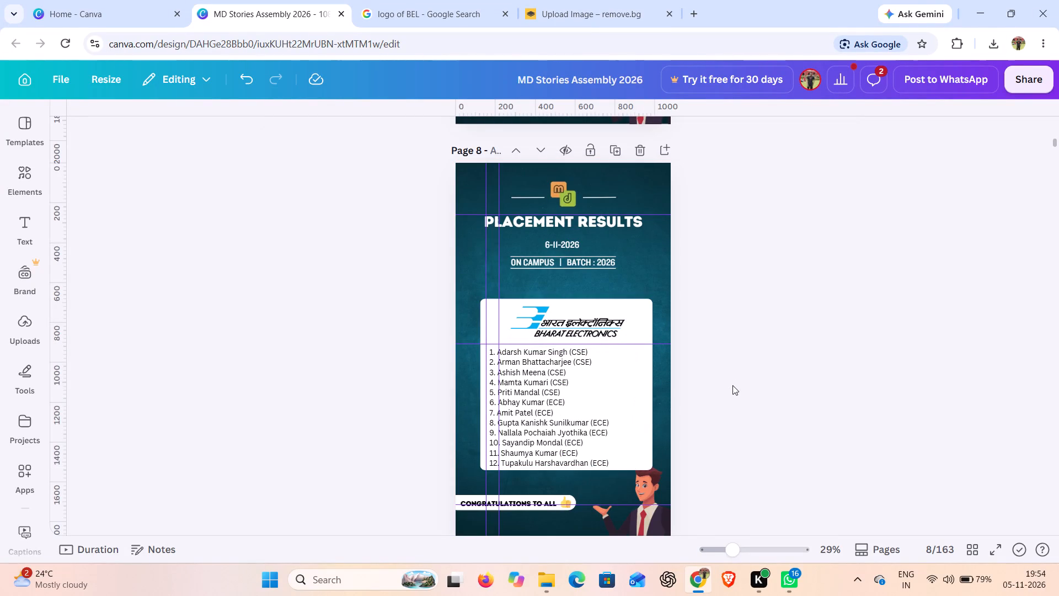
# Copy the grey divider line below the SMS Limited logo on page 7 and paste it onto page 8.
pyautogui.scroll(1, 732, 385)
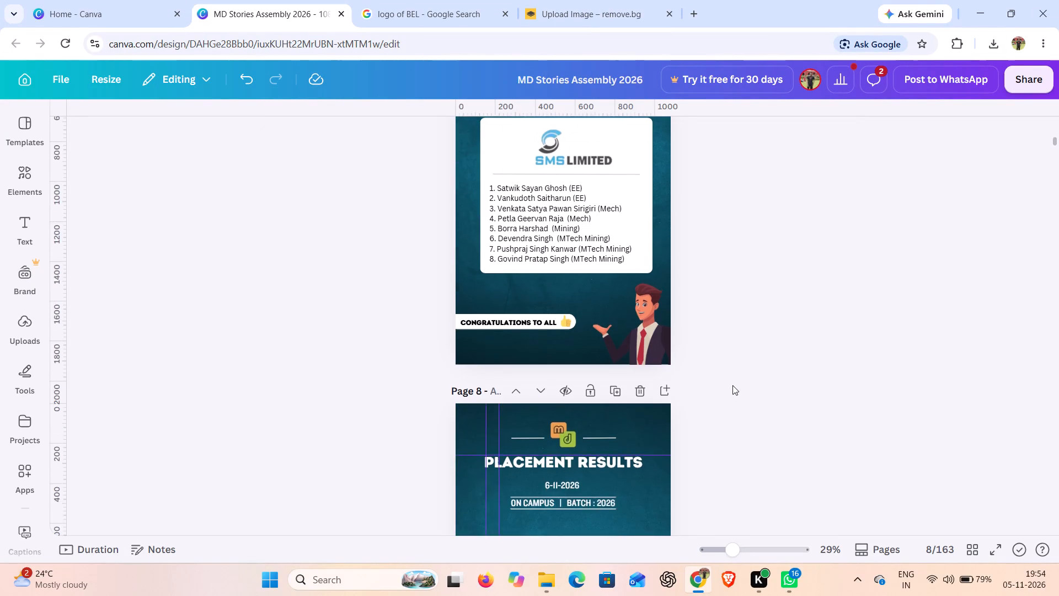
pyautogui.scroll(3, 732, 385)
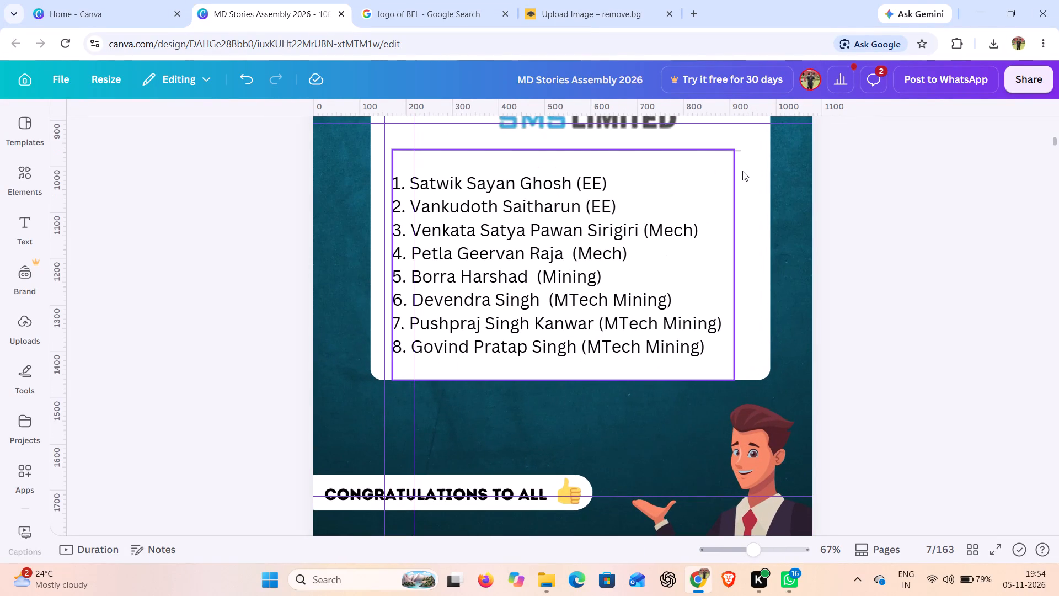
pyautogui.click(737, 148)
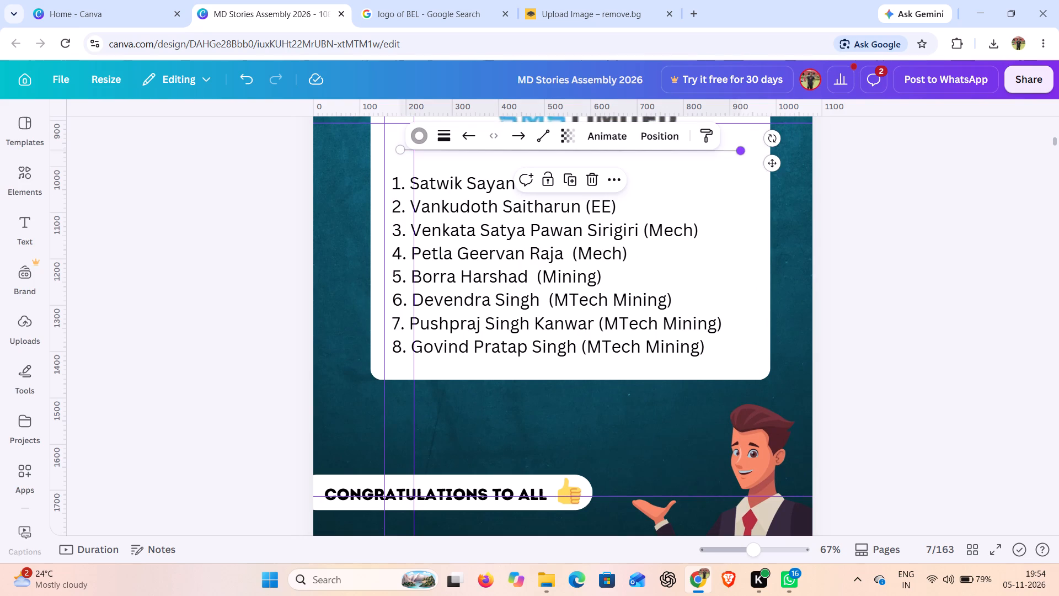
pyautogui.hotkey('ctrl', 'c')
pyautogui.scroll(-7, 747, 286)
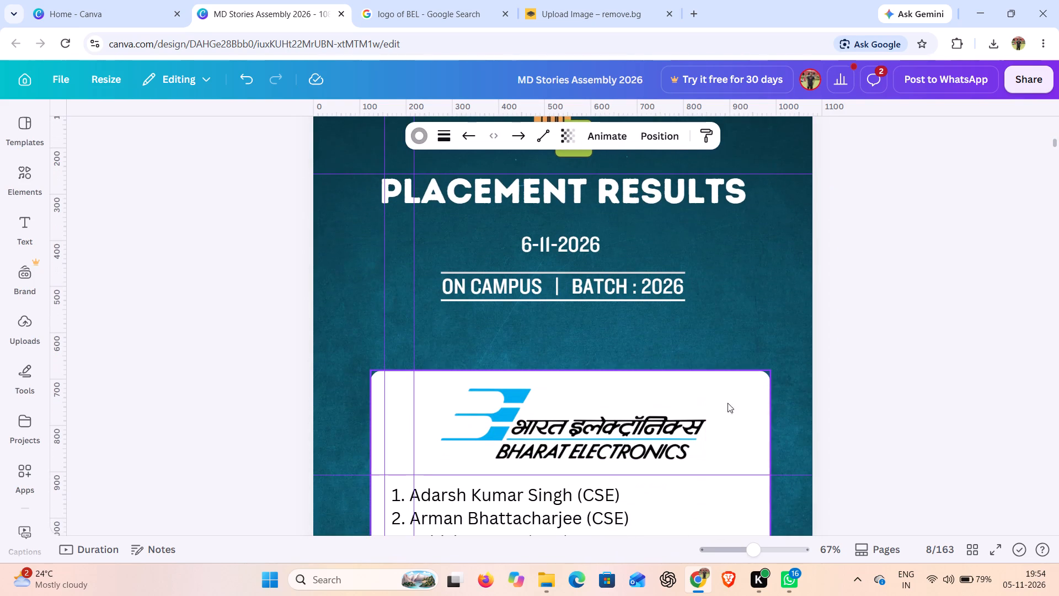
pyautogui.click(739, 405)
pyautogui.hotkey('ctrl', 'v')
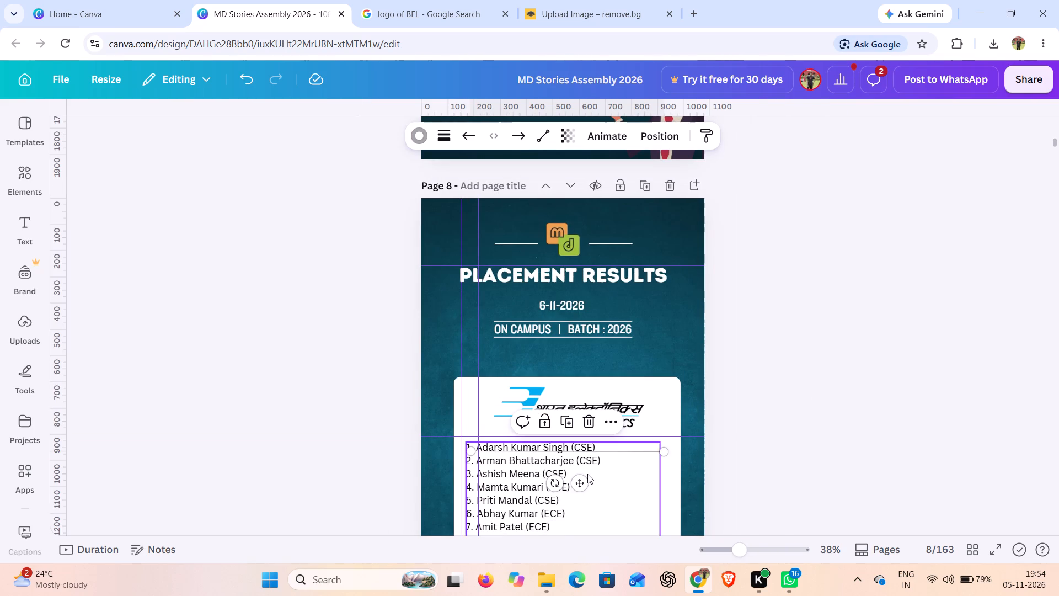
# Move the pasted divider line up into the gap between the Bharat Electronics logo and the first name in the list.
pyautogui.moveTo(577, 478); pyautogui.dragTo(577, 465)
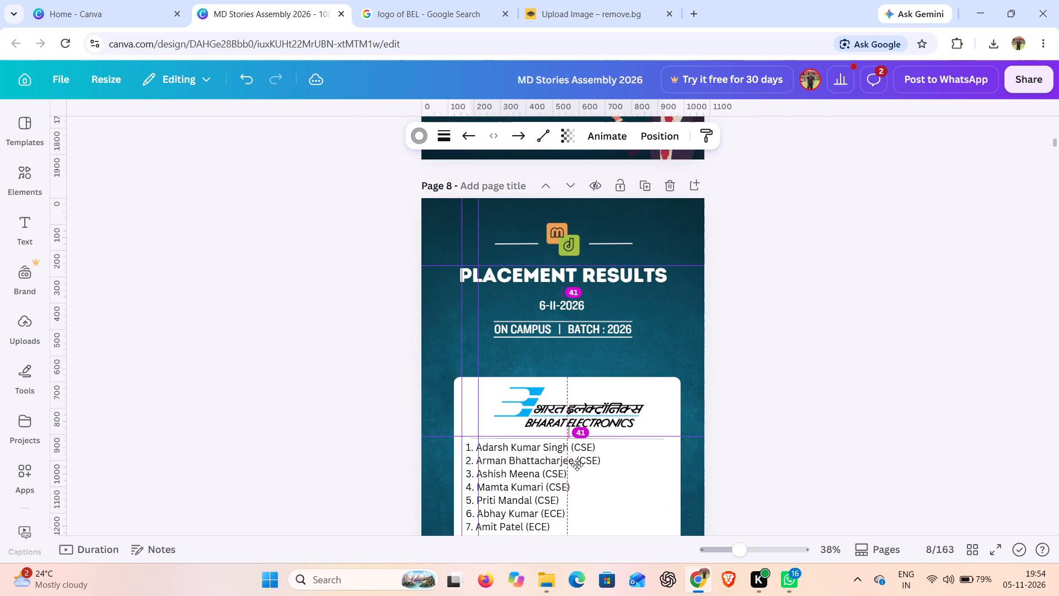
pyautogui.moveTo(577, 465); pyautogui.dragTo(577, 463)
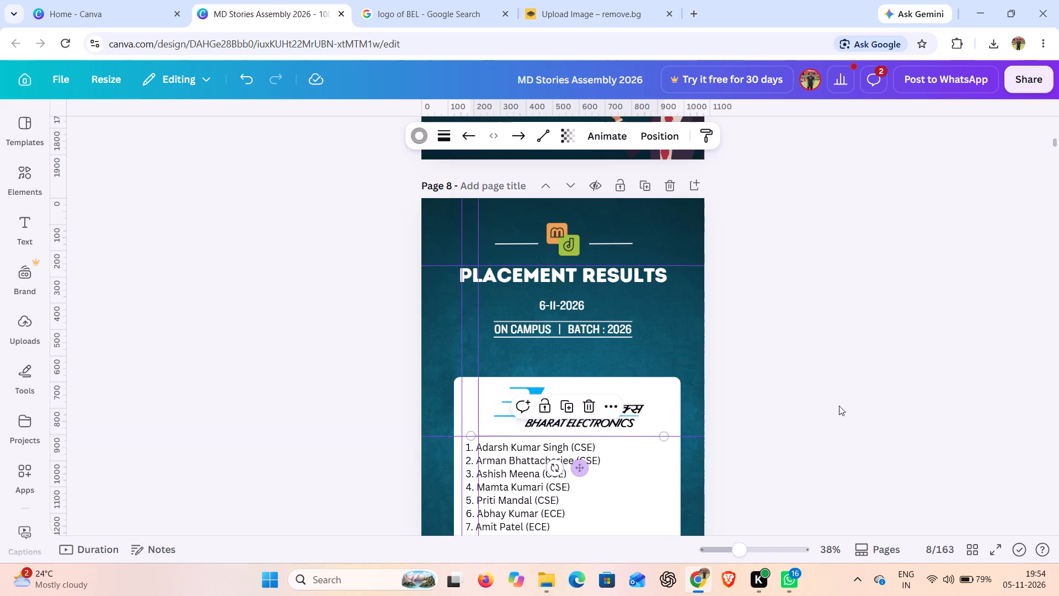
pyautogui.click(876, 400)
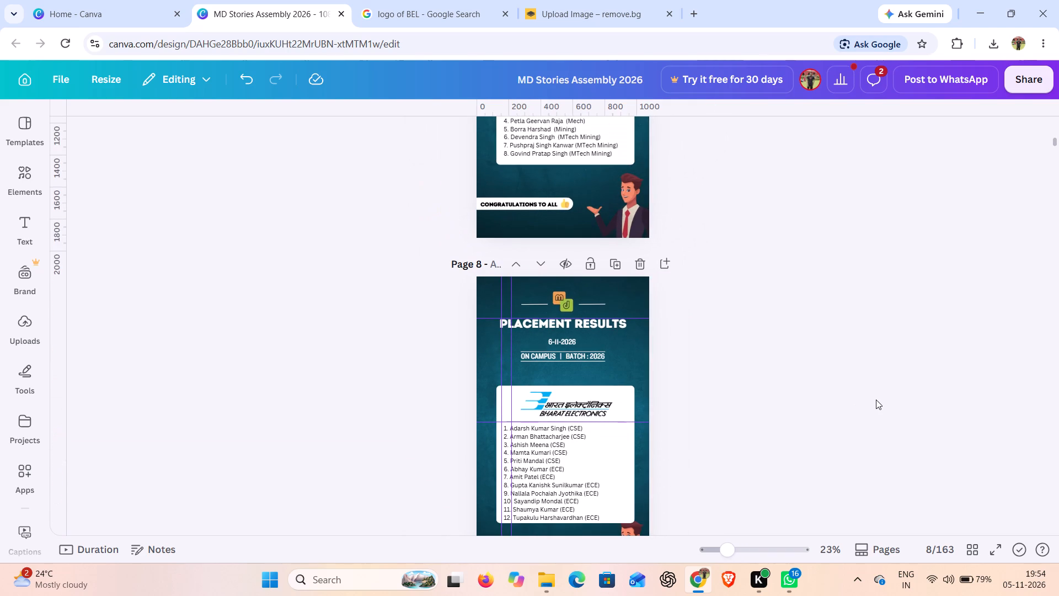
# Set up a PNG download of only page 8.
pyautogui.hscroll(3, 876, 400)
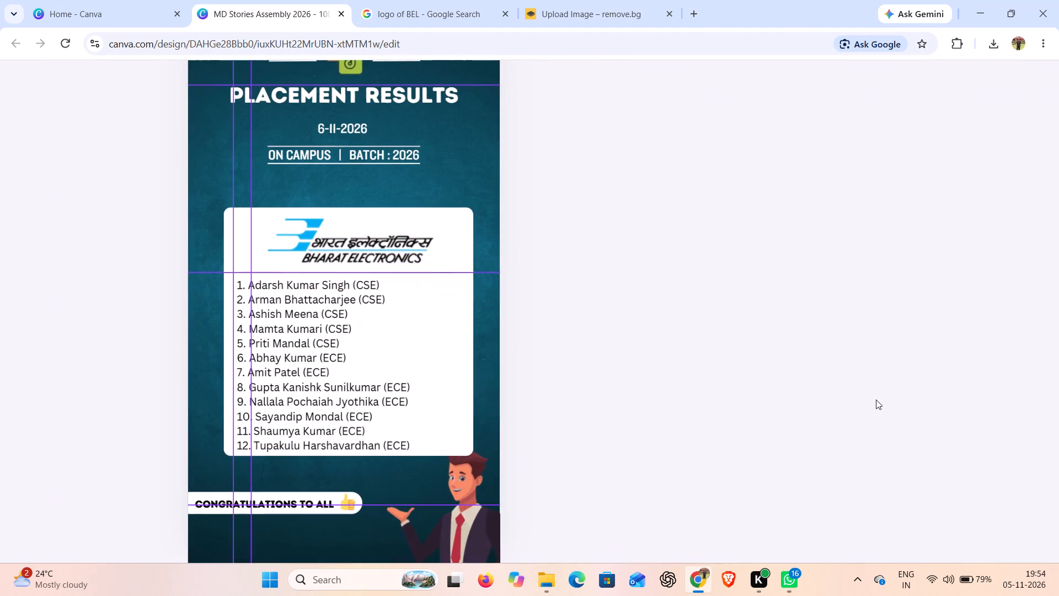
pyautogui.hscroll(2, 876, 400)
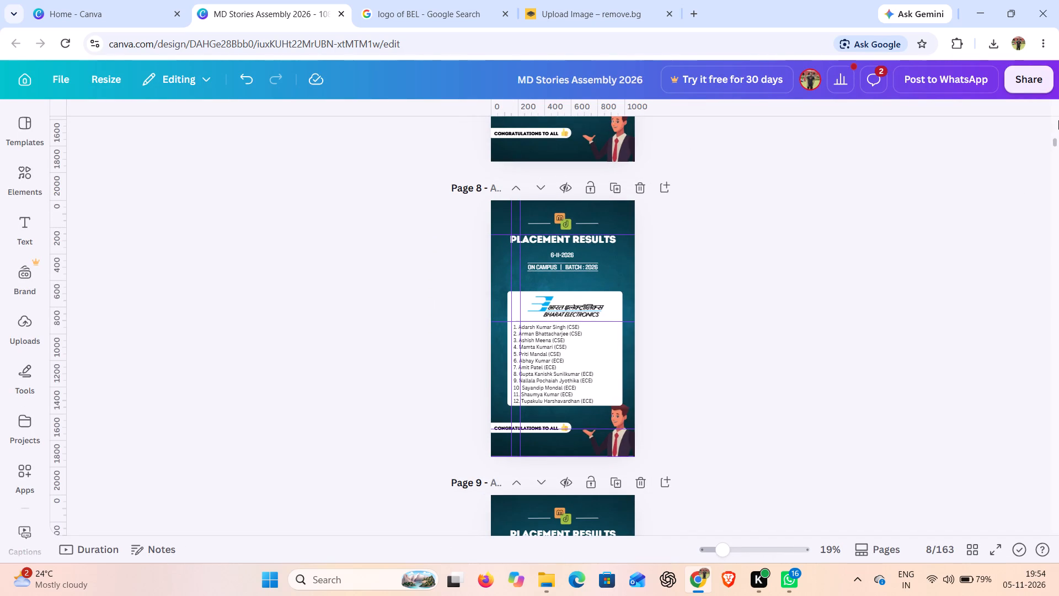
pyautogui.click(1029, 73)
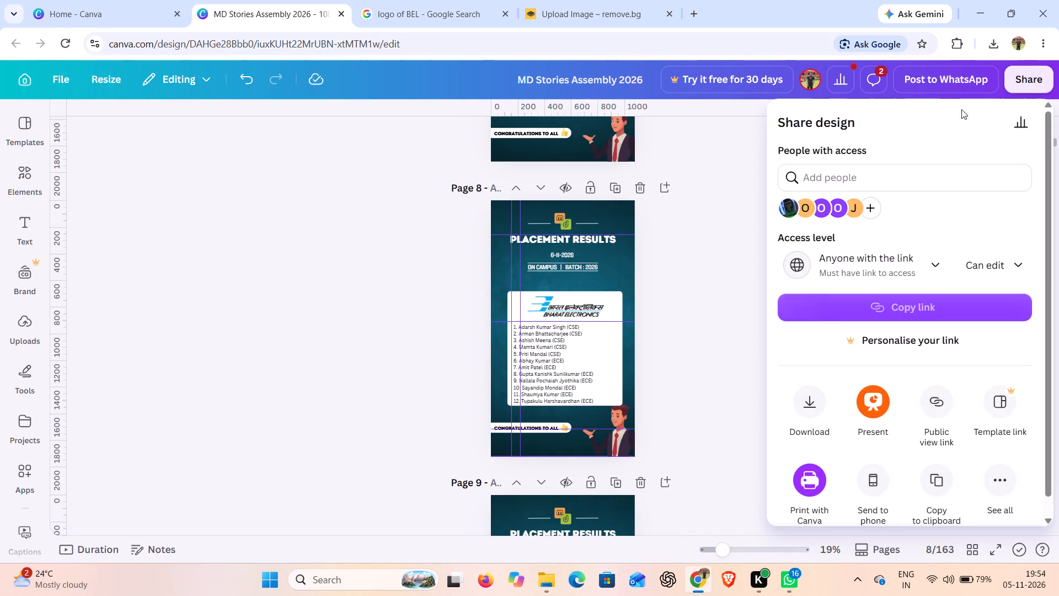
pyautogui.click(812, 409)
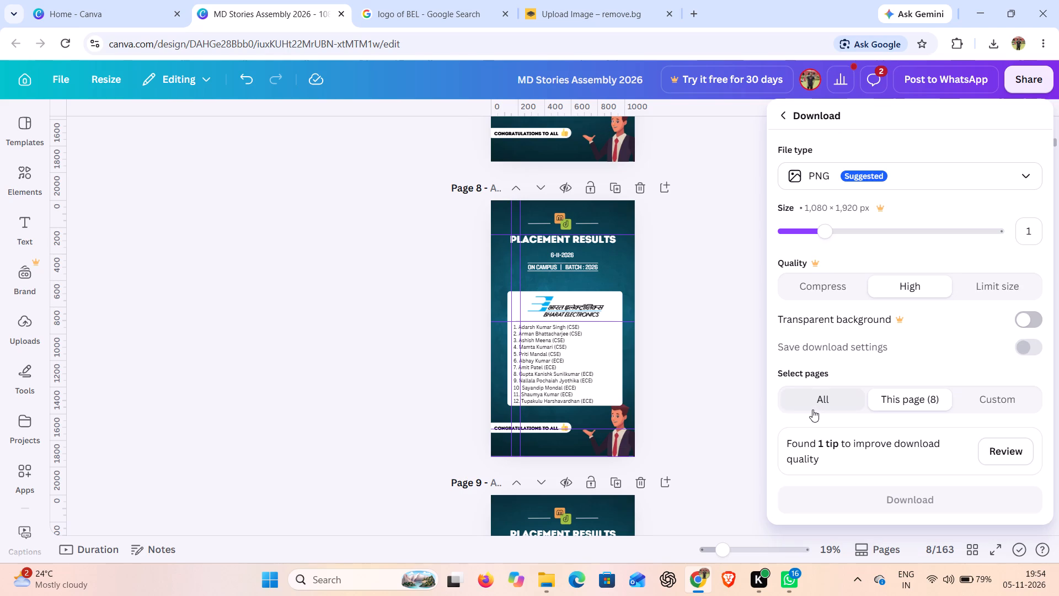
pyautogui.click(914, 398)
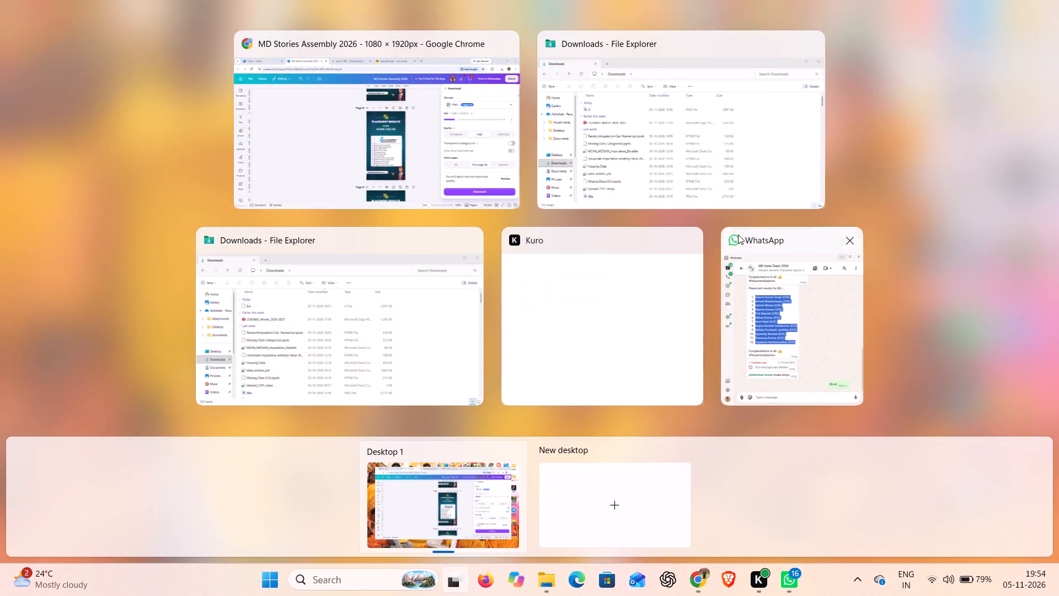
# Delete the earlier image A from the Downloads folder in File Explorer, then close the folder window.
pyautogui.click(398, 328)
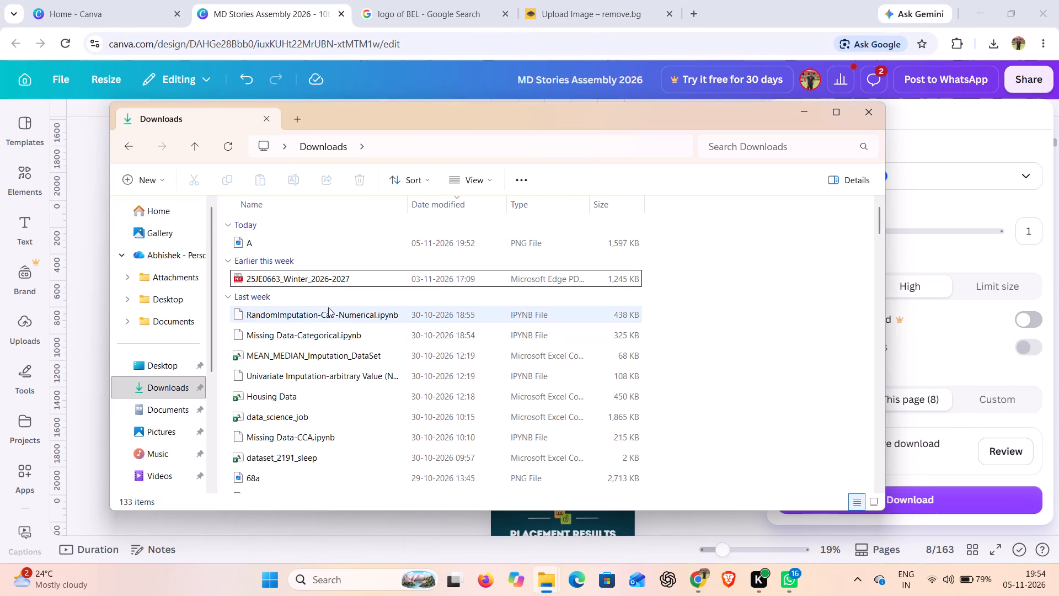
pyautogui.rightClick(327, 242)
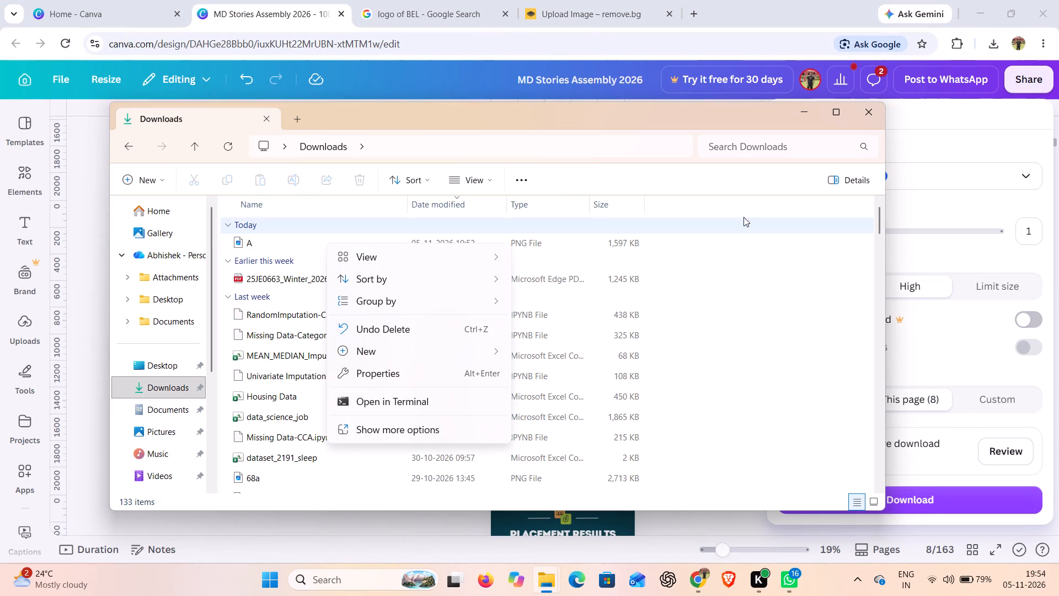
pyautogui.click(791, 212)
pyautogui.click(349, 243)
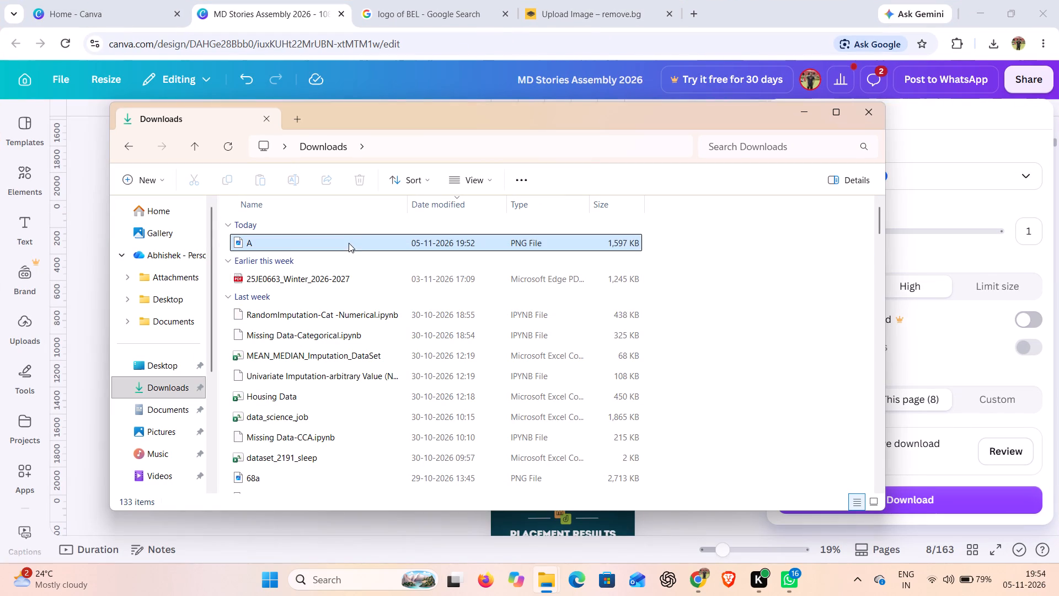
pyautogui.click(365, 179)
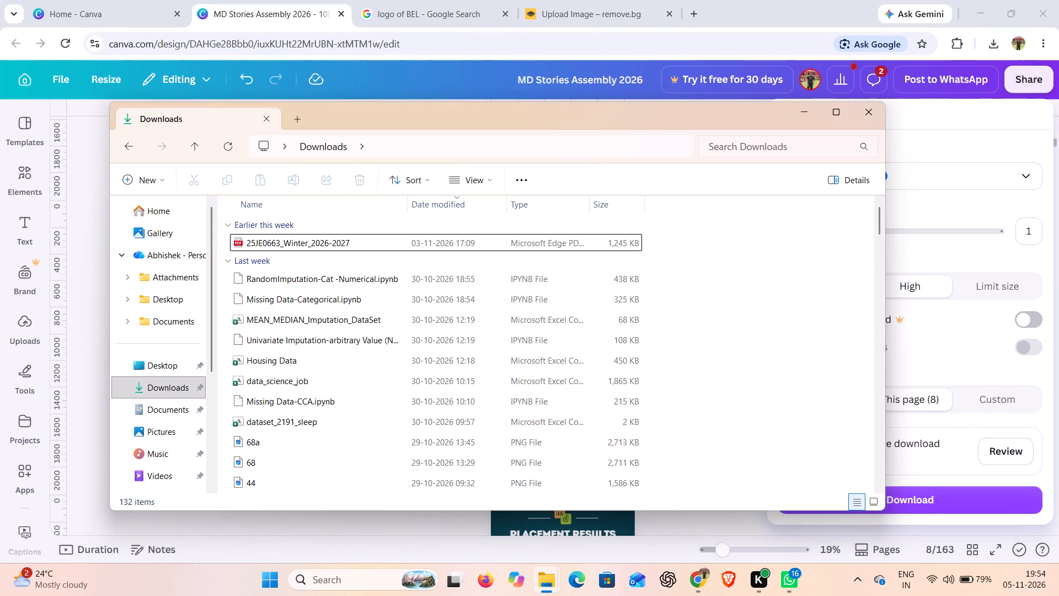
pyautogui.click(873, 121)
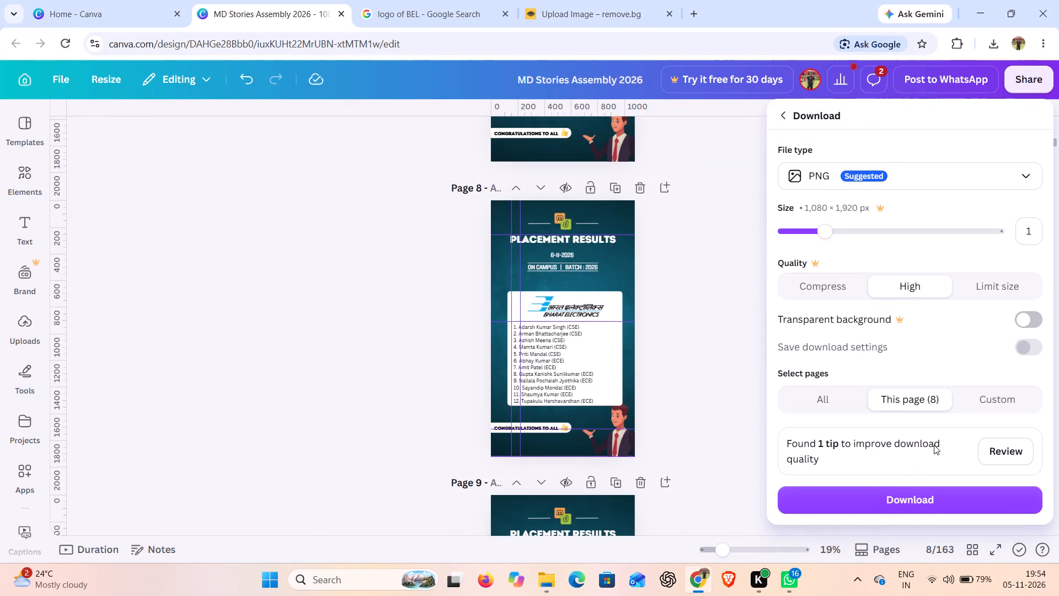
# Download page 8 and save the PNG image as A in the Downloads folder.
pyautogui.click(907, 496)
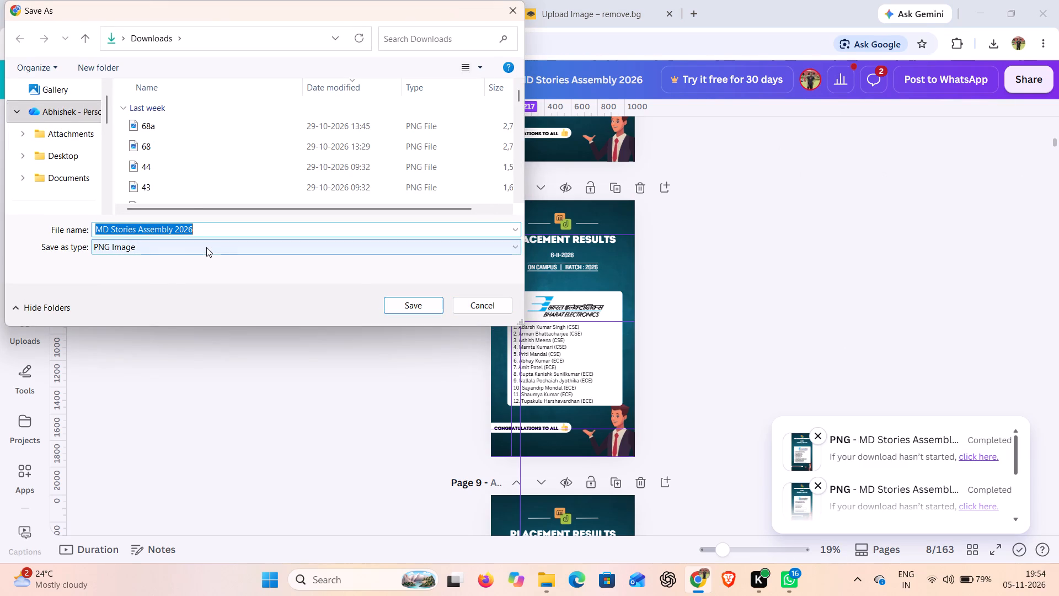
pyautogui.press('BackSpace')
pyautogui.hotkey('shift', 'a')
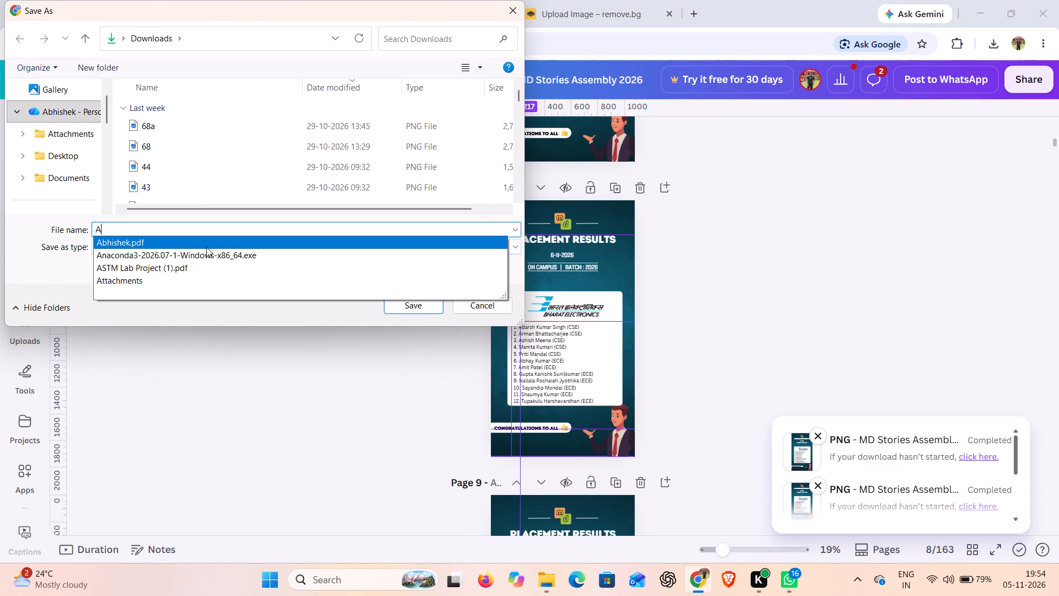
pyautogui.press('Return')
# Open the downloaded image A.png, inspect the logo, divider line and name list up close, then close the viewer.
pyautogui.doubleClick(831, 83)
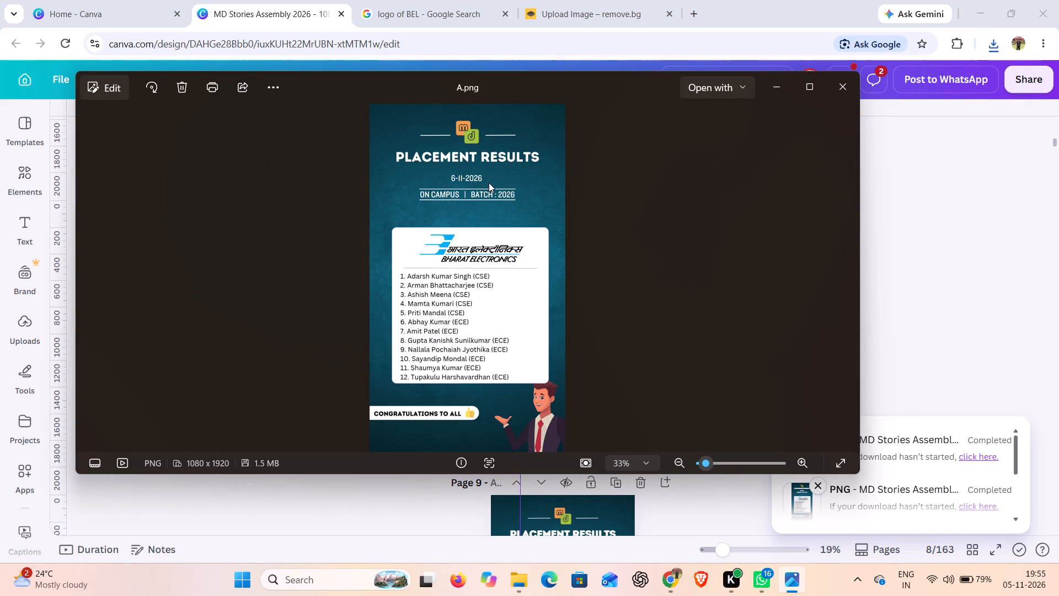
pyautogui.keyDown('ctrl'); pyautogui.scroll(4, 489, 183); pyautogui.keyUp('ctrl')
pyautogui.scroll(2, 489, 183)
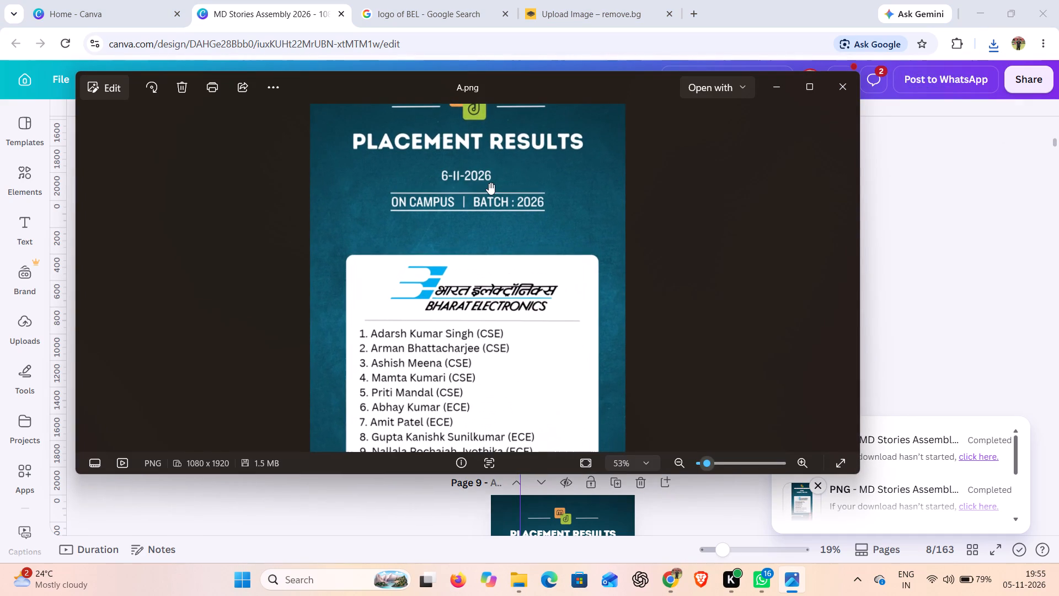
pyautogui.keyDown('ctrl'); pyautogui.scroll(-4, 489, 183); pyautogui.keyUp('ctrl')
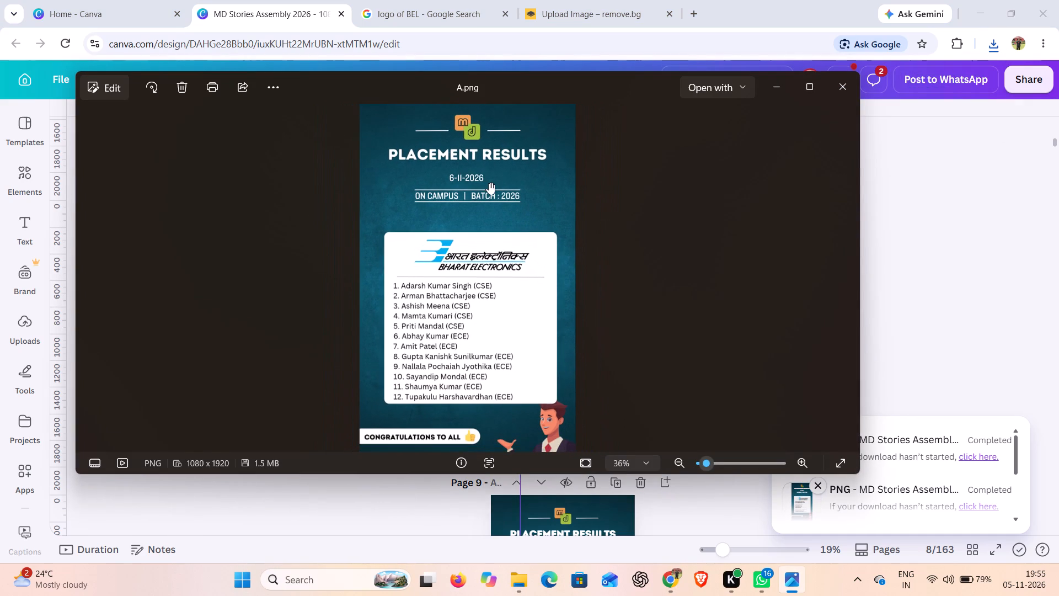
pyautogui.keyDown('ctrl'); pyautogui.scroll(-4, 489, 183); pyautogui.keyUp('ctrl')
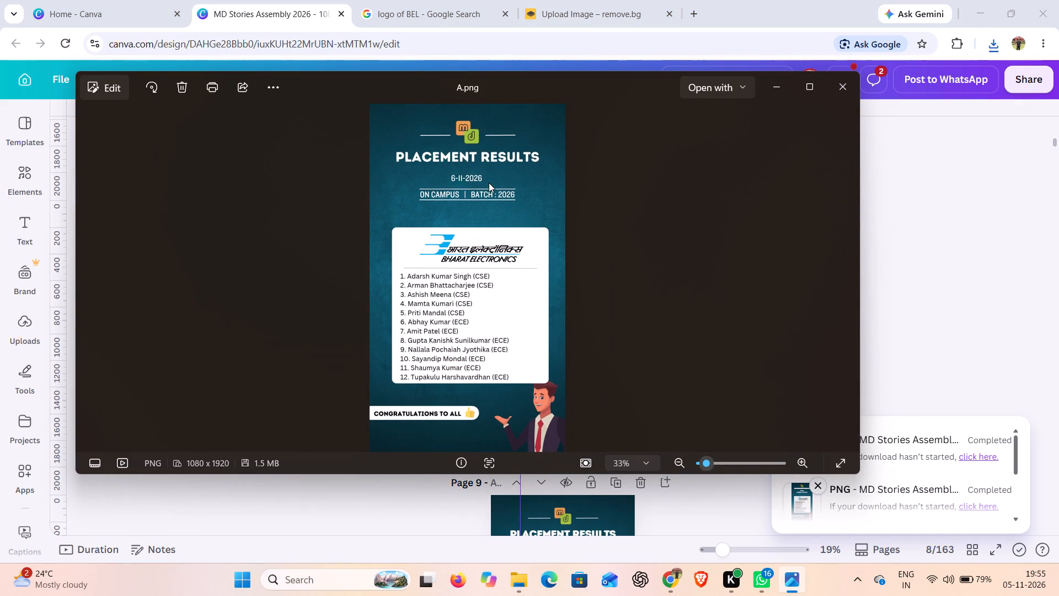
pyautogui.click(853, 78)
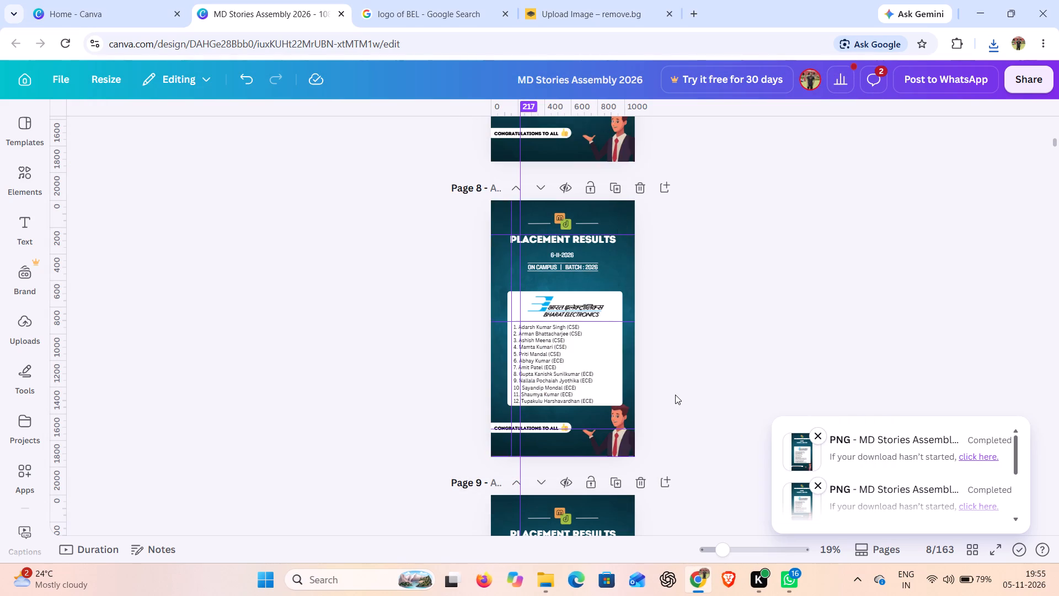
# Look through the placement, PPO and intern result pages that follow the Bharat Electronics page, down to page 54.
pyautogui.scroll(-3, 675, 395)
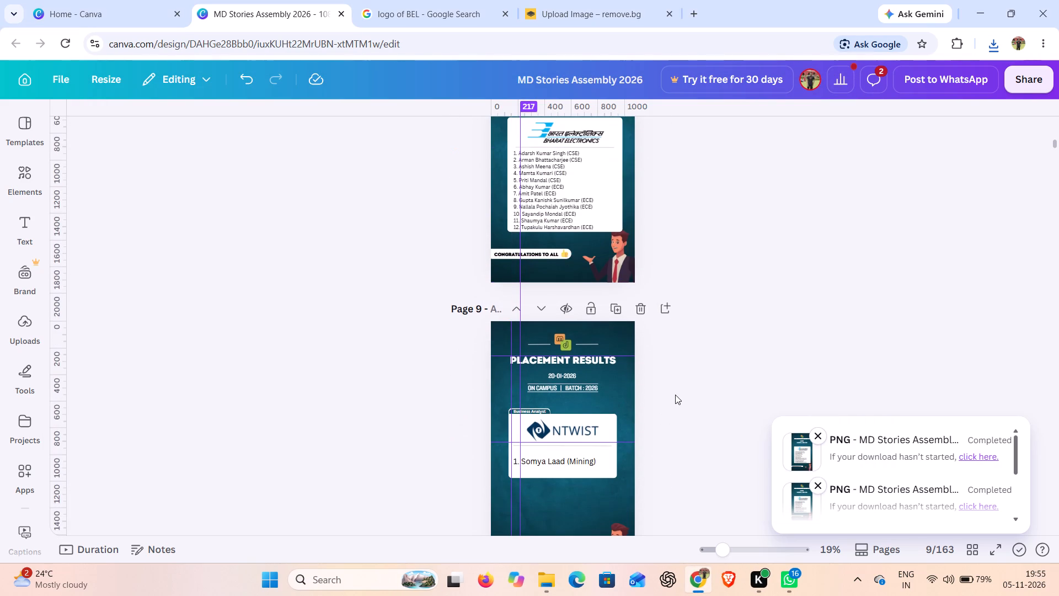
pyautogui.scroll(-3, 675, 395)
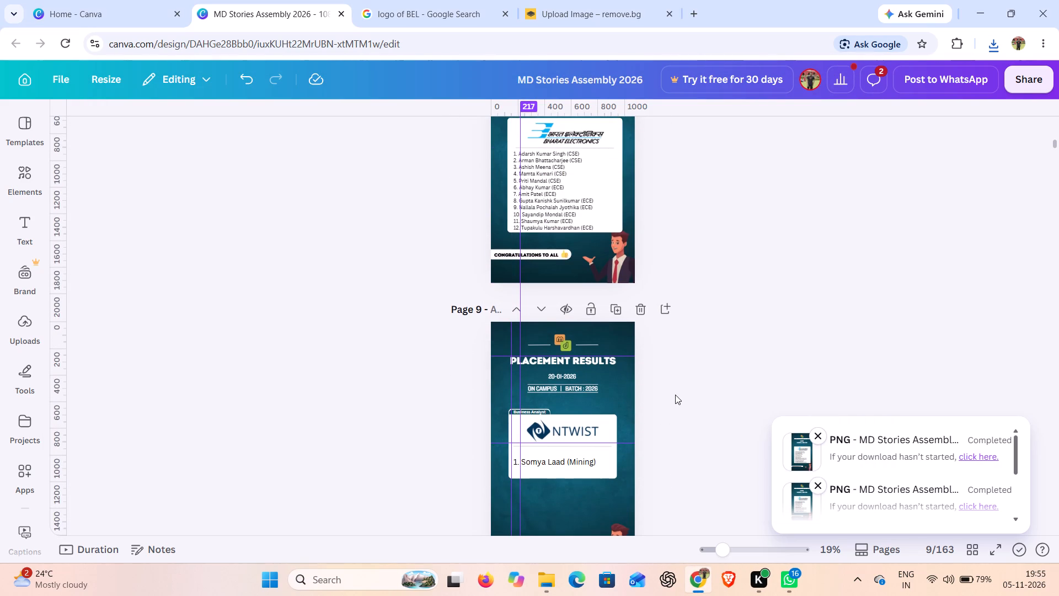
pyautogui.scroll(1, 675, 395)
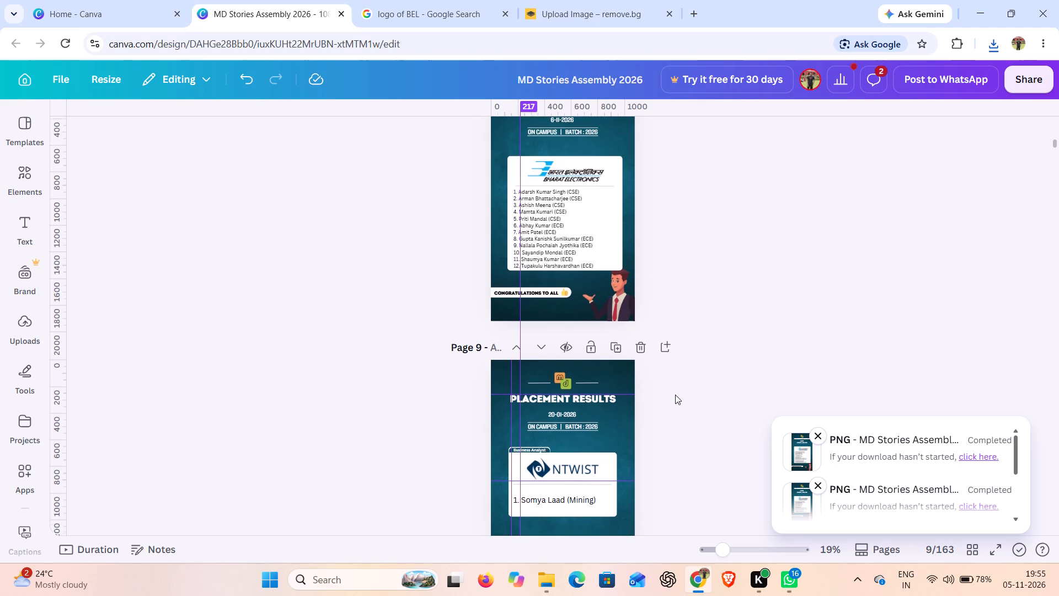
pyautogui.scroll(2, 675, 395)
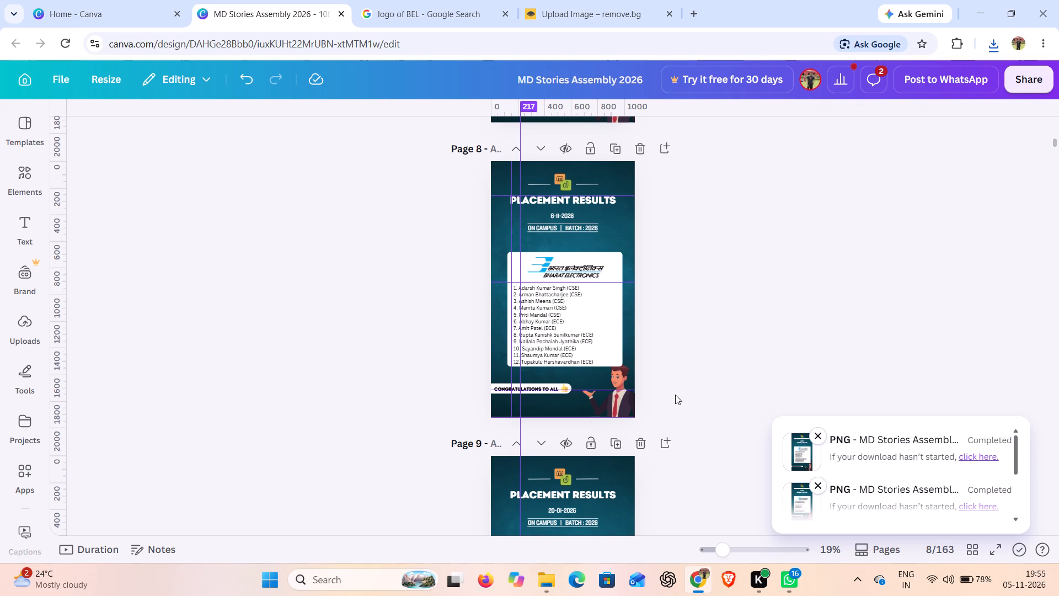
pyautogui.scroll(-12, 675, 395)
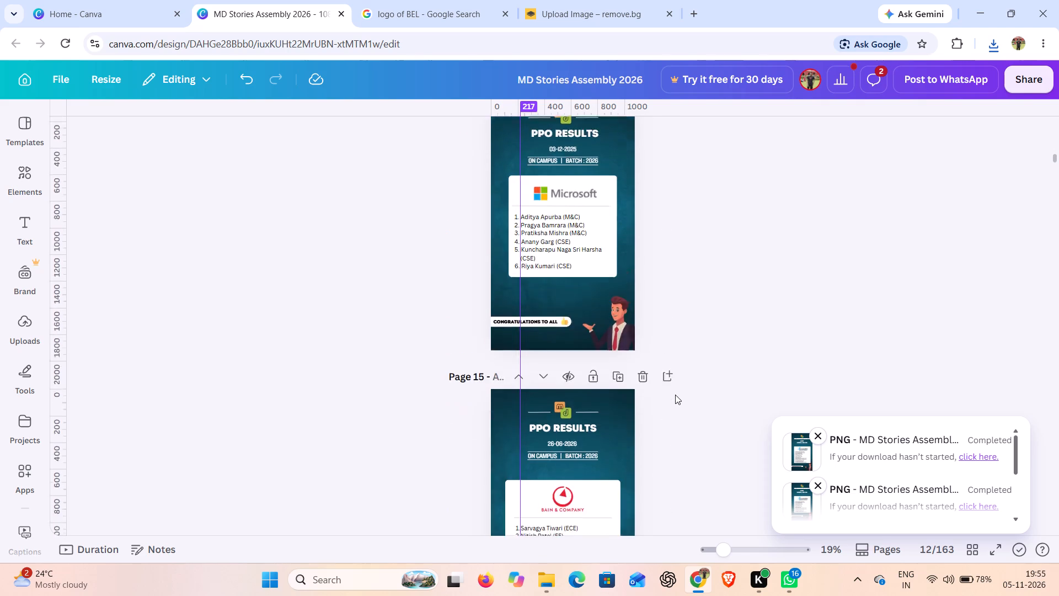
pyautogui.scroll(-13, 675, 395)
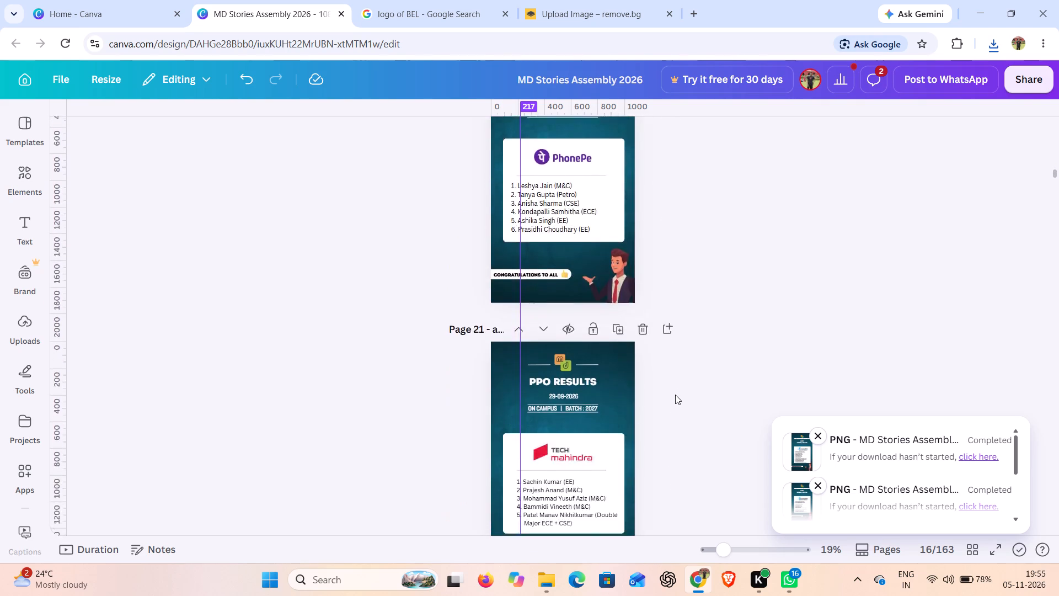
pyautogui.scroll(-5, 675, 395)
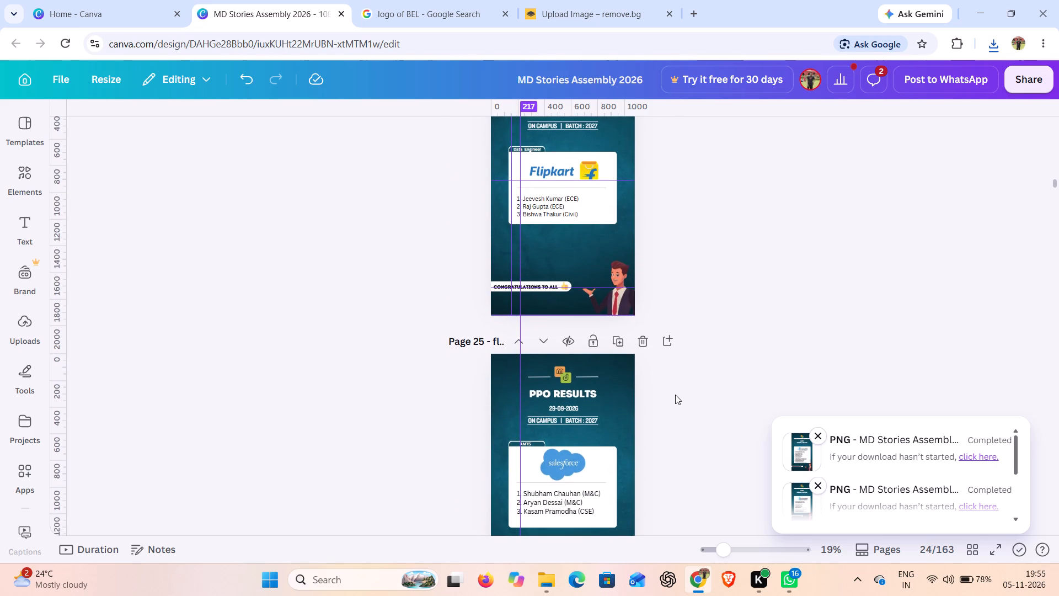
pyautogui.scroll(-11, 675, 395)
pyautogui.hscroll(6, 675, 395)
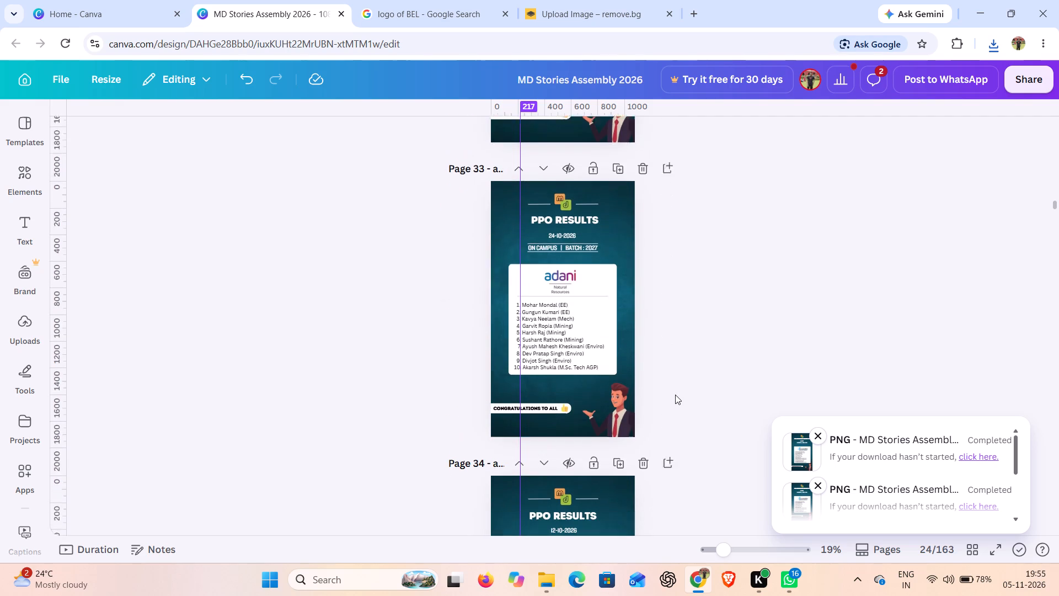
pyautogui.scroll(-20, 675, 395)
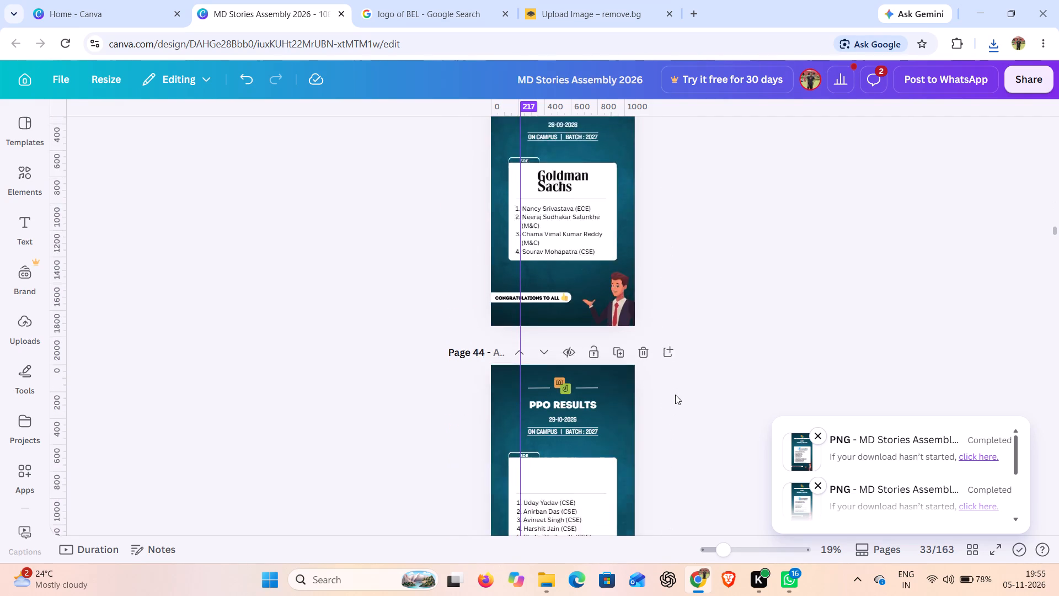
pyautogui.scroll(-20, 675, 395)
pyautogui.scroll(-8, 675, 395)
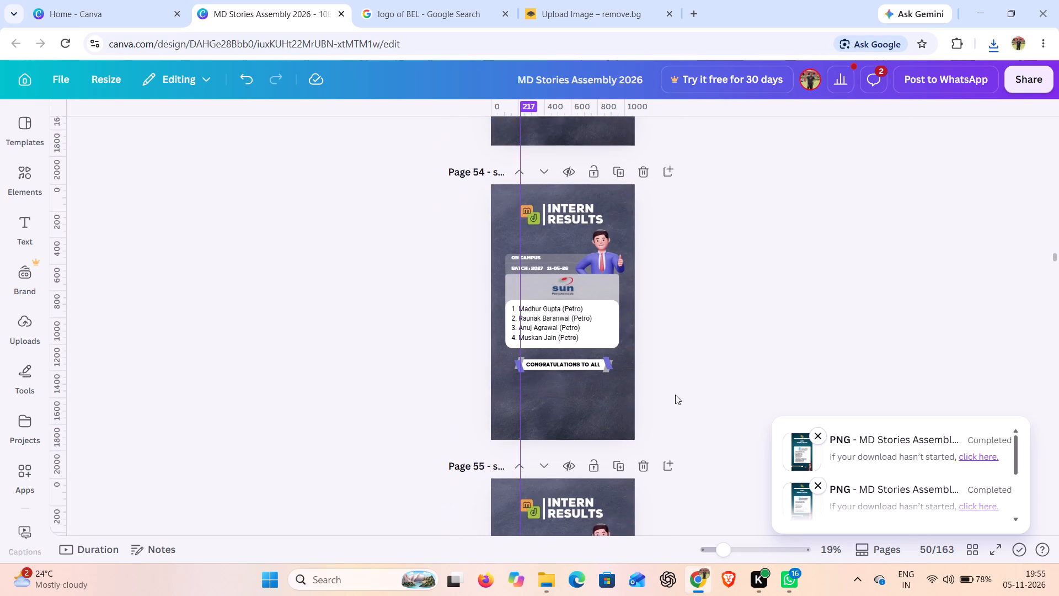
# Examine the Sun Petrochemicals intern results layout on page 54 up close.
pyautogui.hscroll(2, 675, 395)
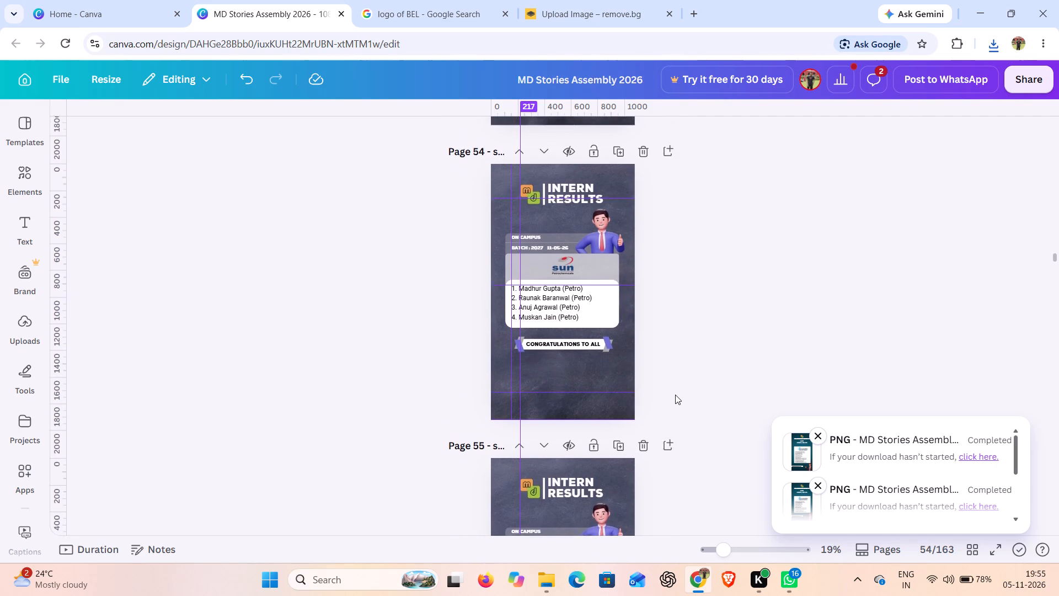
pyautogui.hscroll(3, 675, 395)
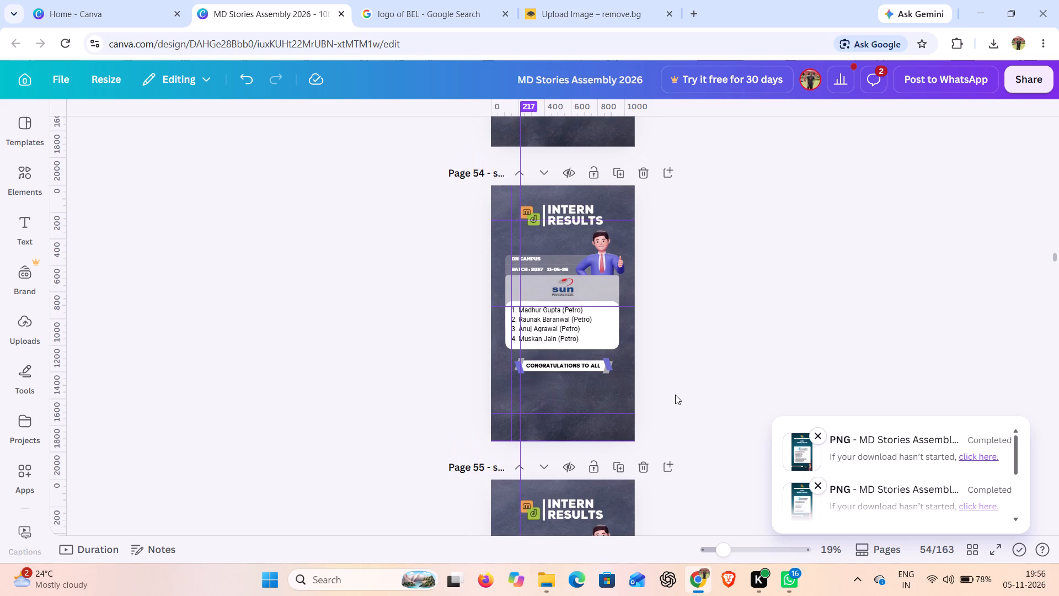
pyautogui.hscroll(1, 675, 395)
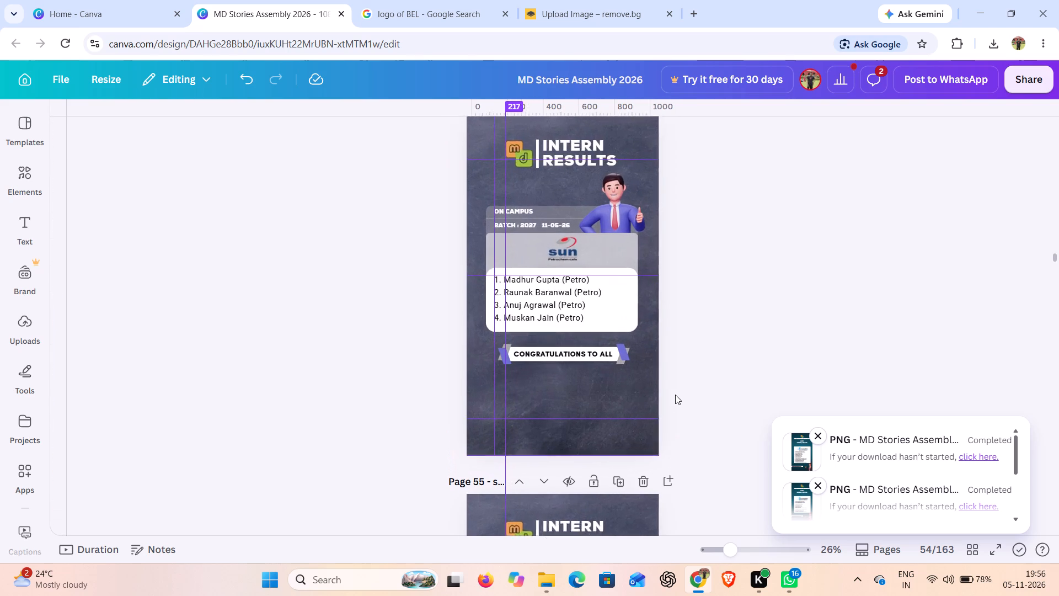
pyautogui.scroll(1, 675, 395)
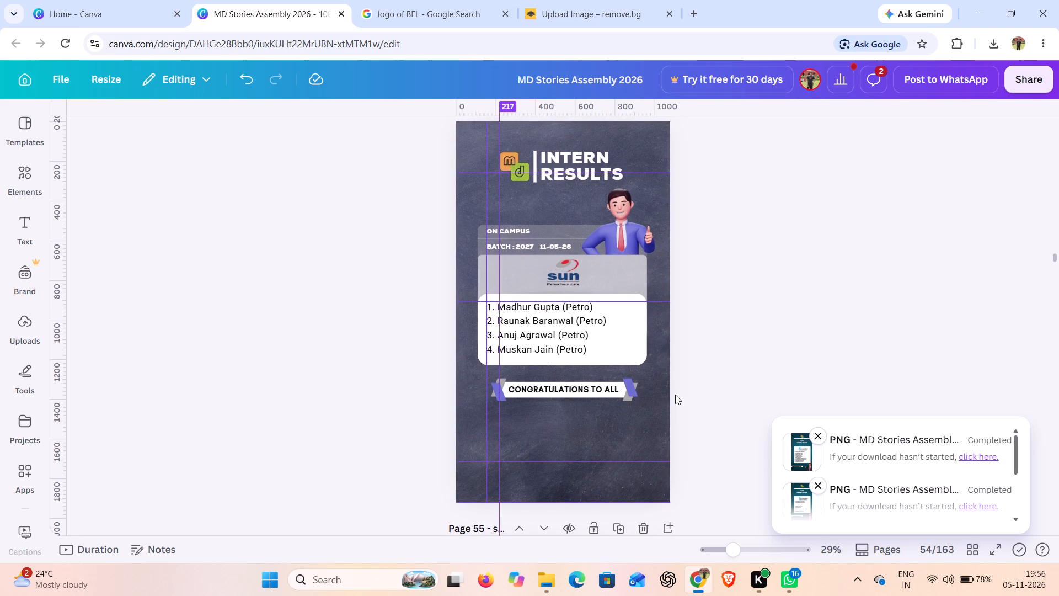
pyautogui.scroll(2, 675, 395)
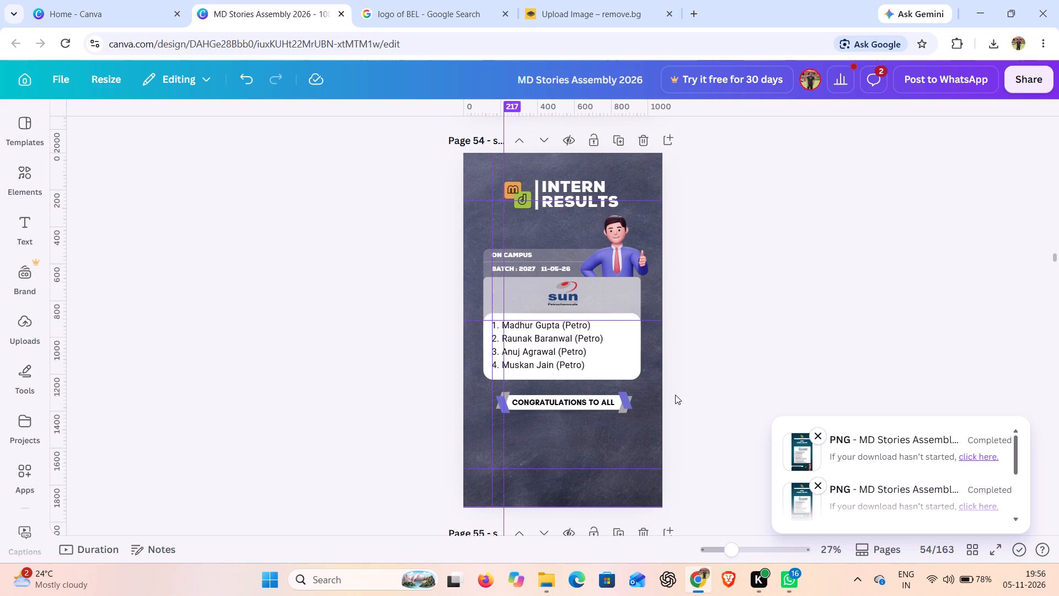
pyautogui.scroll(1, 675, 395)
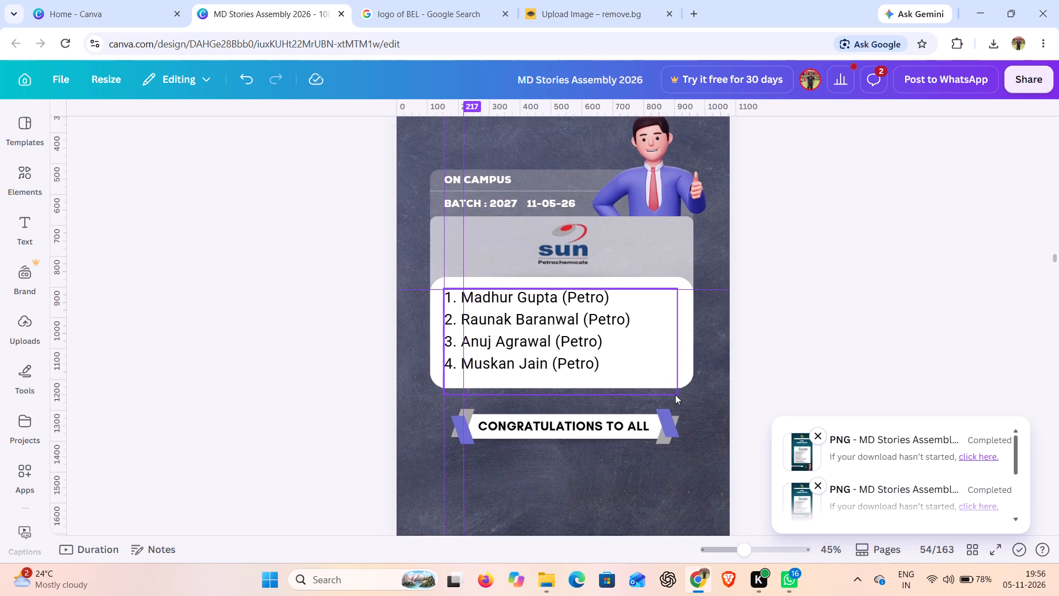
# Duplicate page 54, the Sun Petrochemicals intern results page, and bring the copy on page 55 into view.
pyautogui.scroll(1, 675, 395)
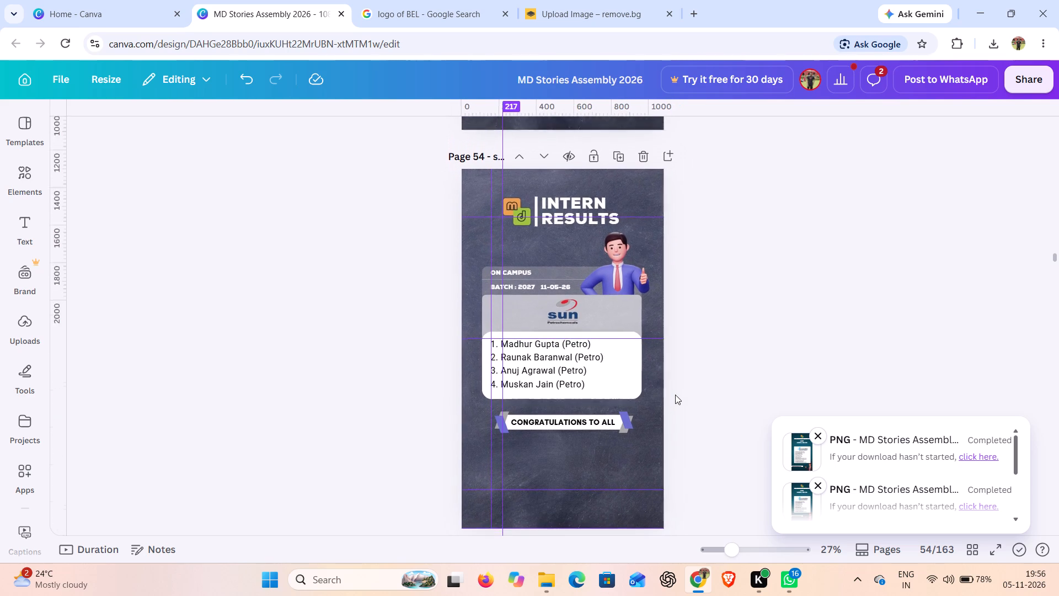
pyautogui.scroll(-1, 675, 395)
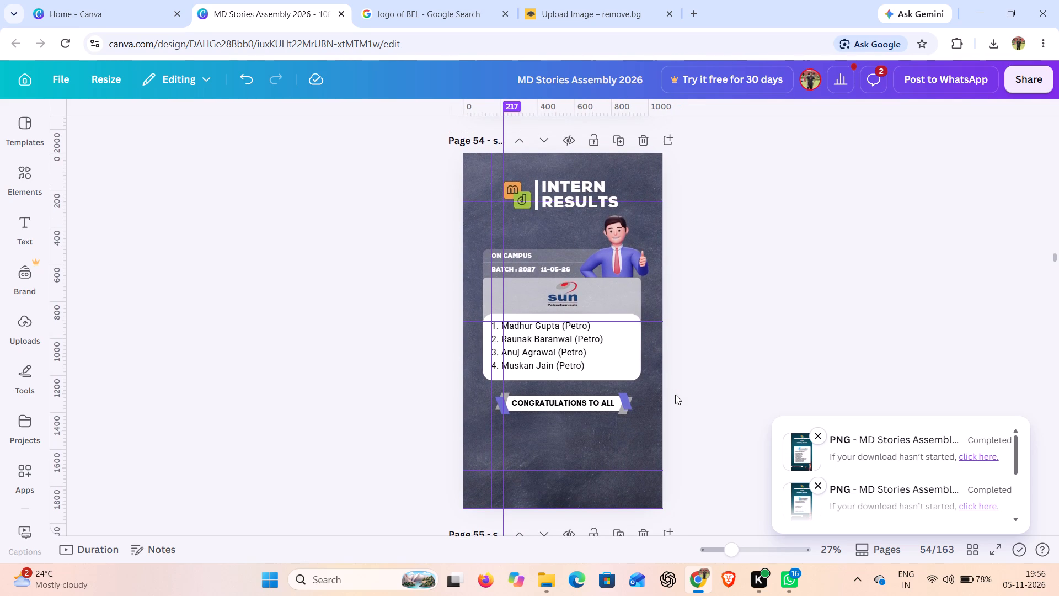
pyautogui.click(641, 189)
pyautogui.click(724, 227)
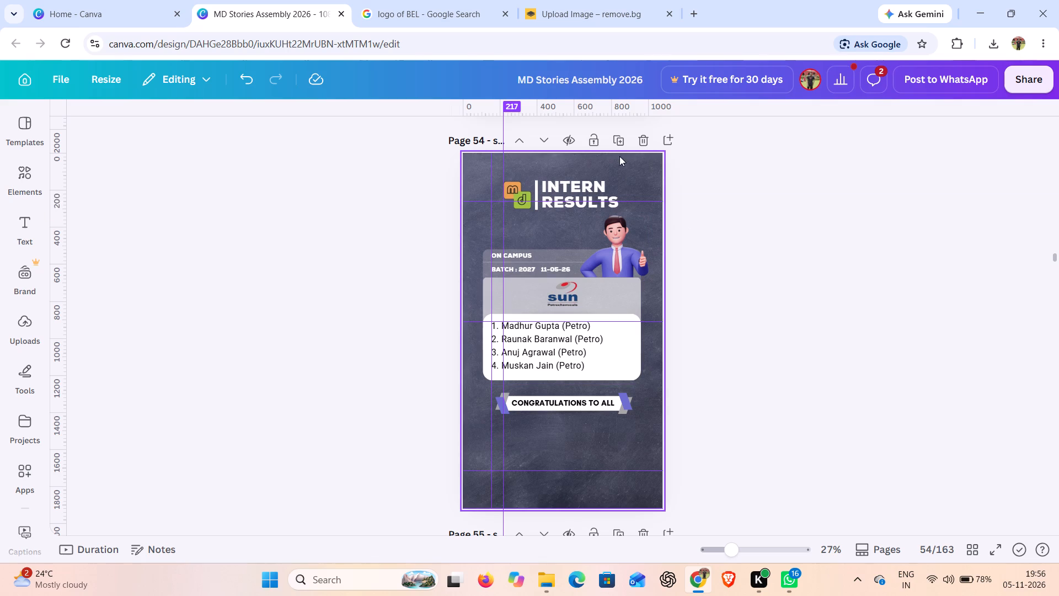
pyautogui.click(625, 174)
pyautogui.click(740, 193)
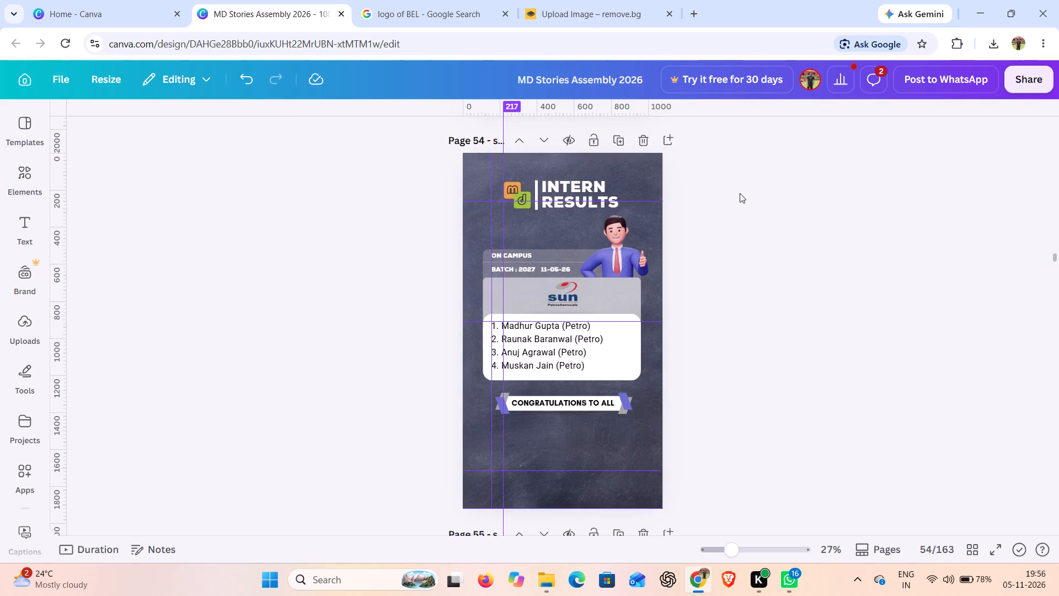
pyautogui.click(616, 139)
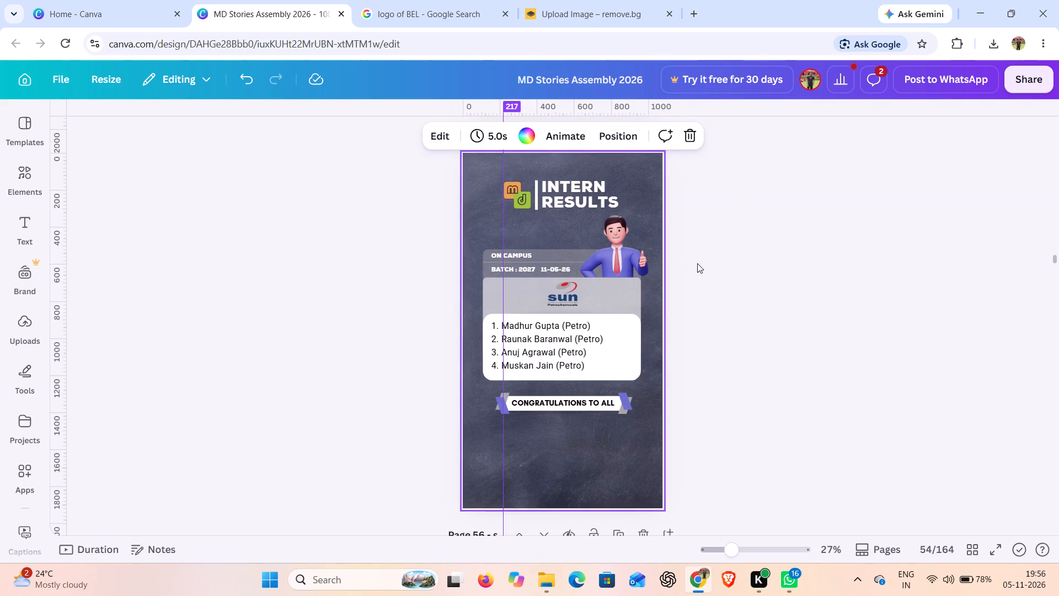
pyautogui.scroll(5, 751, 285)
pyautogui.hscroll(1, 751, 285)
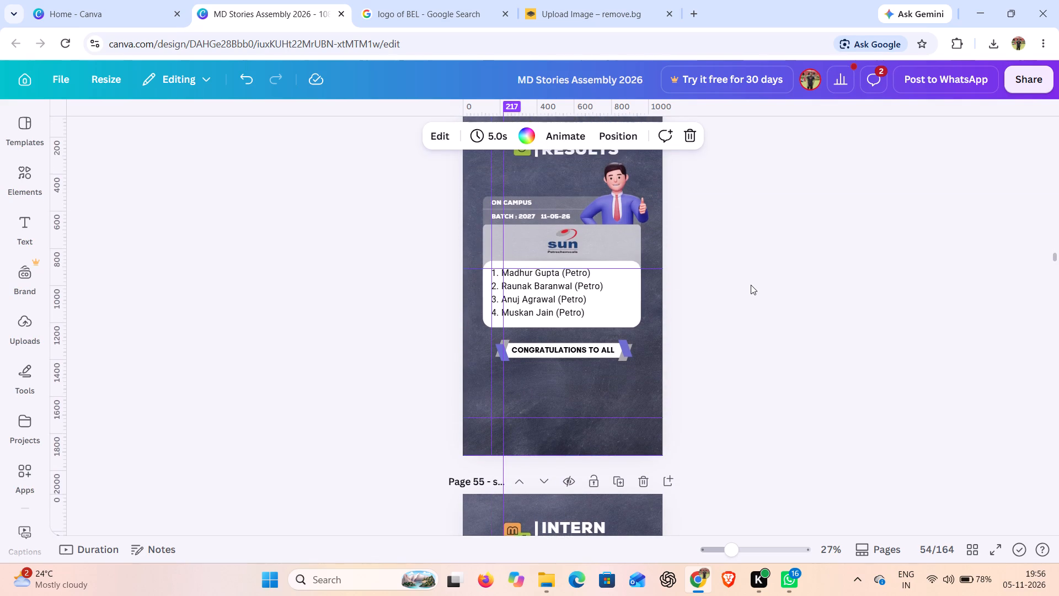
pyautogui.hscroll(1, 751, 285)
pyautogui.scroll(-2, 751, 285)
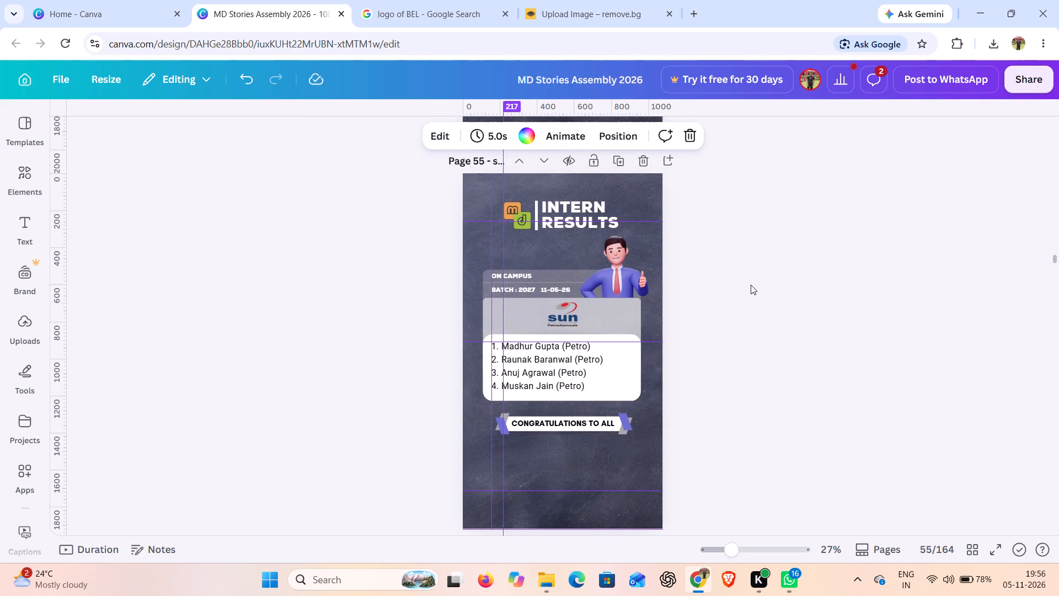
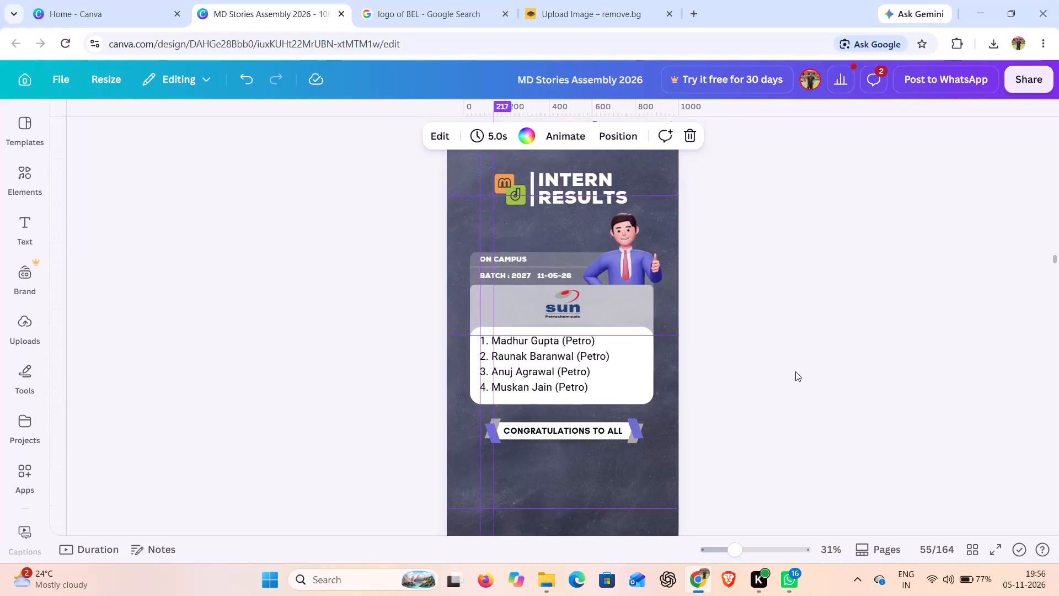
# Replace the name list on the page 55 intern results card with the copied list of four CSE, ECE and Mech students.
pyautogui.click(594, 386)
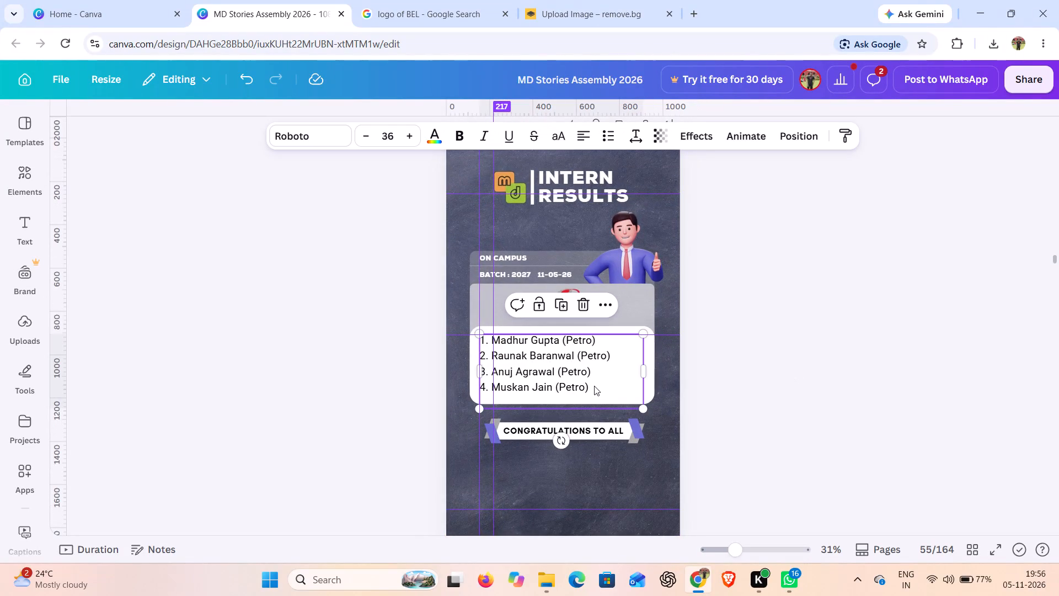
pyautogui.click(594, 386)
pyautogui.press('BackSpace')
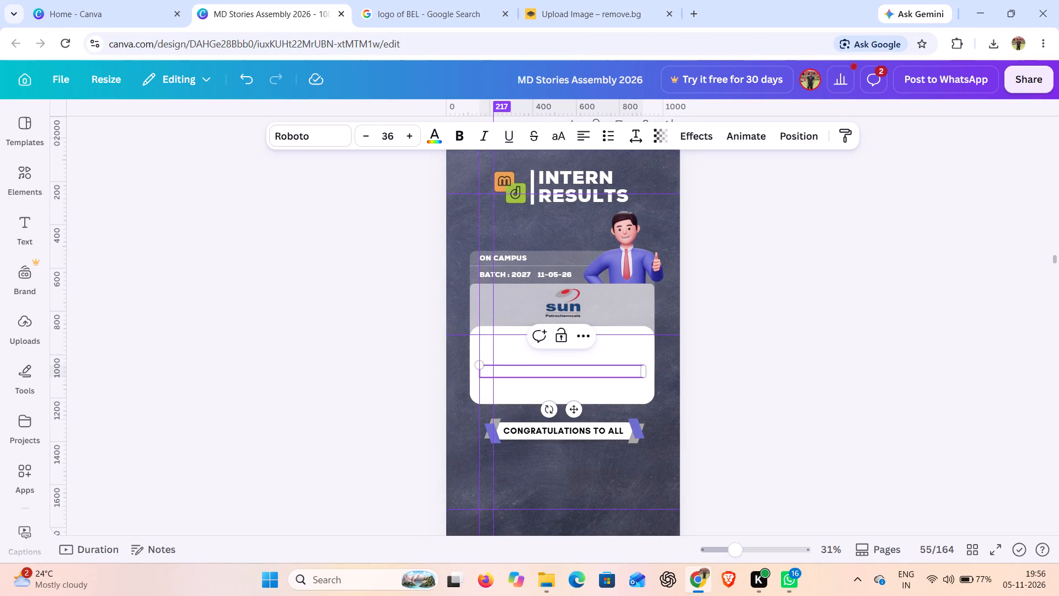
pyautogui.hotkey('ctrl', 'v')
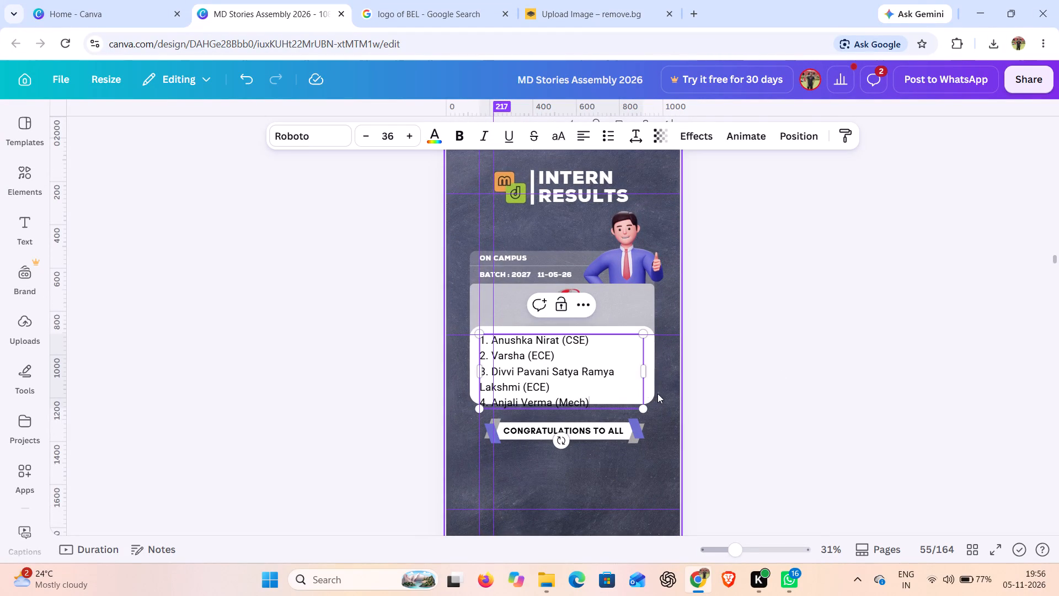
pyautogui.click(699, 389)
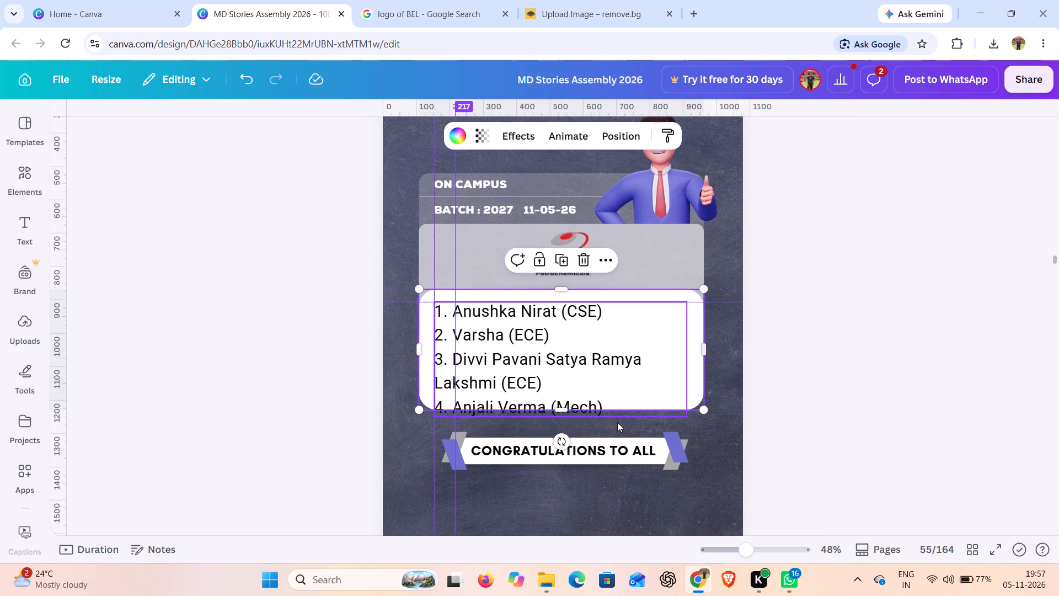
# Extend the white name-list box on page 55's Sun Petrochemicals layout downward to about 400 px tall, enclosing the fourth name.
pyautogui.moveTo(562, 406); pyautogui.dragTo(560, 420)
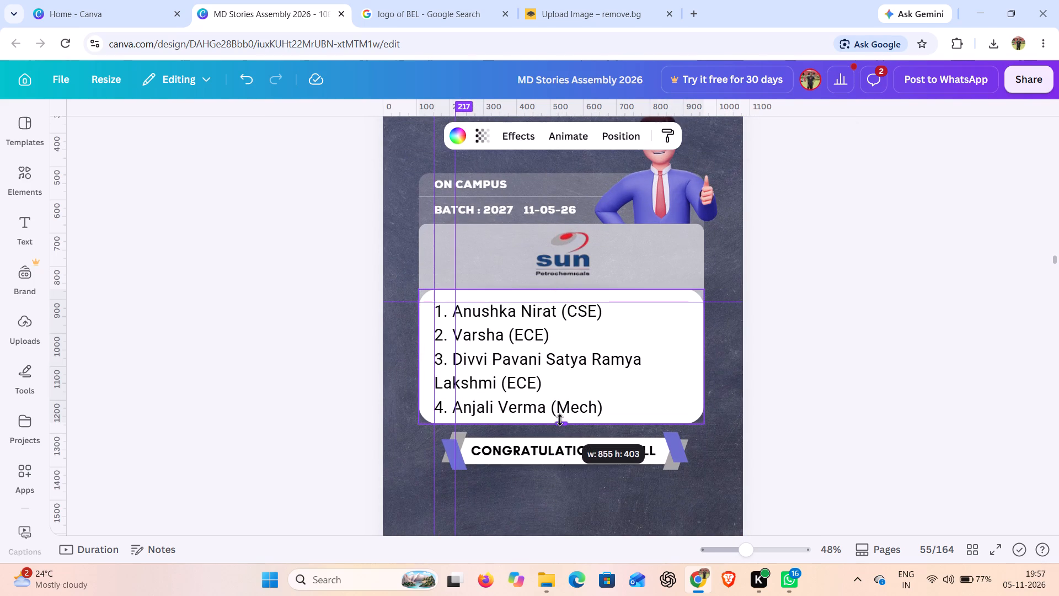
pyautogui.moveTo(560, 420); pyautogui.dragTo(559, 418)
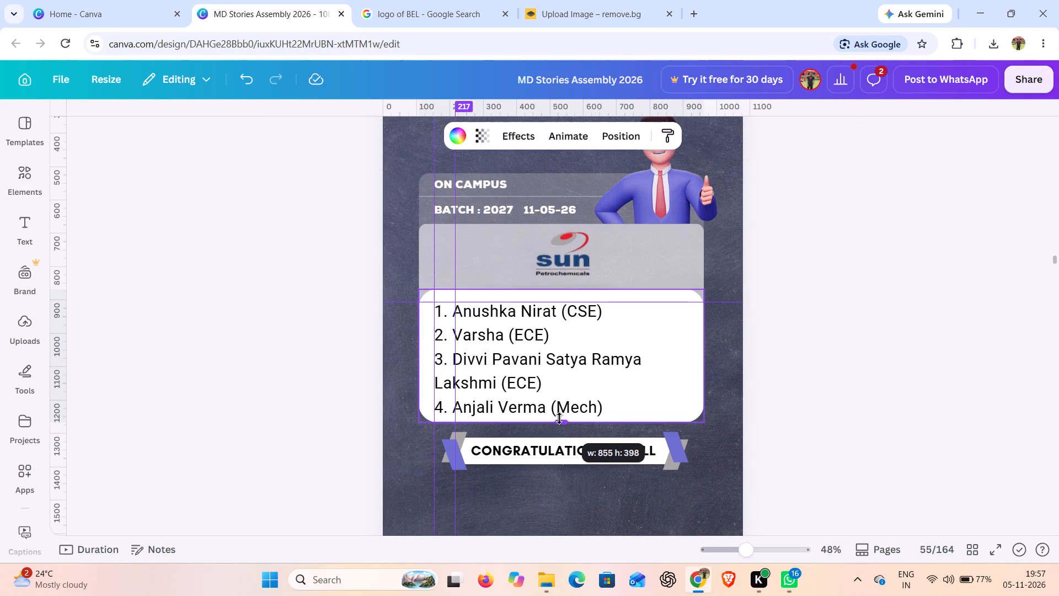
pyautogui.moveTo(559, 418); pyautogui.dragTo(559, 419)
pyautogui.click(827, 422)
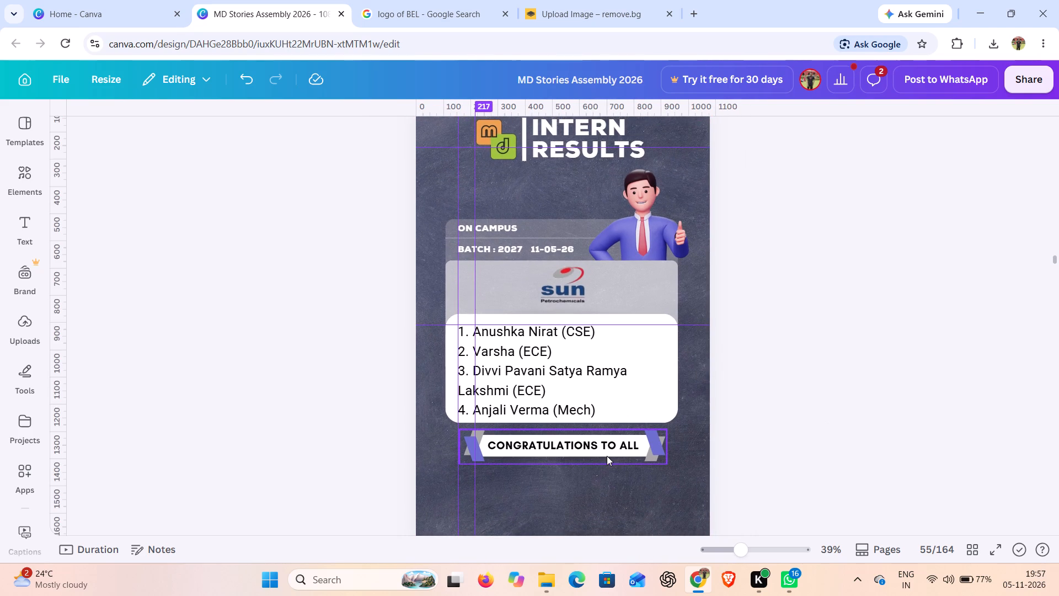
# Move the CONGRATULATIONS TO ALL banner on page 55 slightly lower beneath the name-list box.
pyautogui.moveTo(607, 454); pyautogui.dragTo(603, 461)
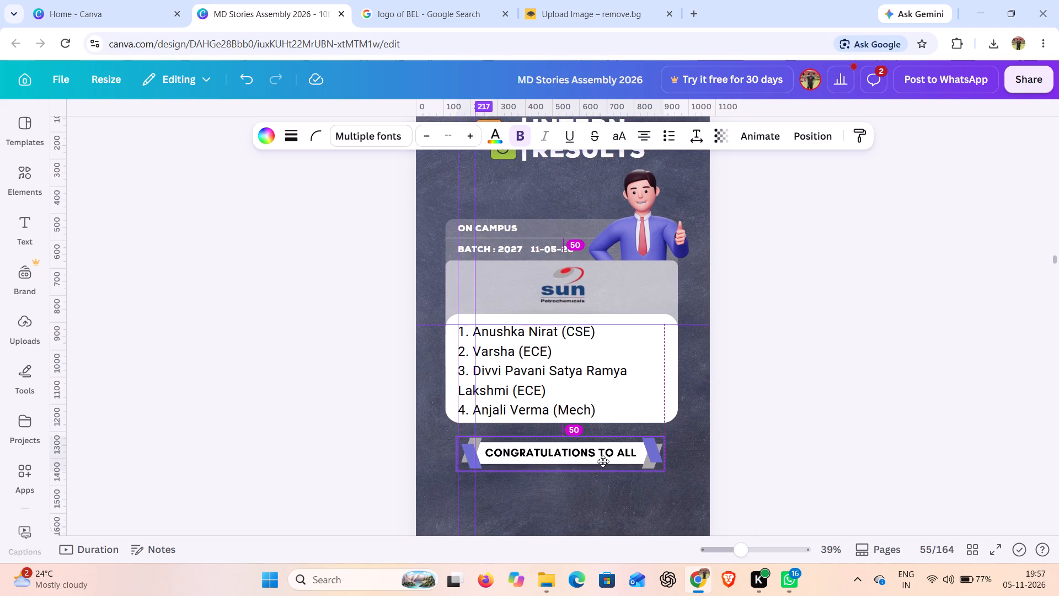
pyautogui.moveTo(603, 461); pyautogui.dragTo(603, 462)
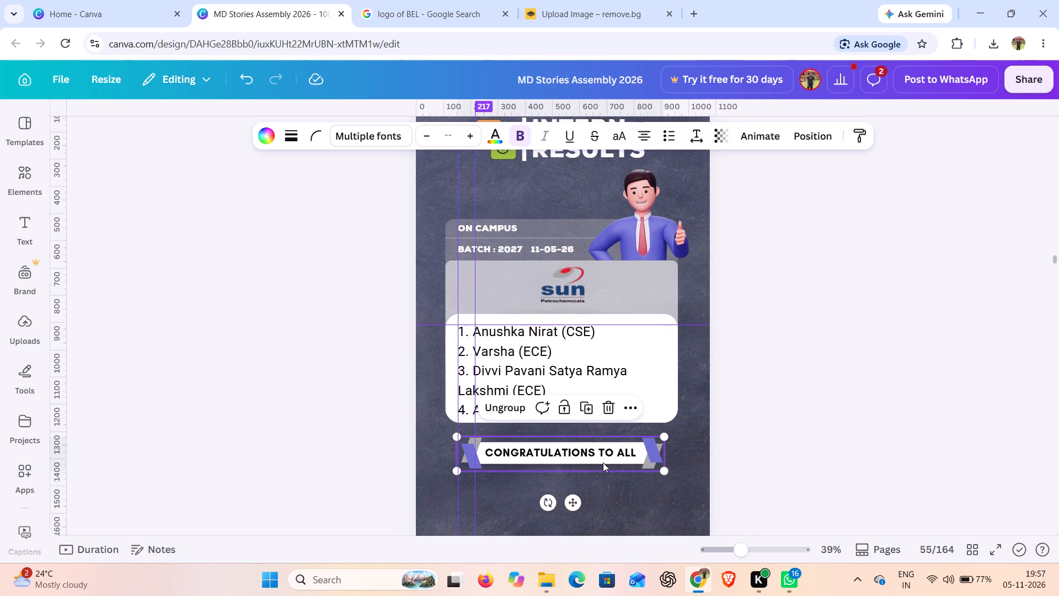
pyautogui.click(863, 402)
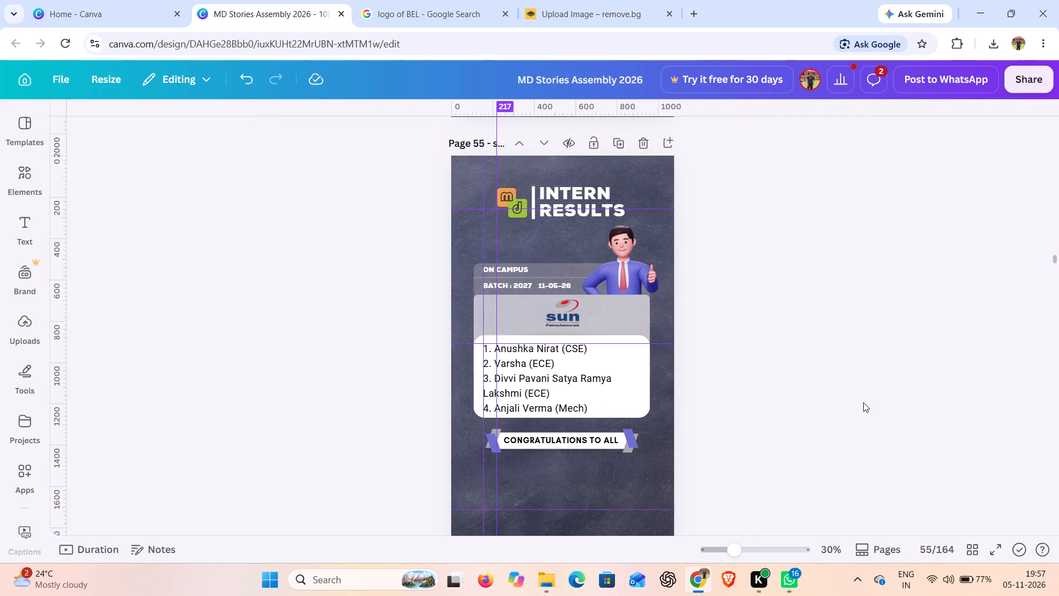
# Check the adjusted Sun Petrochemicals layout on page 55 against the Uber and Samsung Research intern pages that follow.
pyautogui.scroll(-1, 863, 402)
pyautogui.hscroll(1, 863, 402)
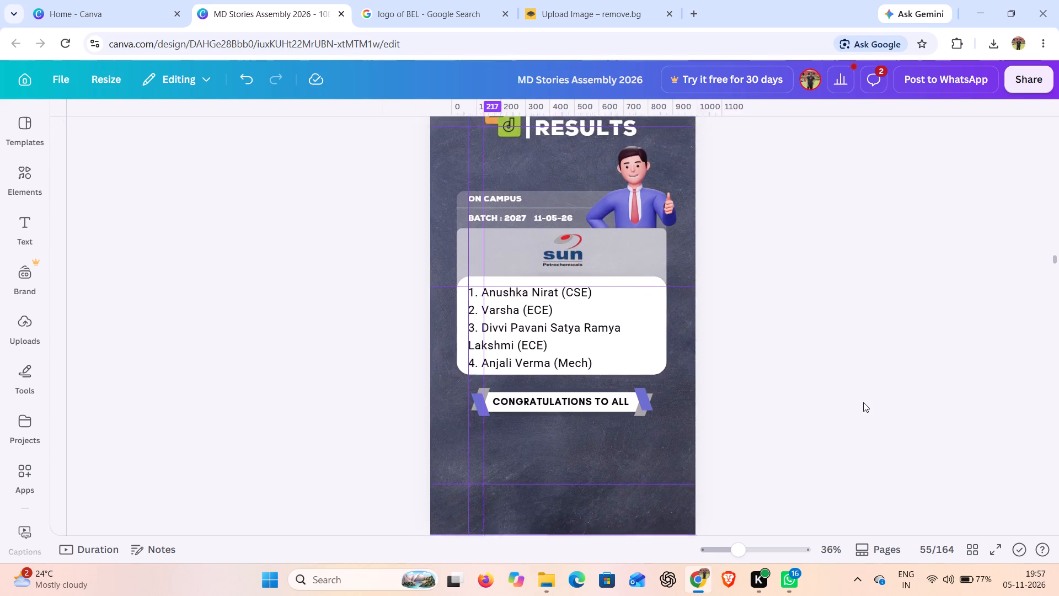
pyautogui.scroll(2, 863, 402)
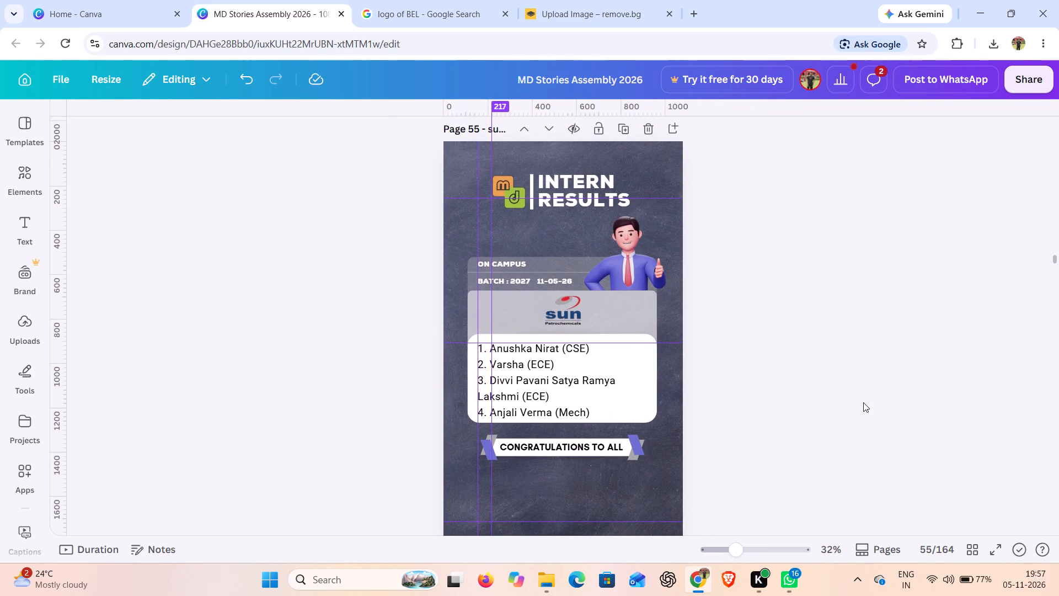
pyautogui.scroll(1, 863, 402)
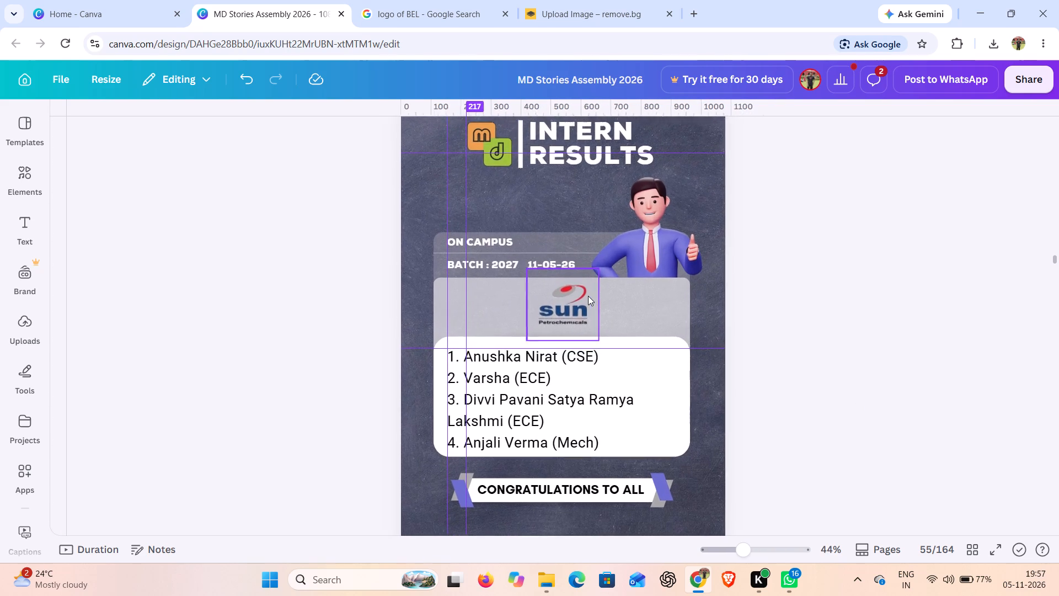
pyautogui.scroll(-5, 588, 296)
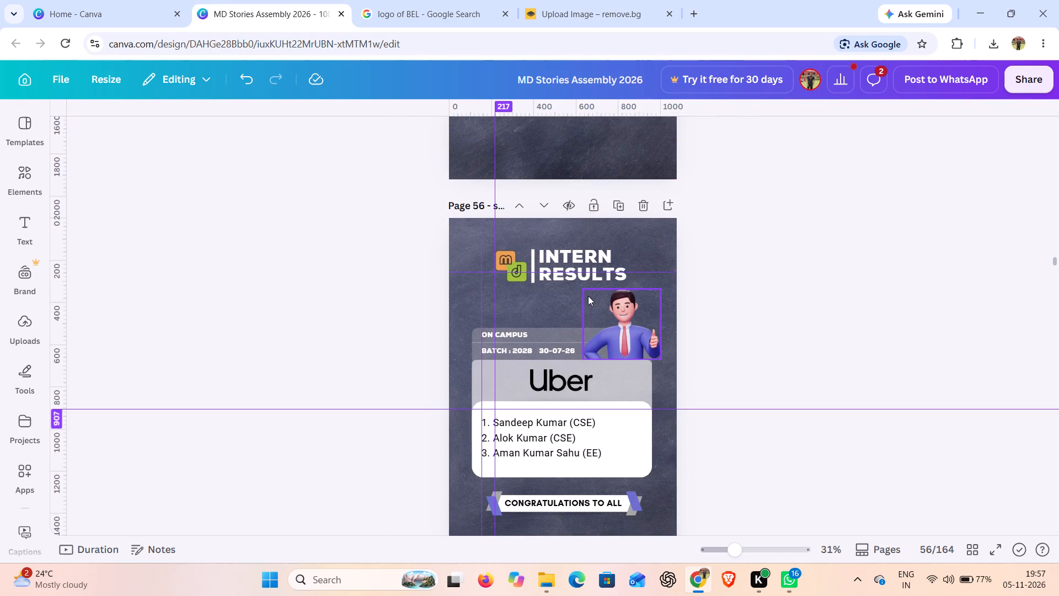
pyautogui.scroll(-3, 588, 296)
pyautogui.hscroll(1, 588, 296)
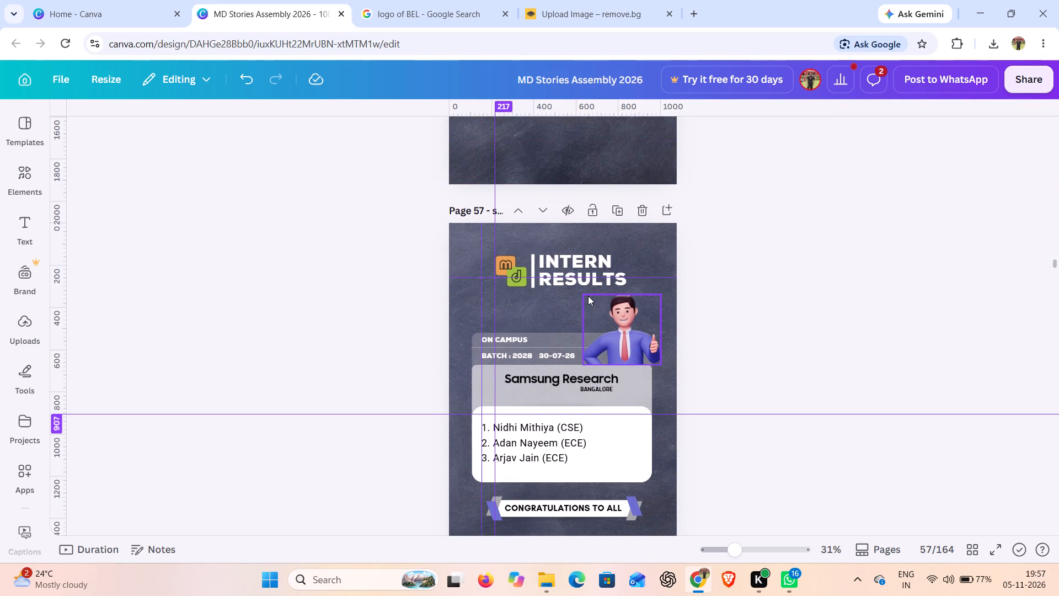
pyautogui.hscroll(1, 588, 296)
pyautogui.scroll(4, 588, 296)
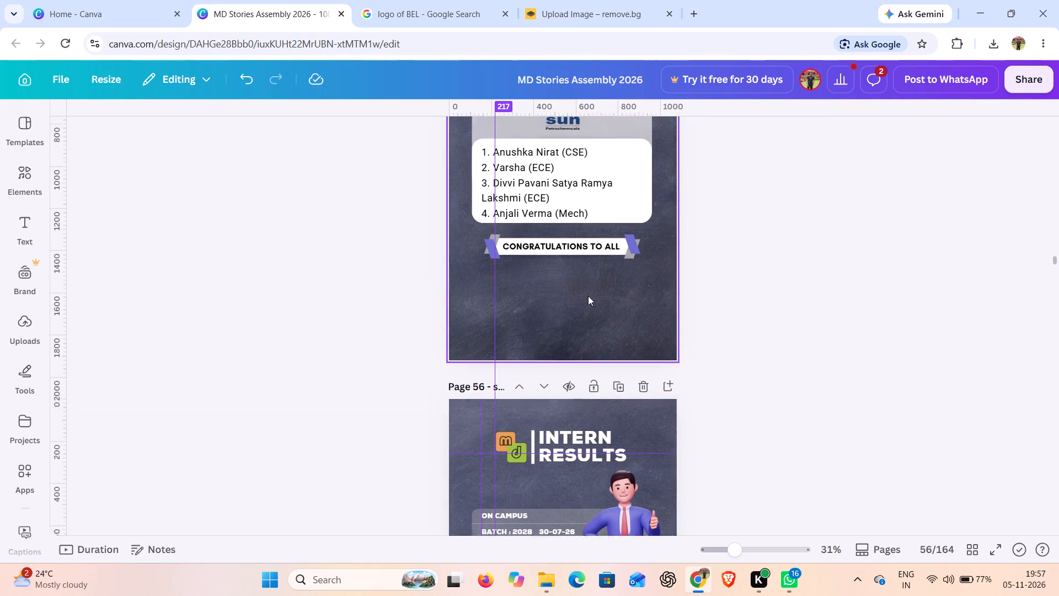
pyautogui.scroll(2, 588, 296)
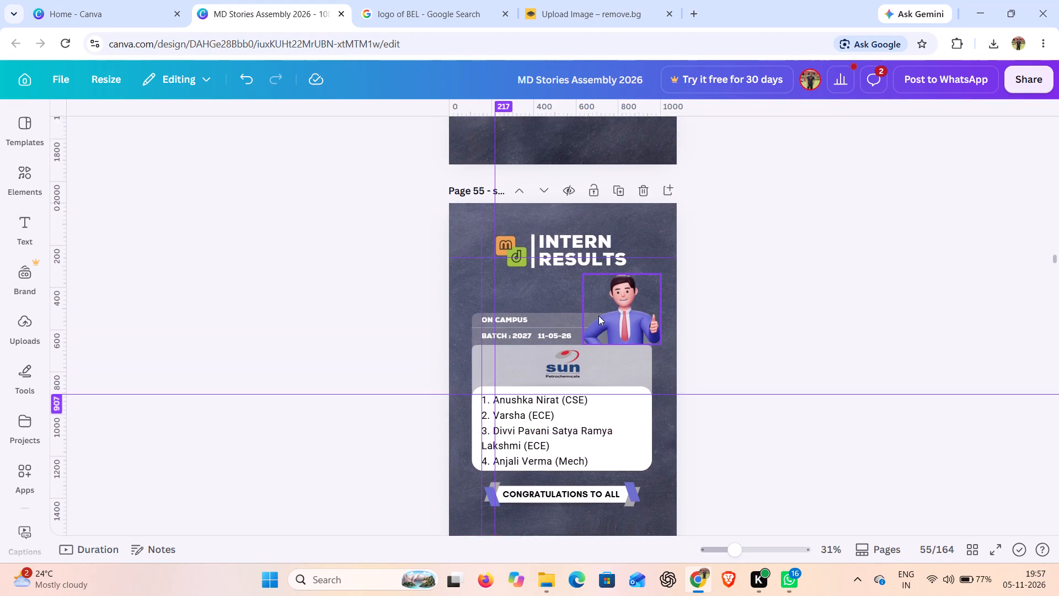
# Delete page 55, the Sun Petrochemicals intern results page for batch 2027 dated 11-05-26.
pyautogui.scroll(1, 598, 316)
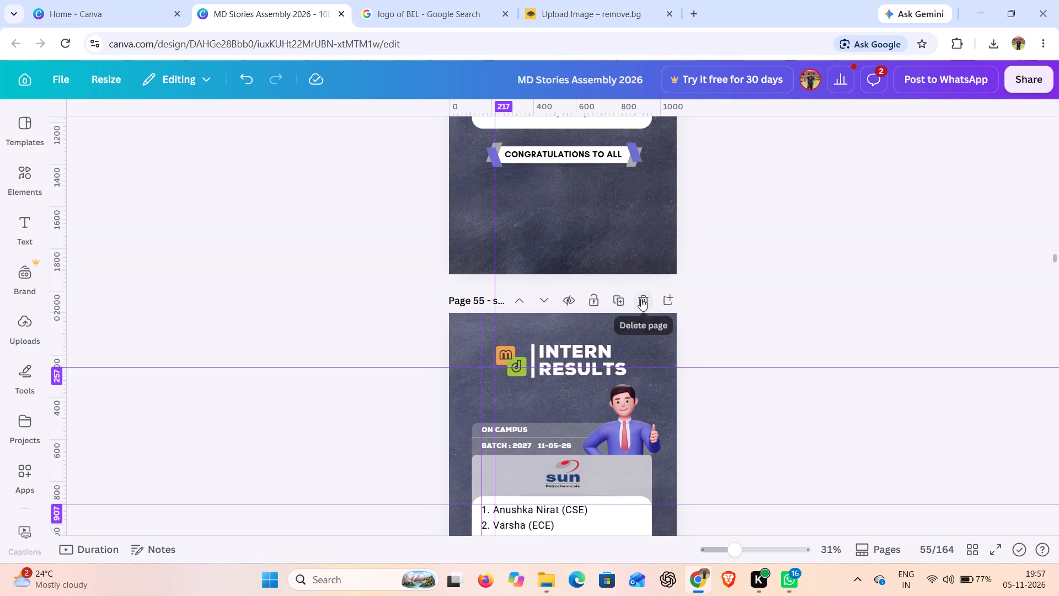
pyautogui.click(641, 299)
# Look through the intern result pages from the Uber page on page 55 to the Microsoft page on page 70.
pyautogui.scroll(-2, 707, 371)
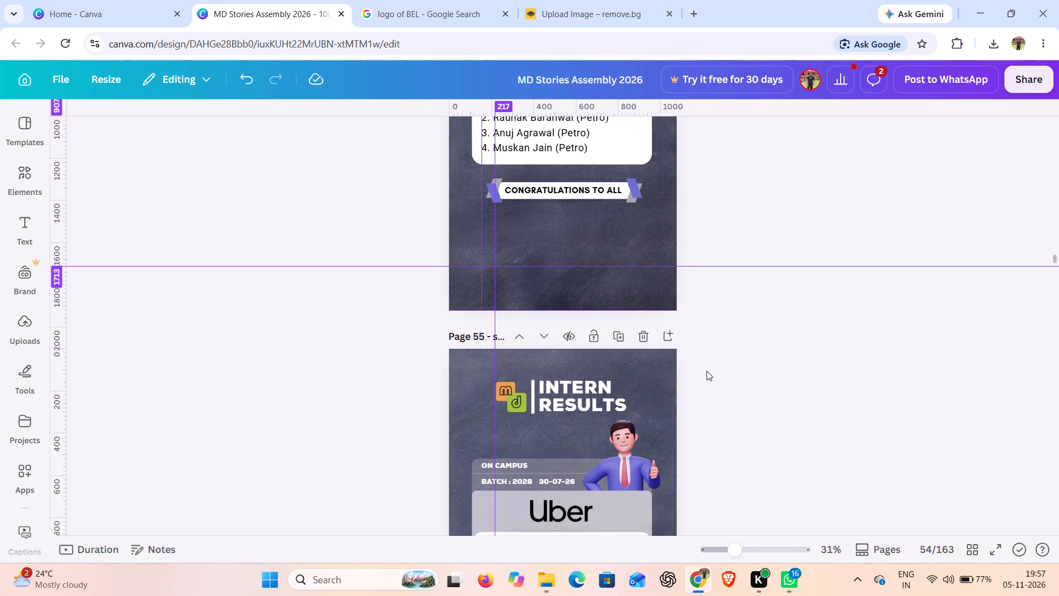
pyautogui.scroll(-5, 707, 371)
pyautogui.hscroll(3, 707, 371)
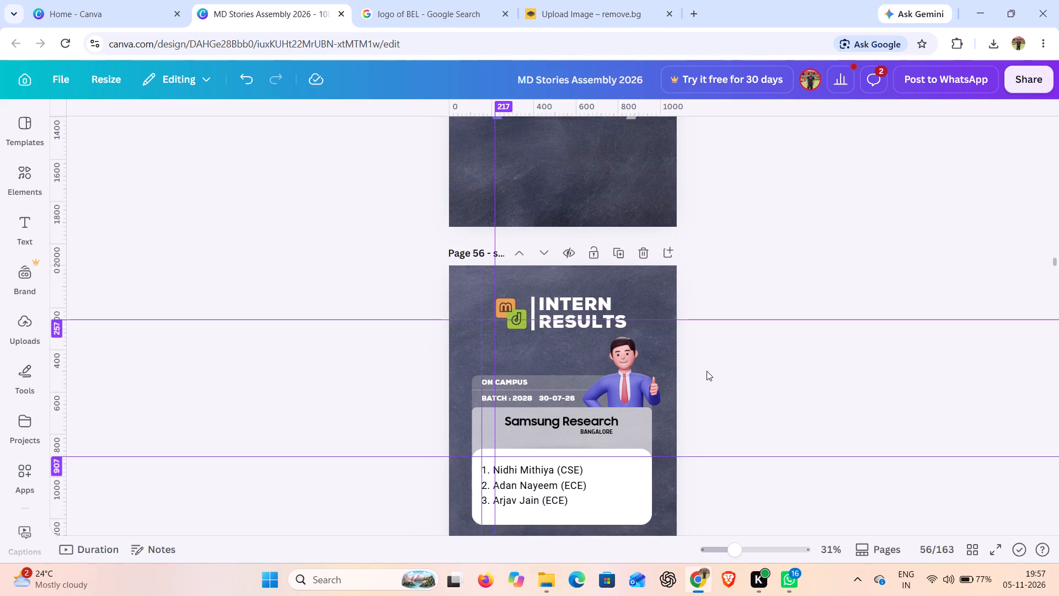
pyautogui.hscroll(3, 707, 371)
pyautogui.scroll(-11, 707, 371)
pyautogui.hscroll(1, 707, 371)
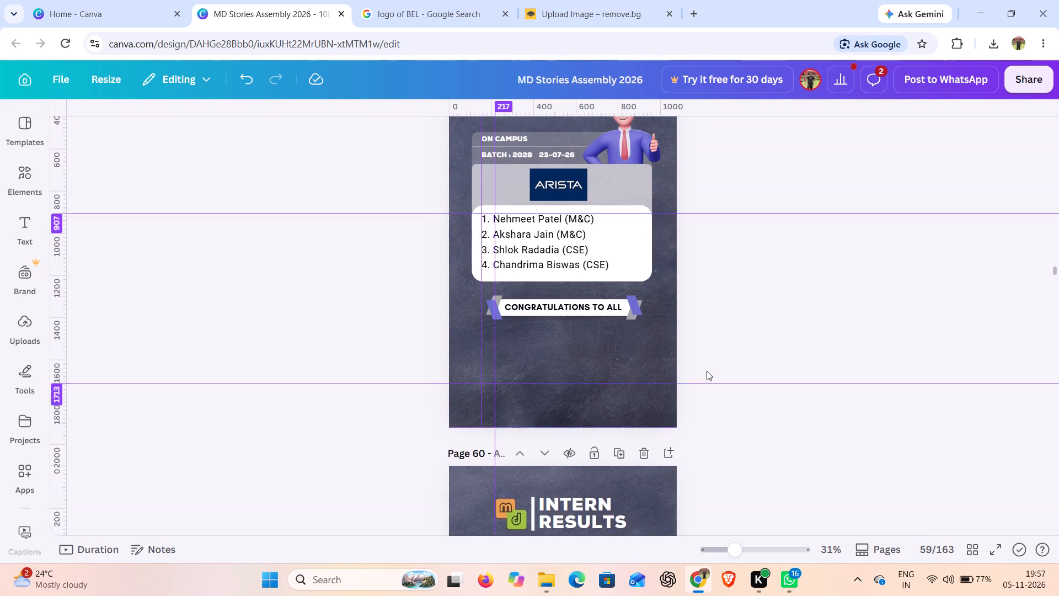
pyautogui.hscroll(1, 707, 371)
pyautogui.scroll(-6, 707, 371)
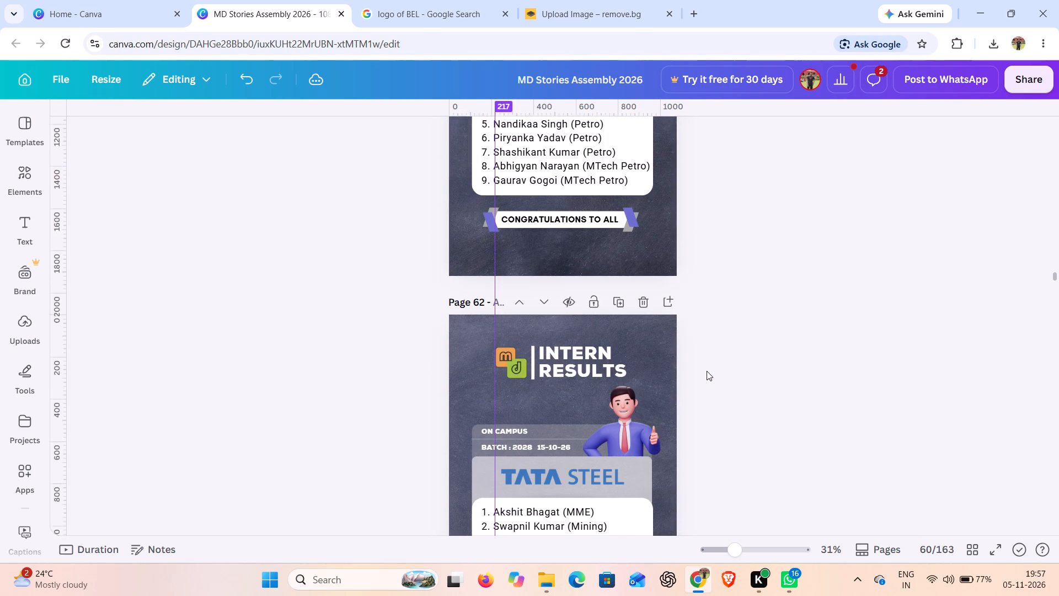
pyautogui.scroll(-12, 707, 371)
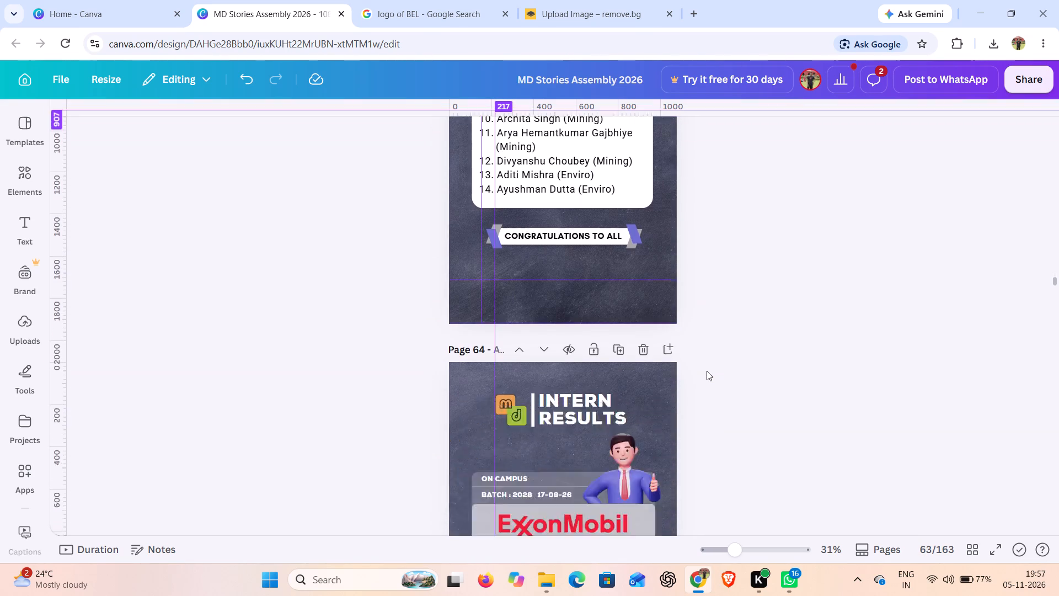
pyautogui.scroll(-1, 707, 371)
pyautogui.scroll(2, 707, 371)
pyautogui.hscroll(1, 707, 371)
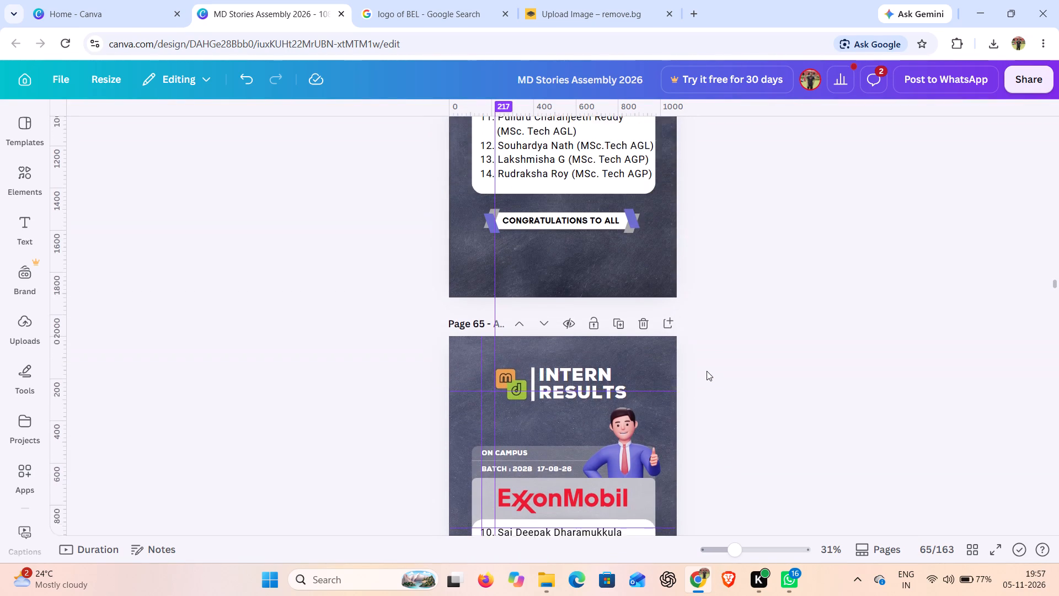
pyautogui.hscroll(2, 707, 371)
pyautogui.scroll(1, 707, 371)
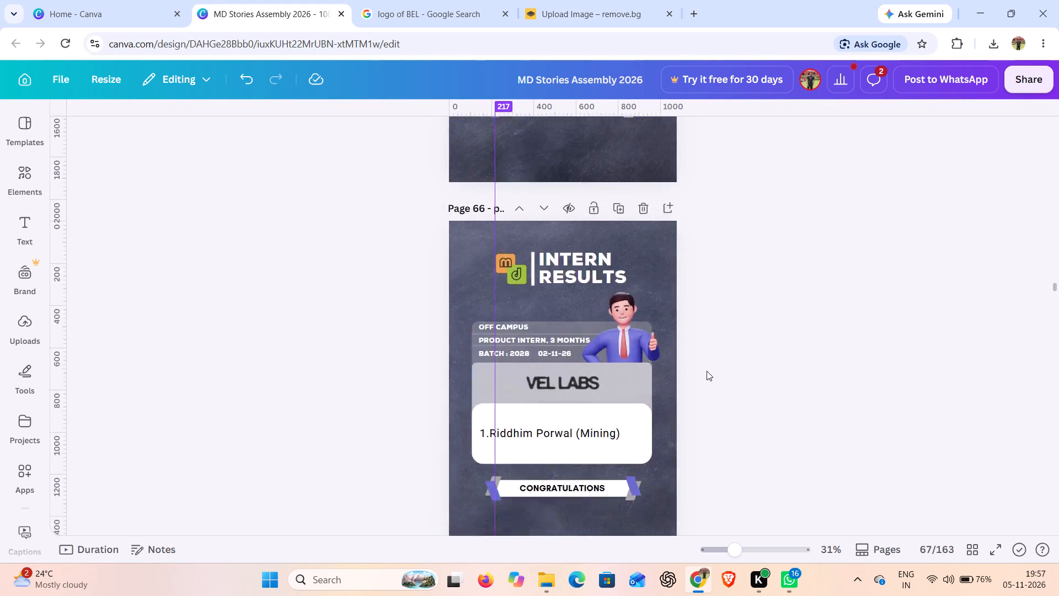
pyautogui.scroll(3, 707, 371)
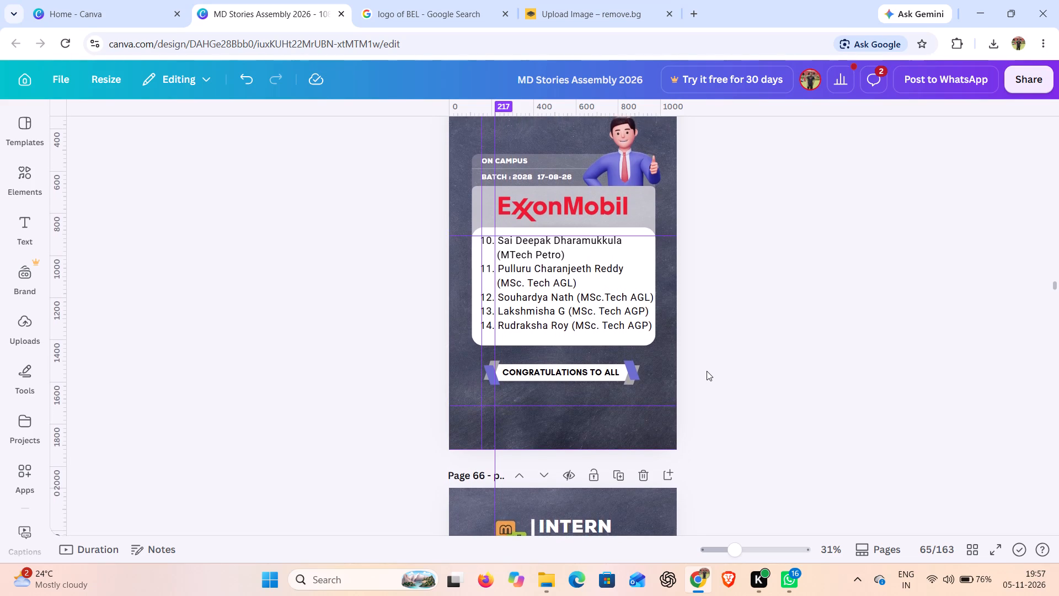
pyautogui.scroll(-14, 707, 371)
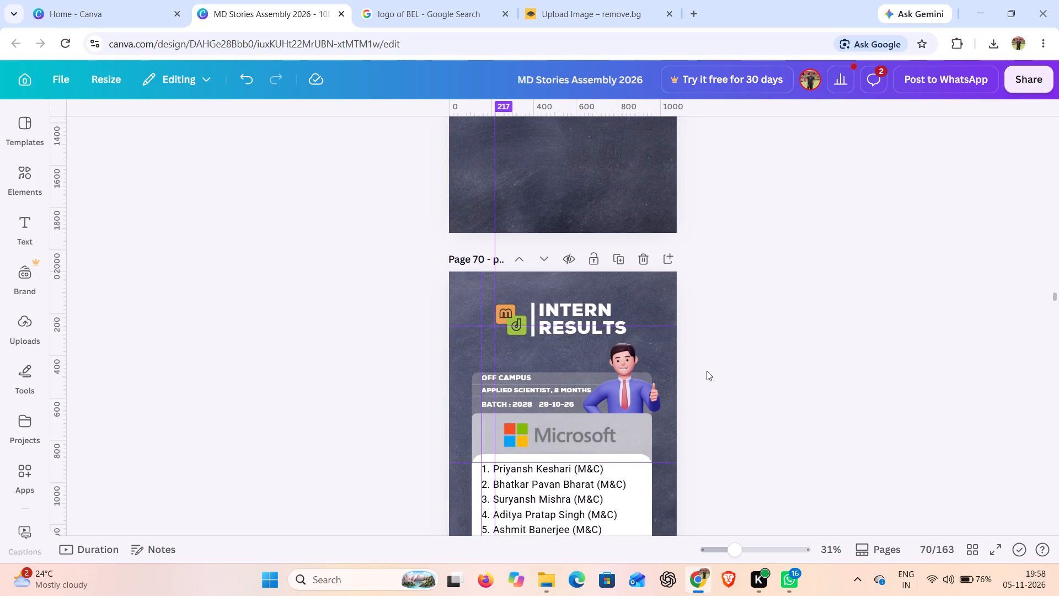
# Examine the off-campus Microsoft intern results layout on page 70, including its role, batch and name list.
pyautogui.scroll(-1, 707, 371)
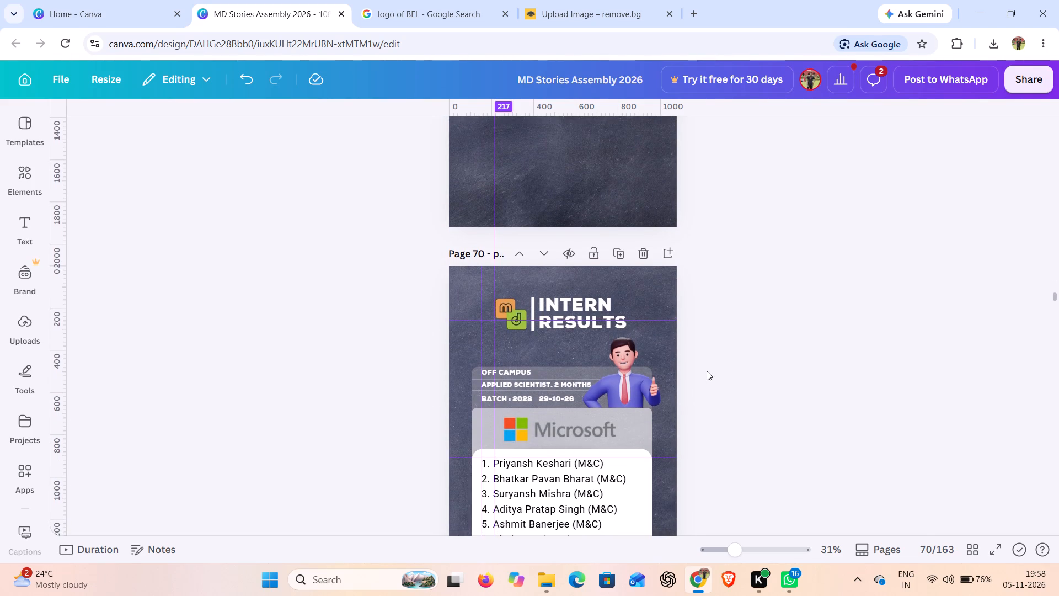
pyautogui.scroll(-1, 707, 371)
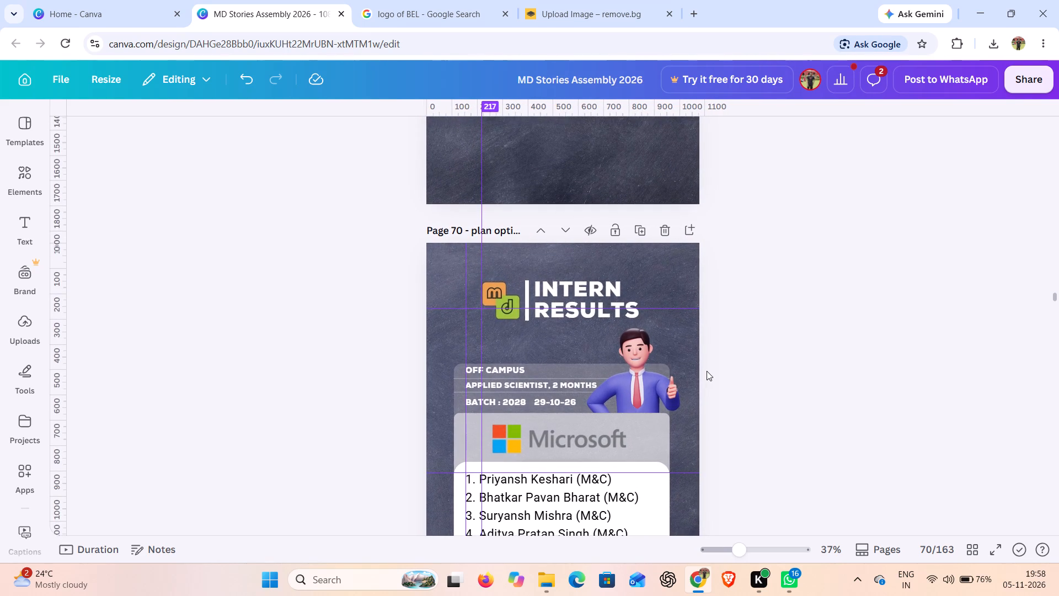
pyautogui.scroll(-1, 707, 371)
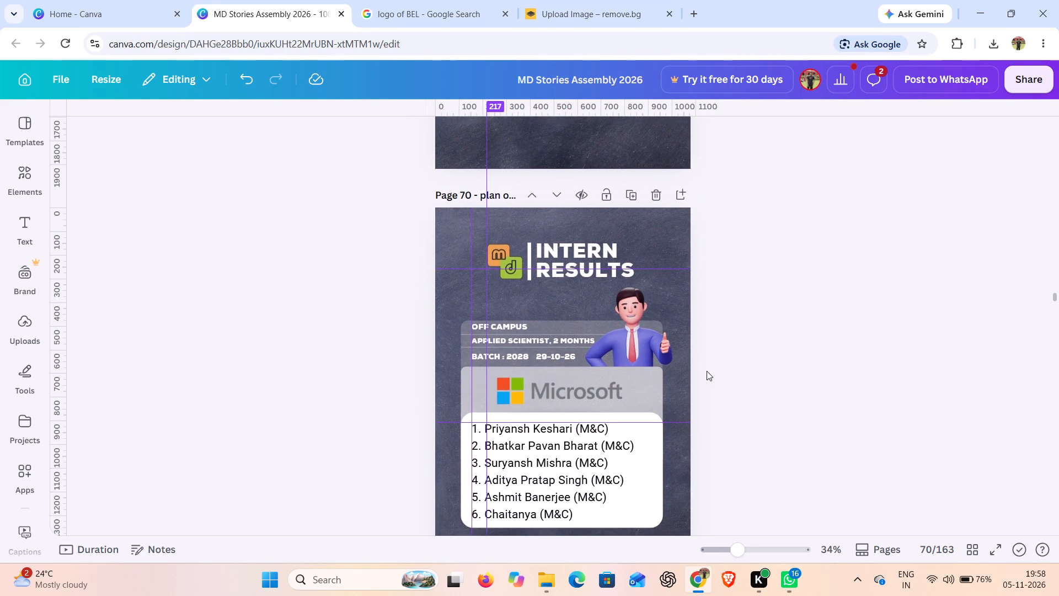
pyautogui.scroll(-1, 707, 371)
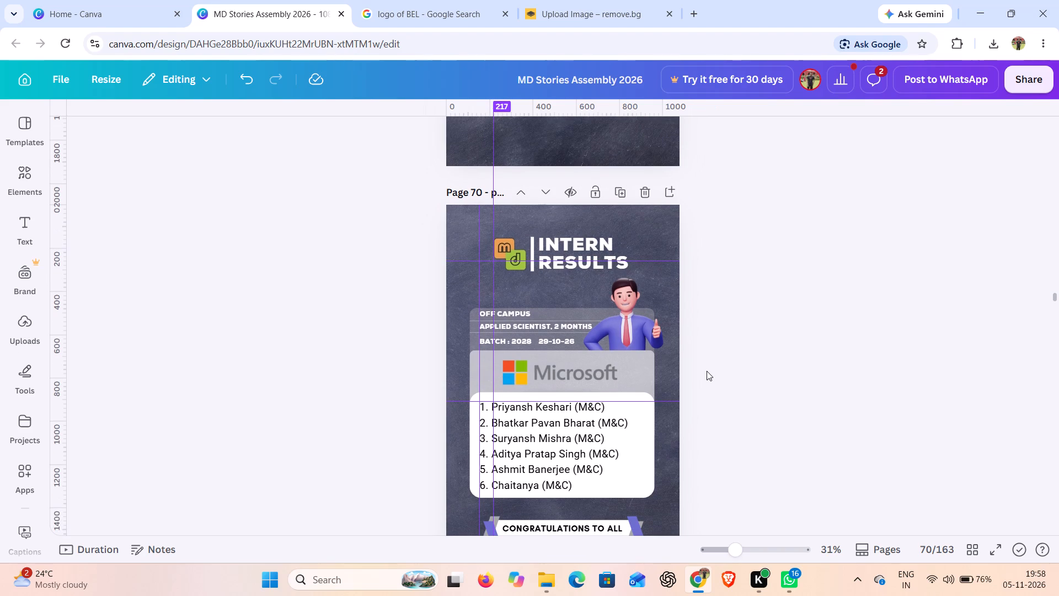
pyautogui.scroll(-2, 707, 371)
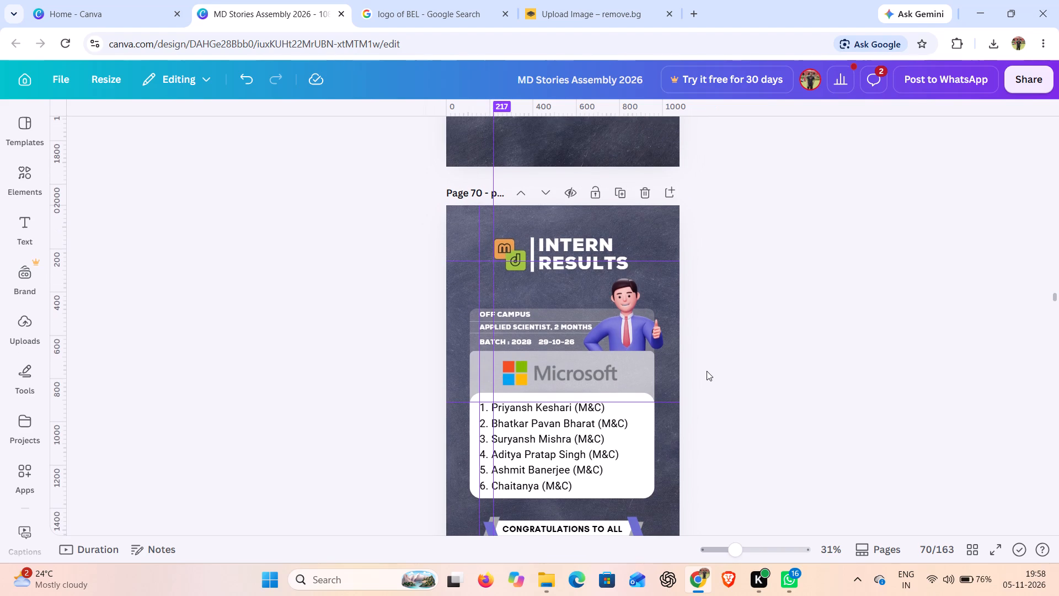
pyautogui.scroll(-1, 707, 371)
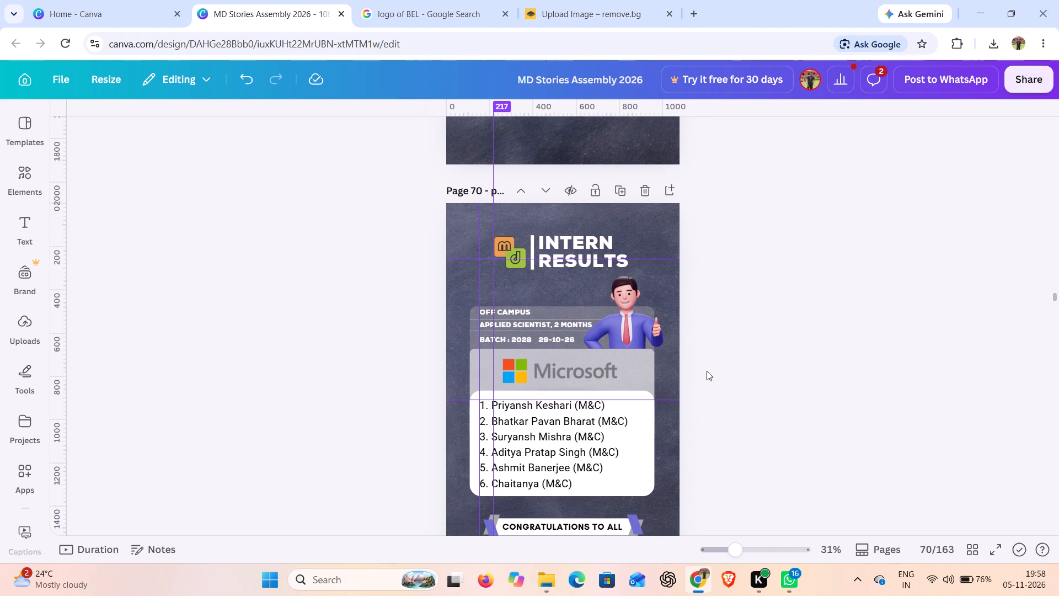
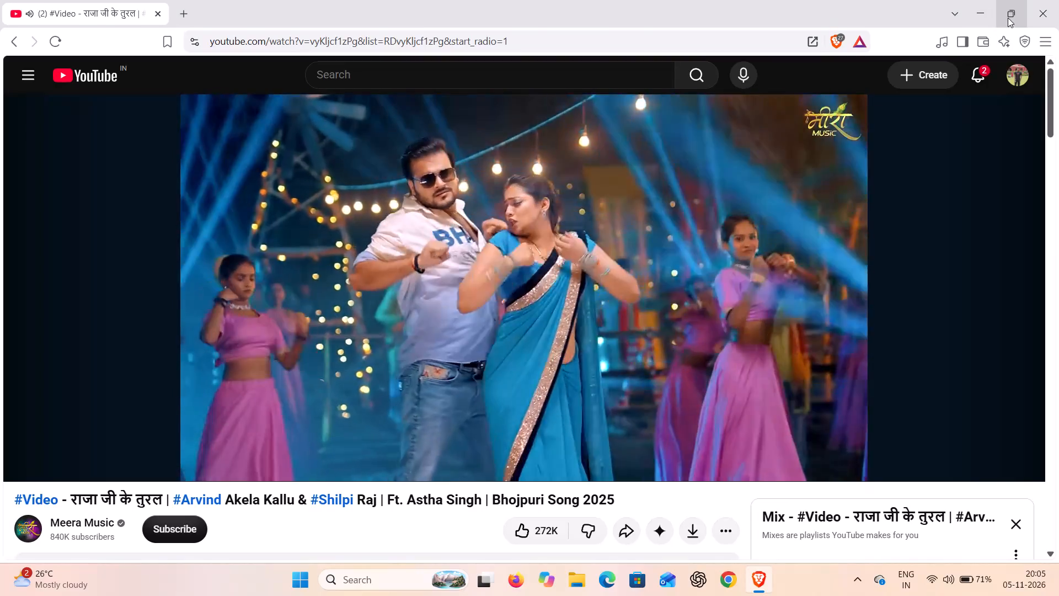
# Snap the browser window playing the music video to the left half of the desktop.
pyautogui.click(915, 49)
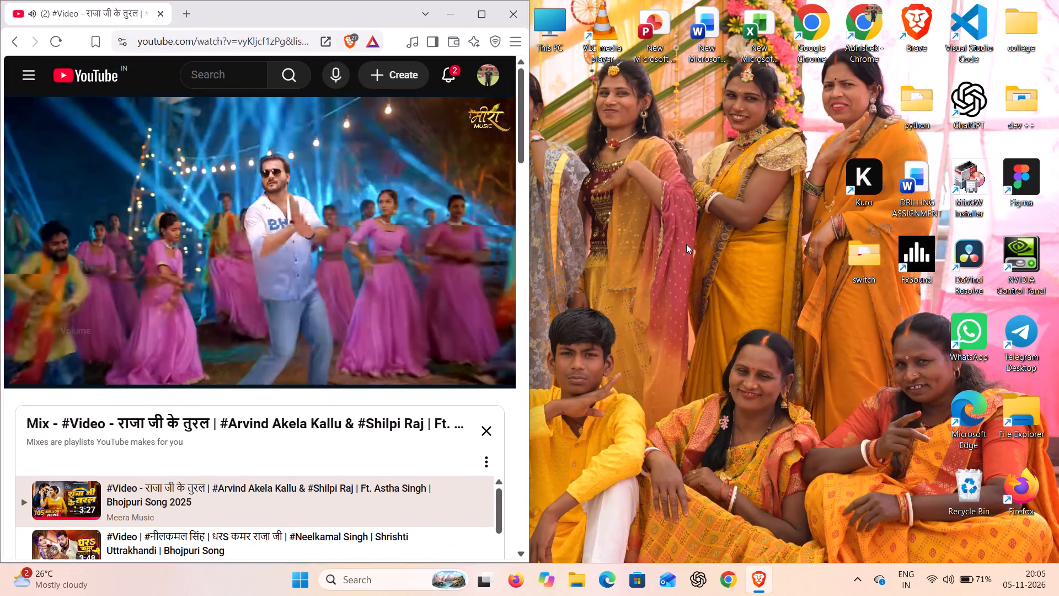
# Switch to Google Chrome, go to Canva and open the recent design MD Stories Assembly 2026.
pyautogui.doubleClick(862, 21)
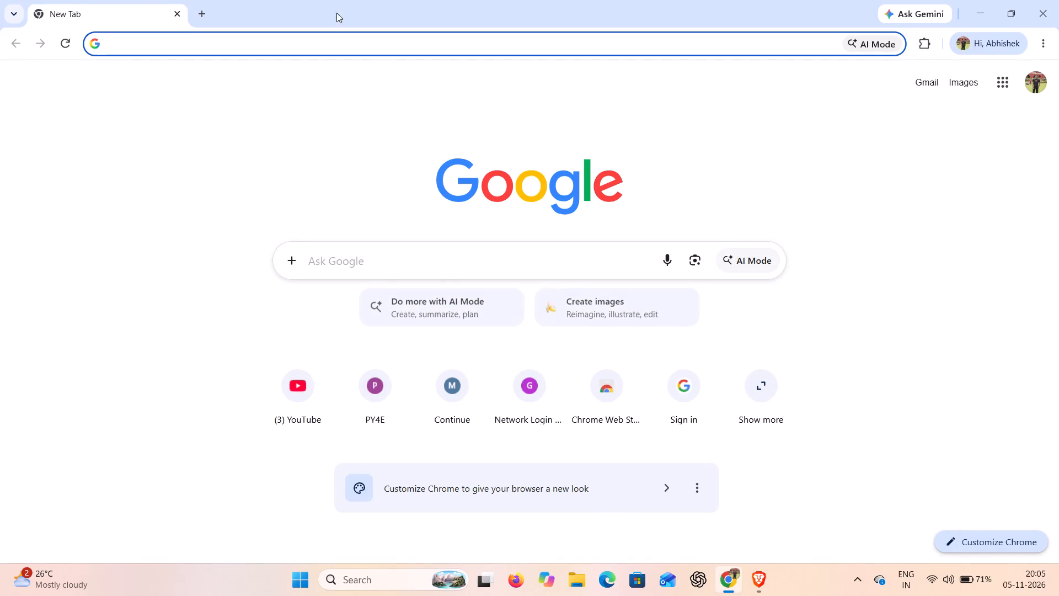
pyautogui.click(367, 39)
pyautogui.write('canva')
pyautogui.press('Return')
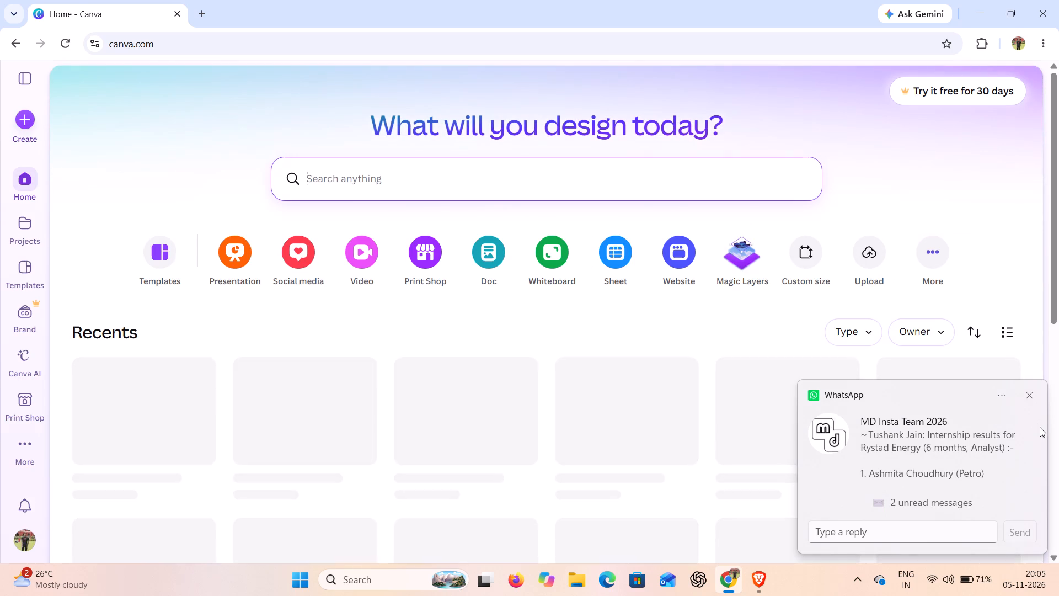
pyautogui.click(1029, 395)
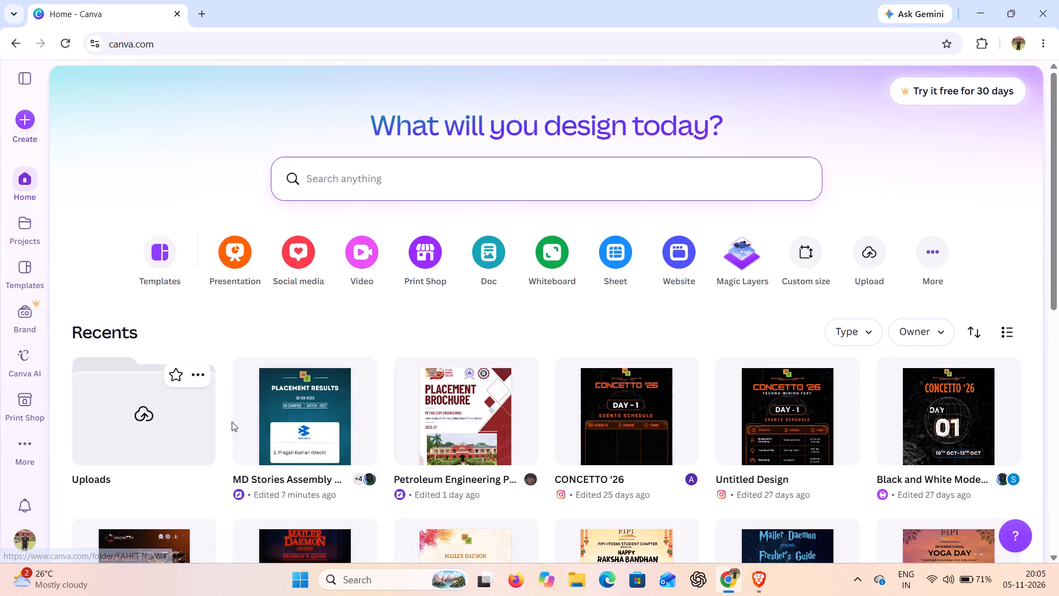
pyautogui.doubleClick(301, 424)
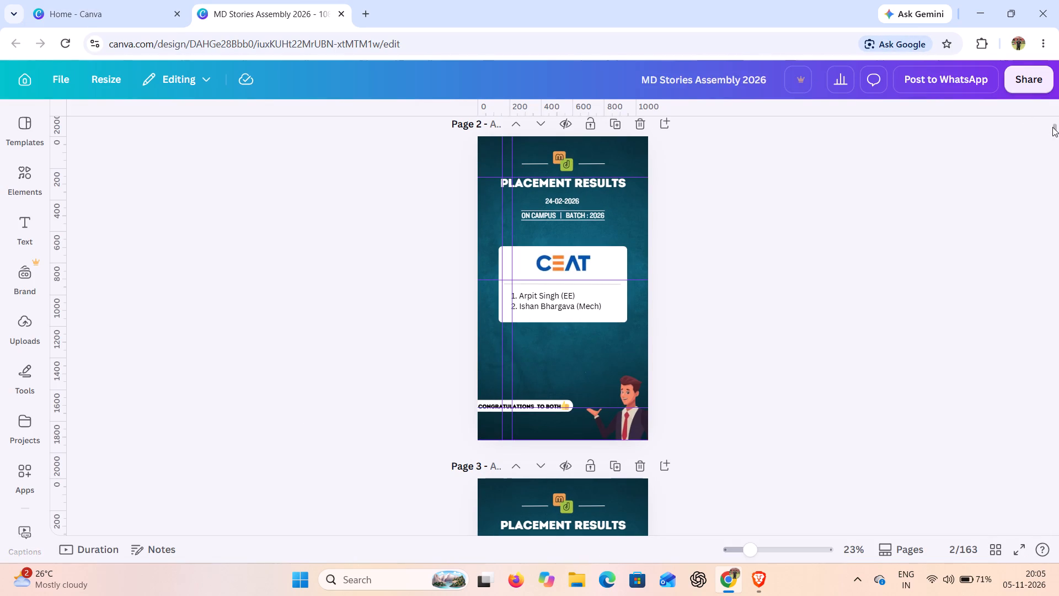
# Look through the intern result pages from about page 56 to page 84 for a layout to reuse.
pyautogui.moveTo(1052, 128); pyautogui.dragTo(1054, 264)
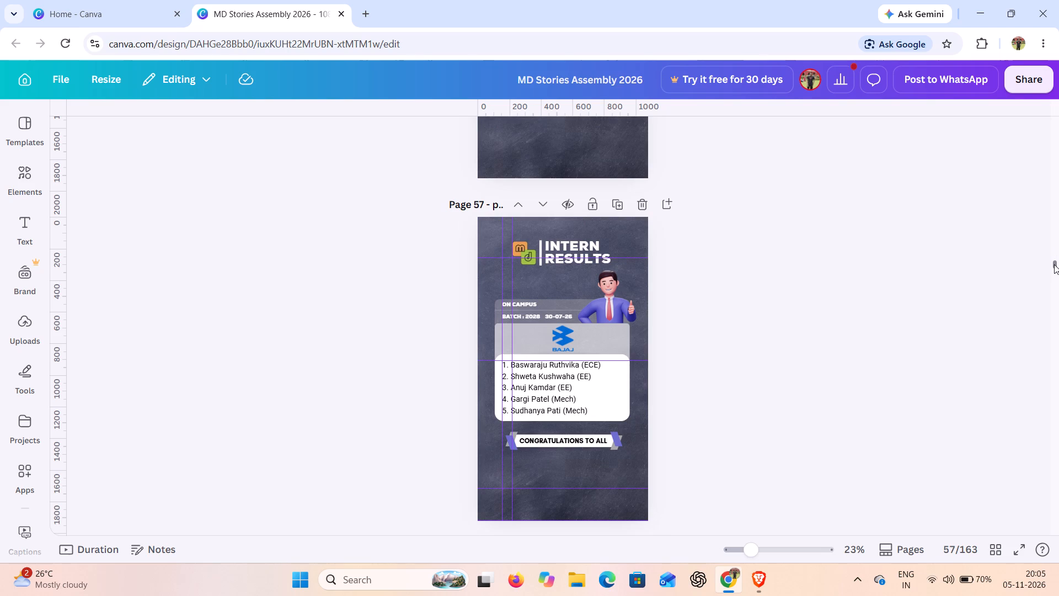
pyautogui.moveTo(1054, 264); pyautogui.dragTo(1054, 262)
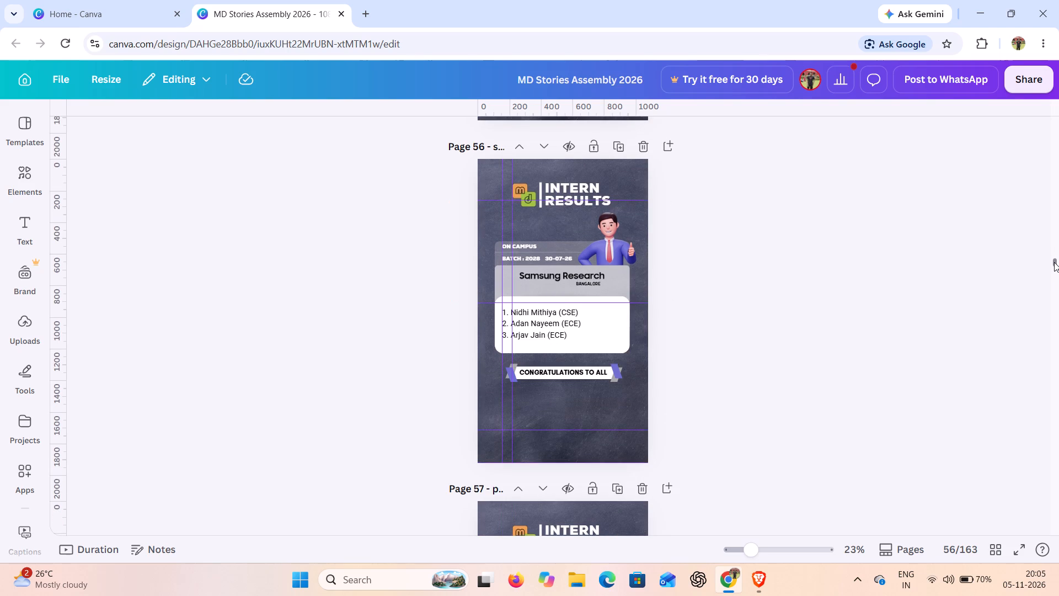
pyautogui.moveTo(1054, 262); pyautogui.dragTo(1053, 271)
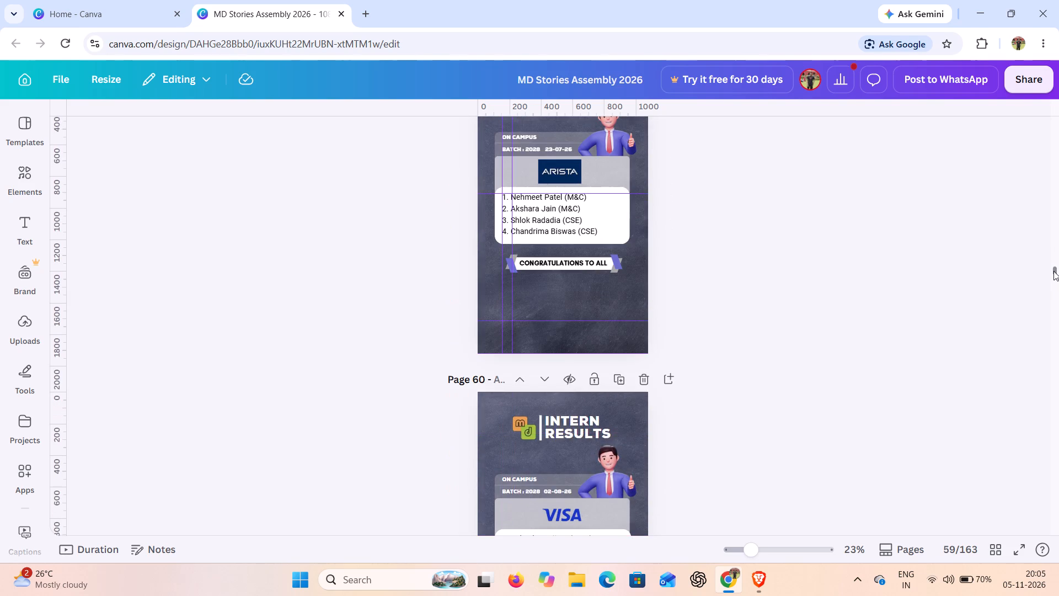
pyautogui.moveTo(1053, 271); pyautogui.dragTo(1055, 277)
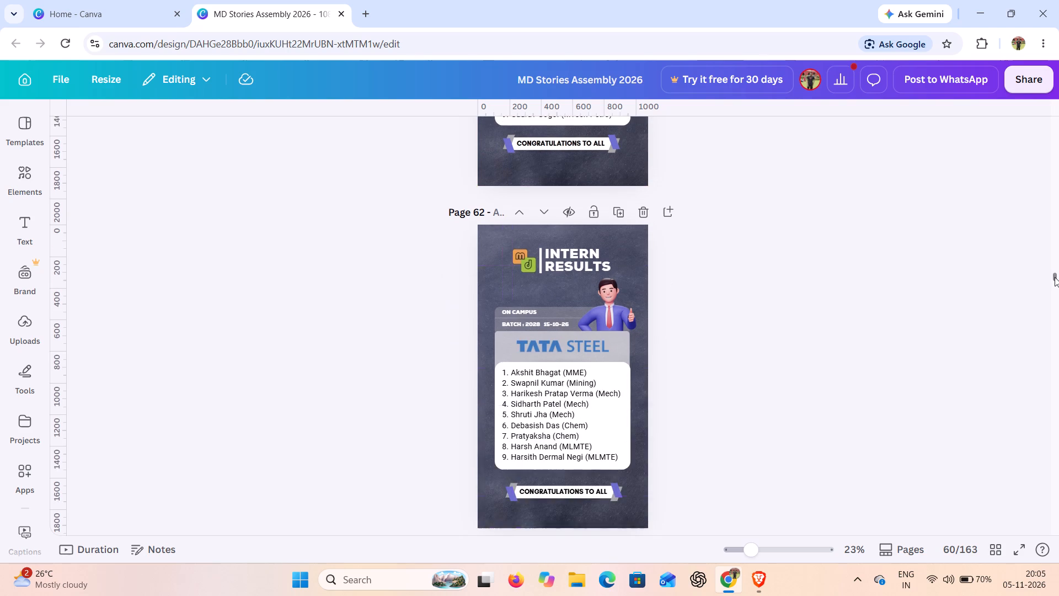
pyautogui.moveTo(1055, 277); pyautogui.dragTo(1056, 283)
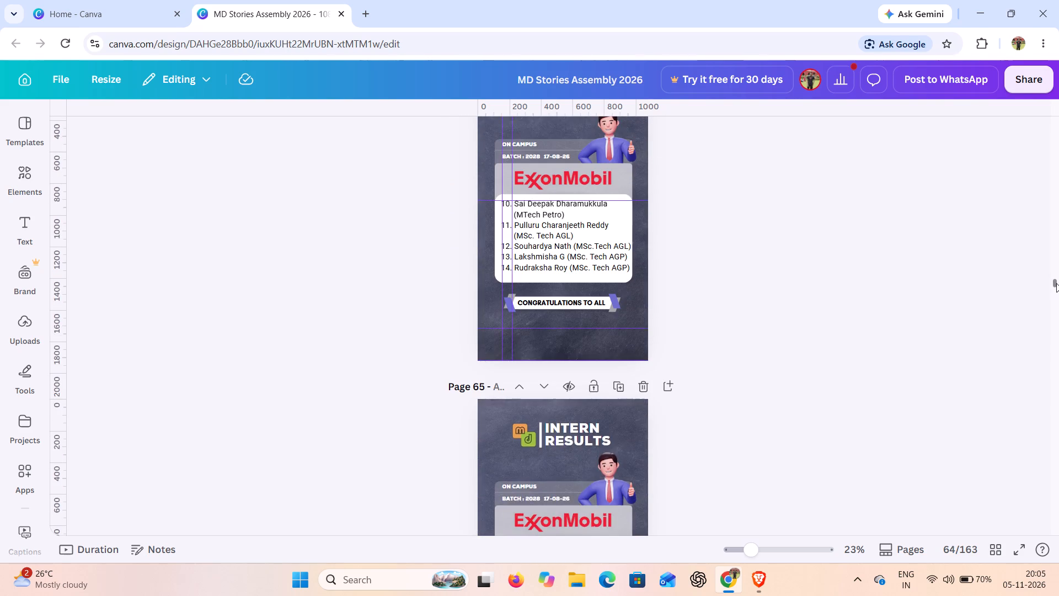
pyautogui.moveTo(1056, 283); pyautogui.dragTo(1058, 290)
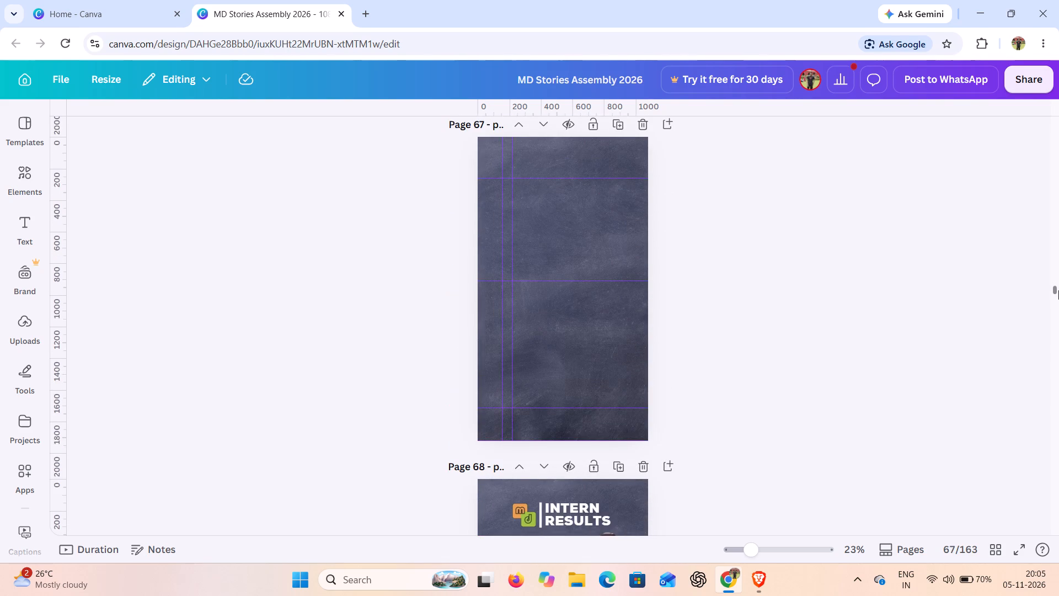
pyautogui.moveTo(1058, 290); pyautogui.dragTo(1054, 319)
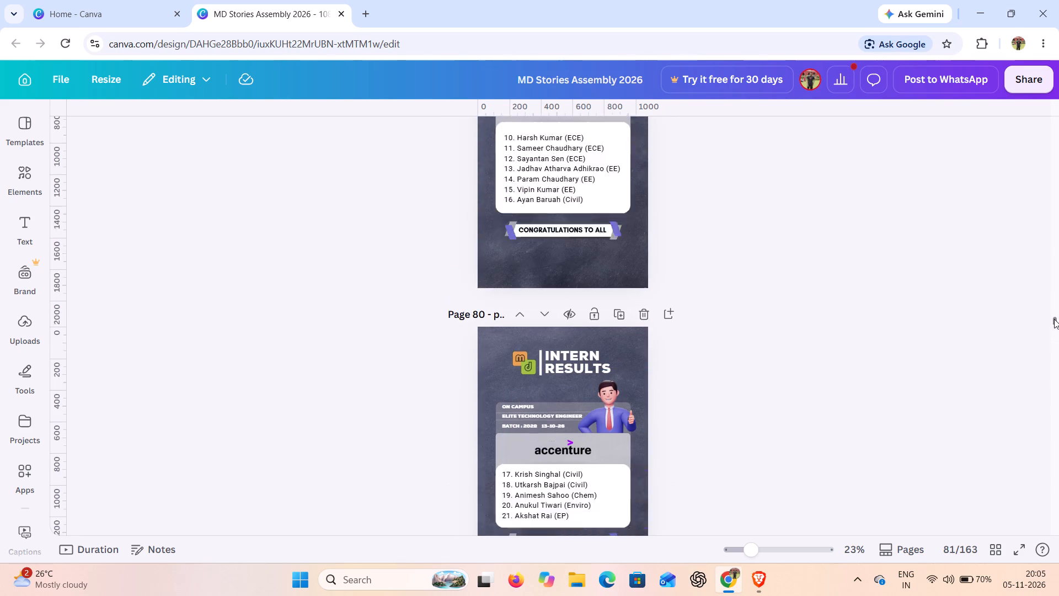
pyautogui.moveTo(1054, 319); pyautogui.dragTo(1051, 319)
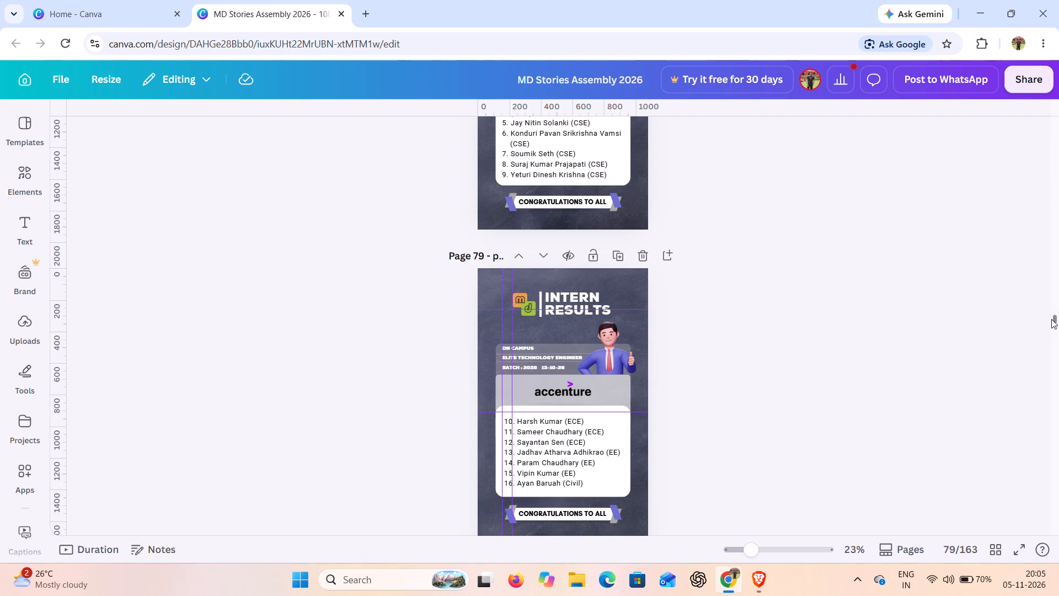
pyautogui.moveTo(1051, 319); pyautogui.dragTo(1051, 317)
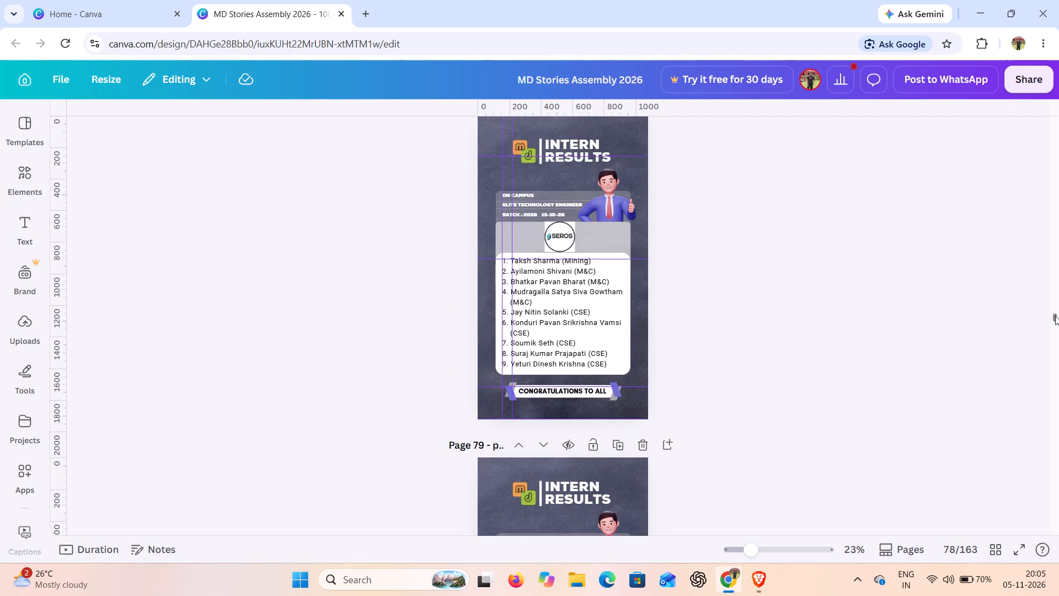
pyautogui.moveTo(1055, 316); pyautogui.dragTo(1057, 329)
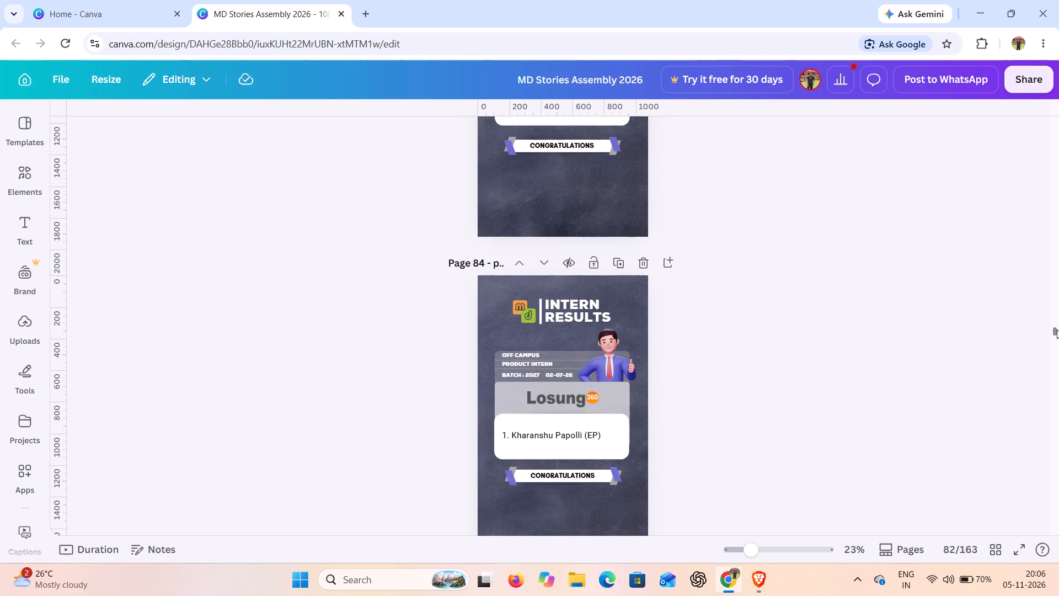
pyautogui.moveTo(1057, 329); pyautogui.dragTo(1056, 328)
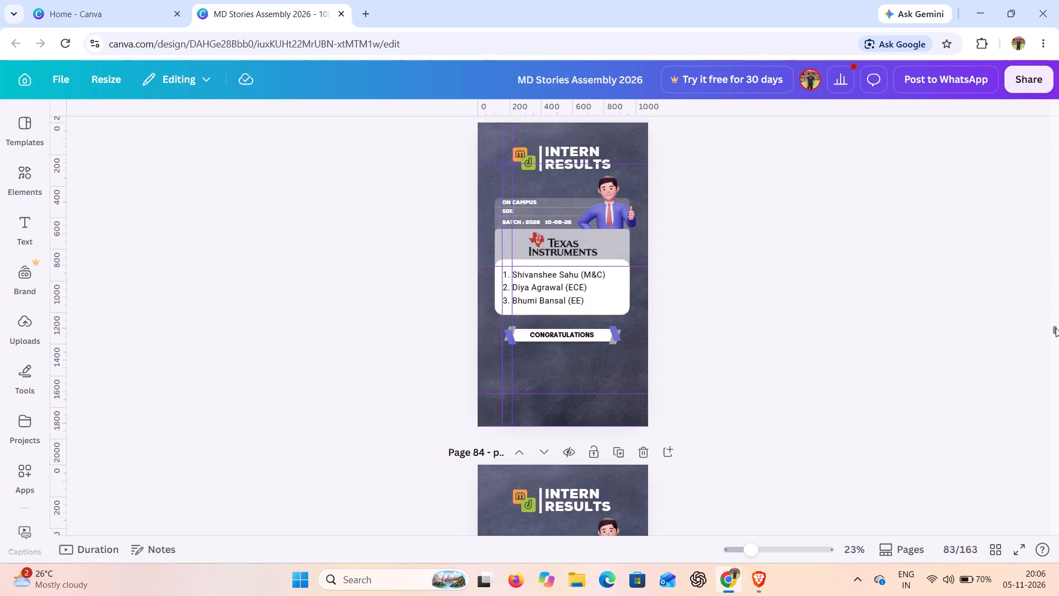
pyautogui.moveTo(1056, 328); pyautogui.dragTo(1055, 326)
# Duplicate page 83, the on-campus Texas Instruments intern results page for batch 2028.
pyautogui.scroll(-3, 919, 434)
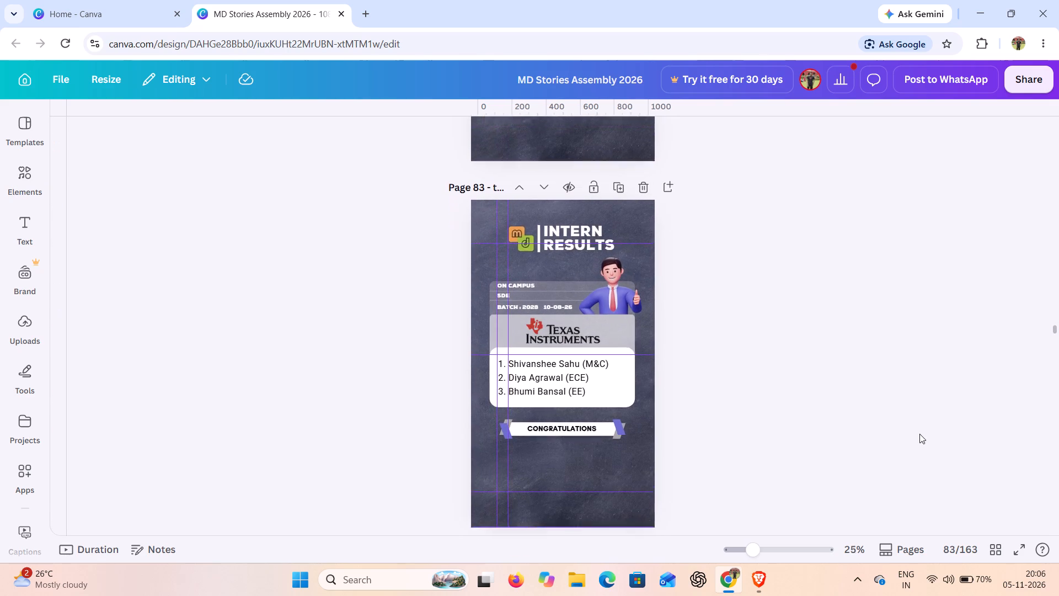
pyautogui.scroll(-1, 919, 434)
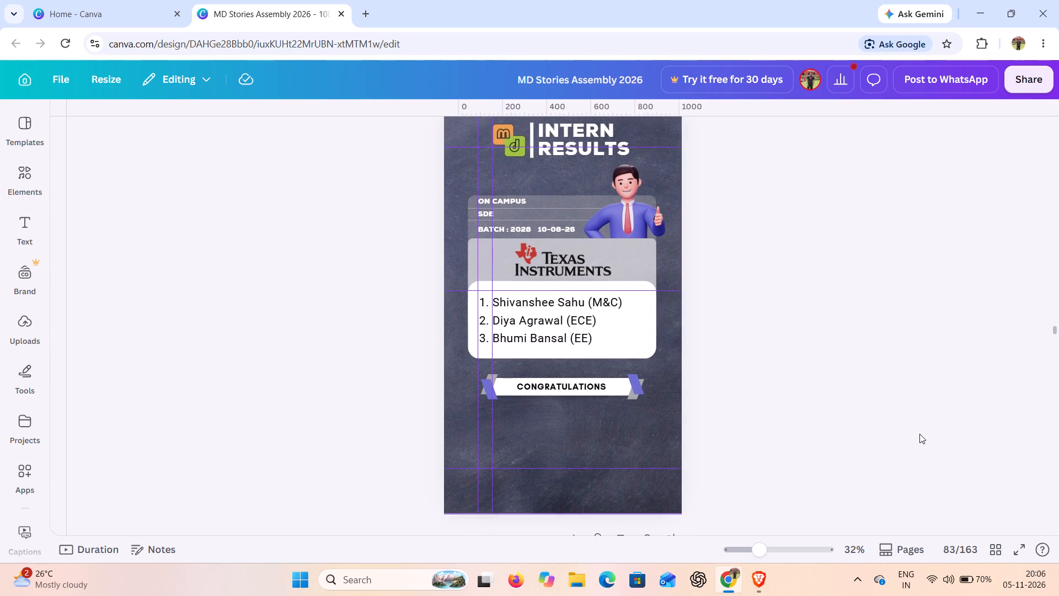
pyautogui.scroll(2, 919, 434)
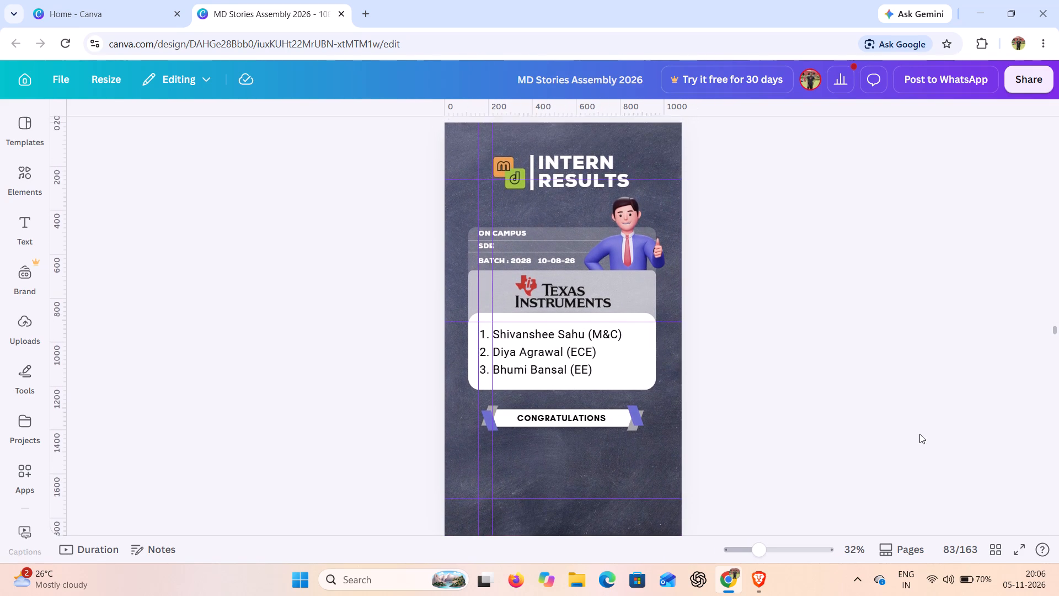
pyautogui.scroll(1, 919, 434)
pyautogui.scroll(-1, 919, 434)
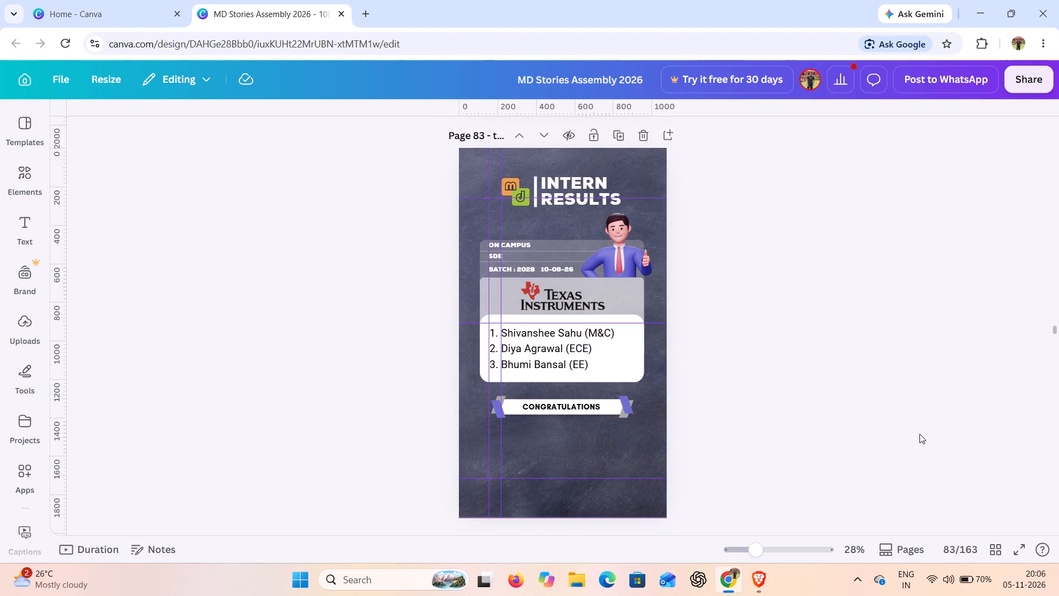
pyautogui.click(622, 132)
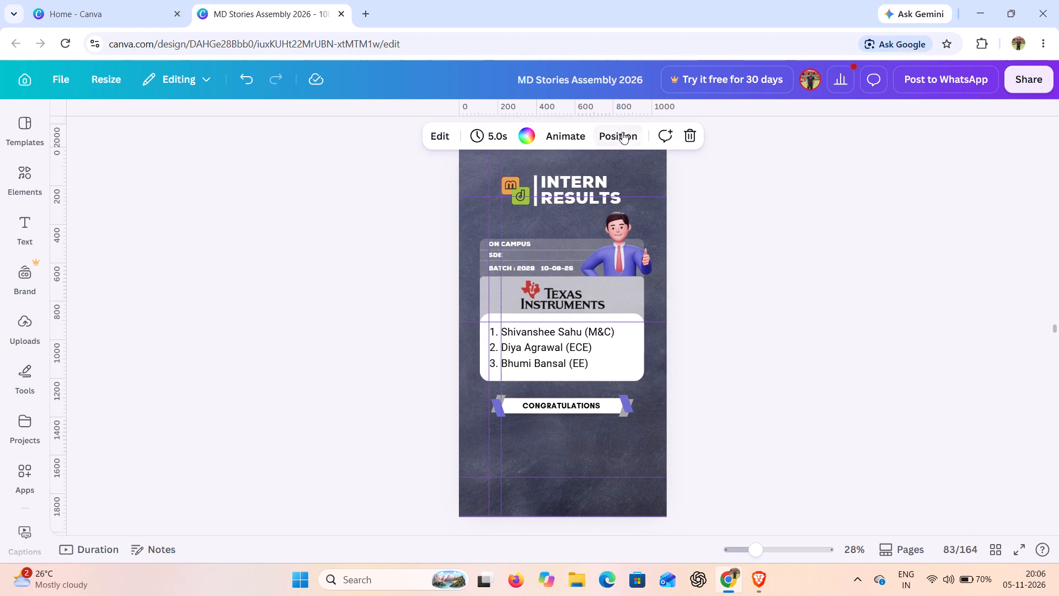
# Replace the name list on the duplicated Texas Instruments page, page 84, with the copied list of four students and their branches.
pyautogui.scroll(-1, 720, 274)
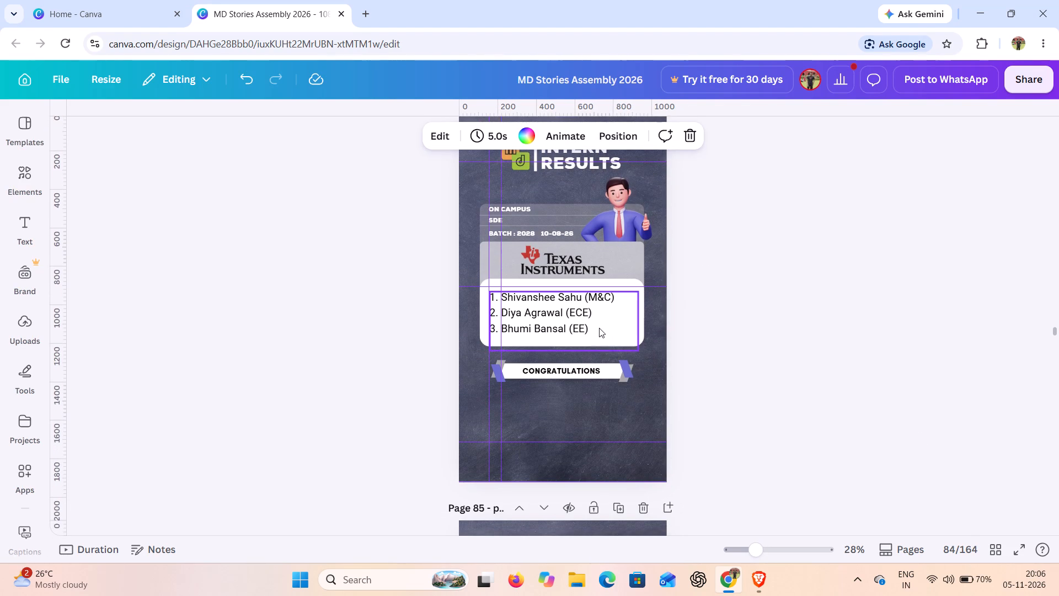
pyautogui.click(593, 329)
pyautogui.click(587, 331)
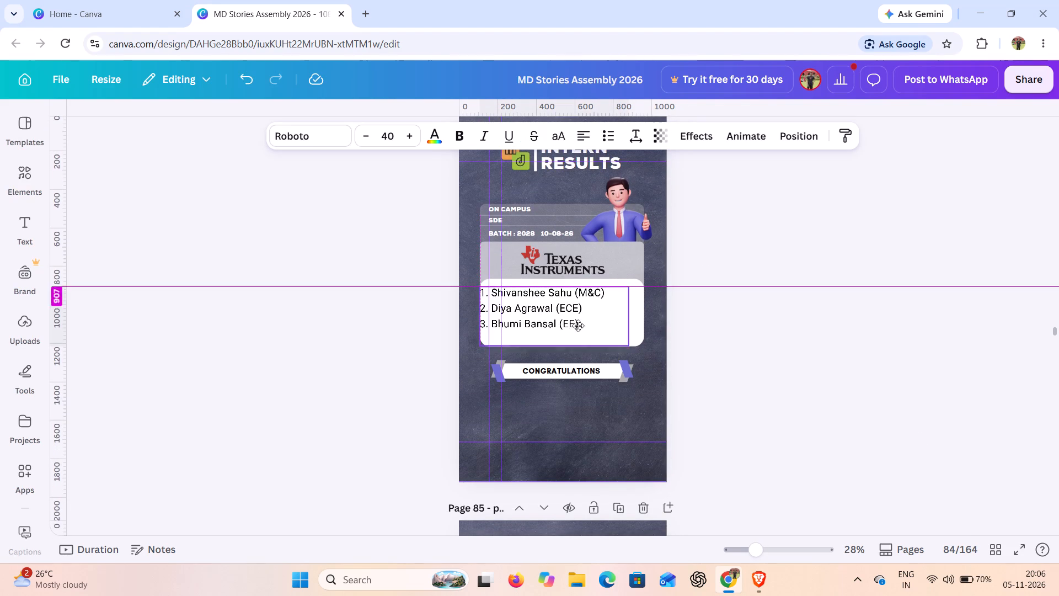
pyautogui.hotkey('ctrl', 'z')
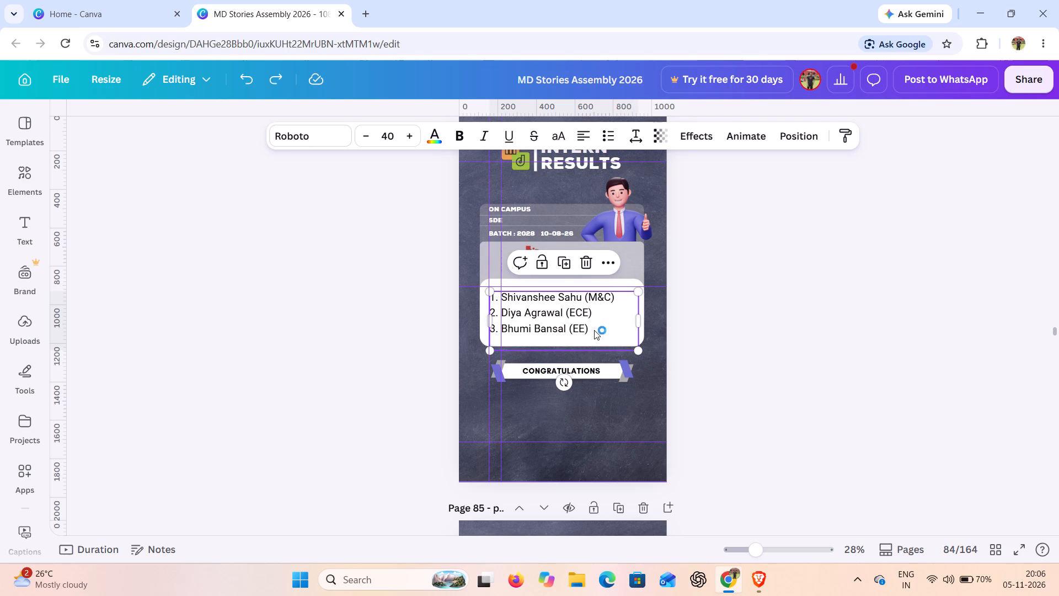
pyautogui.click(589, 327)
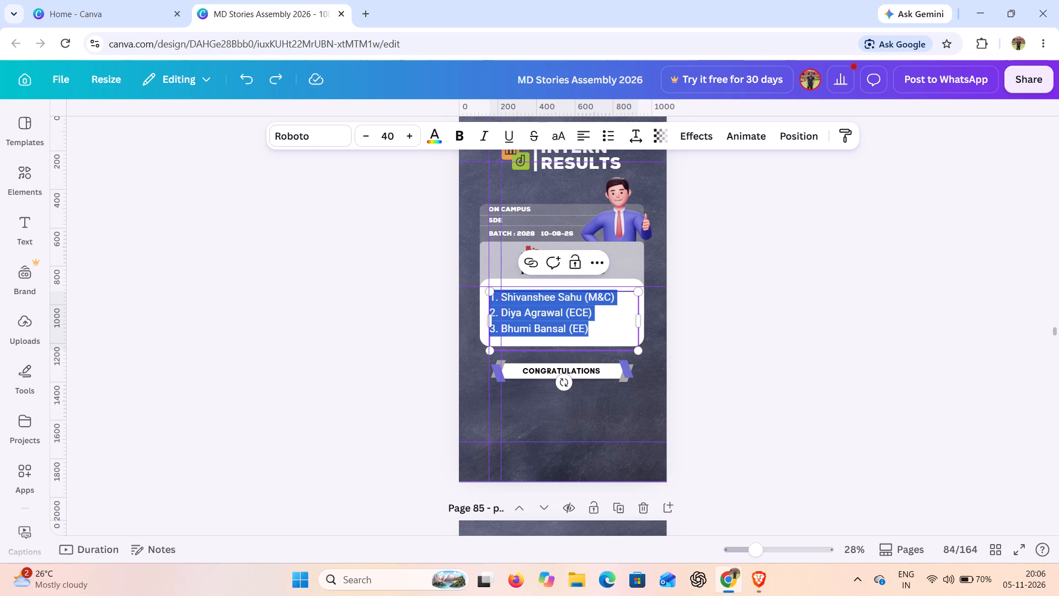
pyautogui.press('BackSpace')
pyautogui.hotkey('ctrl', 'v')
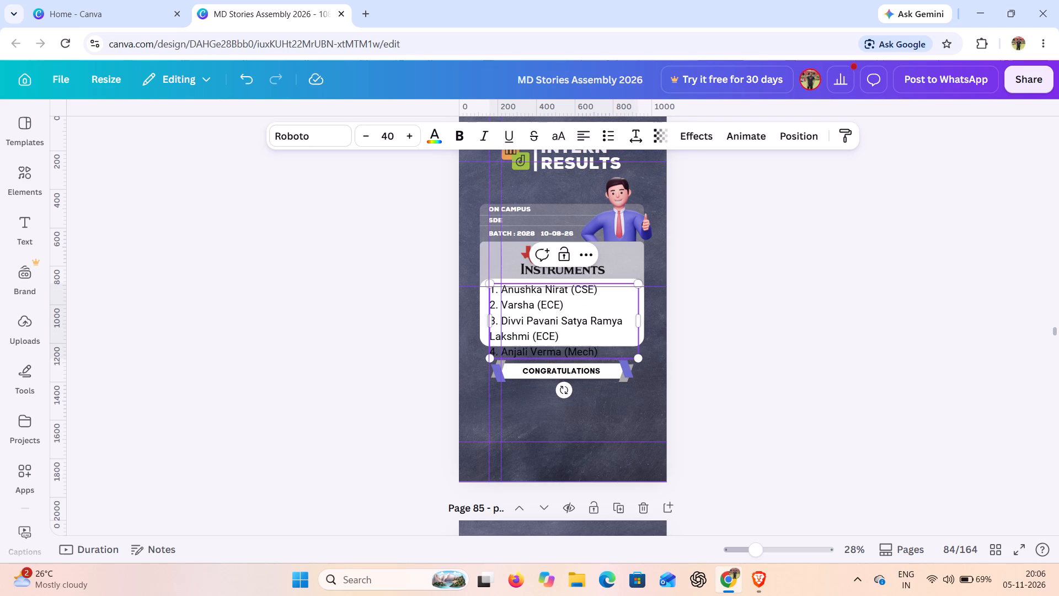
# Stretch the bottom edge of page 84's white name box down so it reaches the end of the fourth name.
pyautogui.click(646, 339)
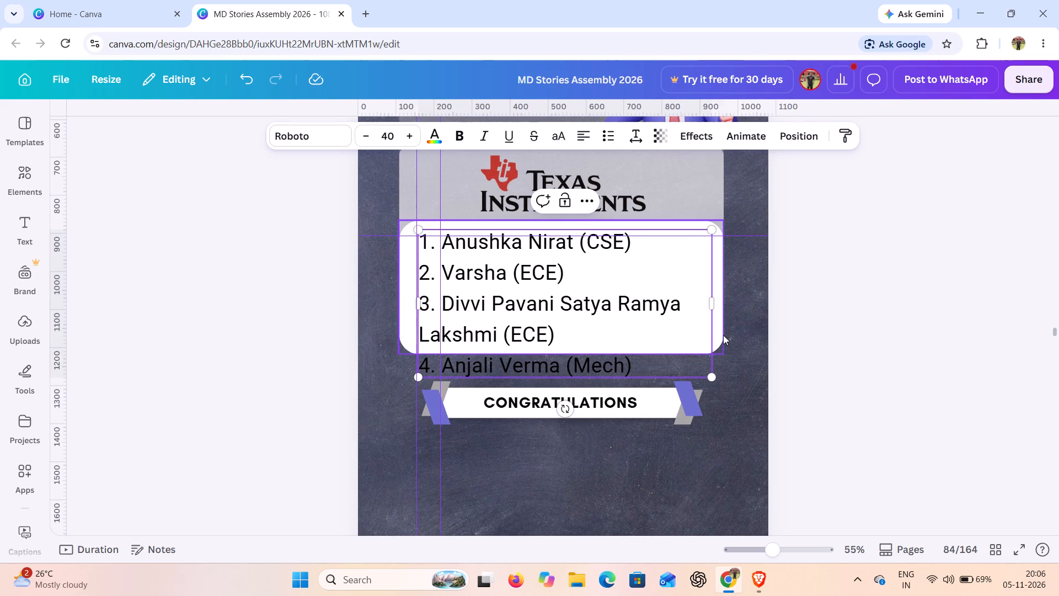
pyautogui.click(723, 335)
pyautogui.moveTo(567, 356); pyautogui.dragTo(567, 364)
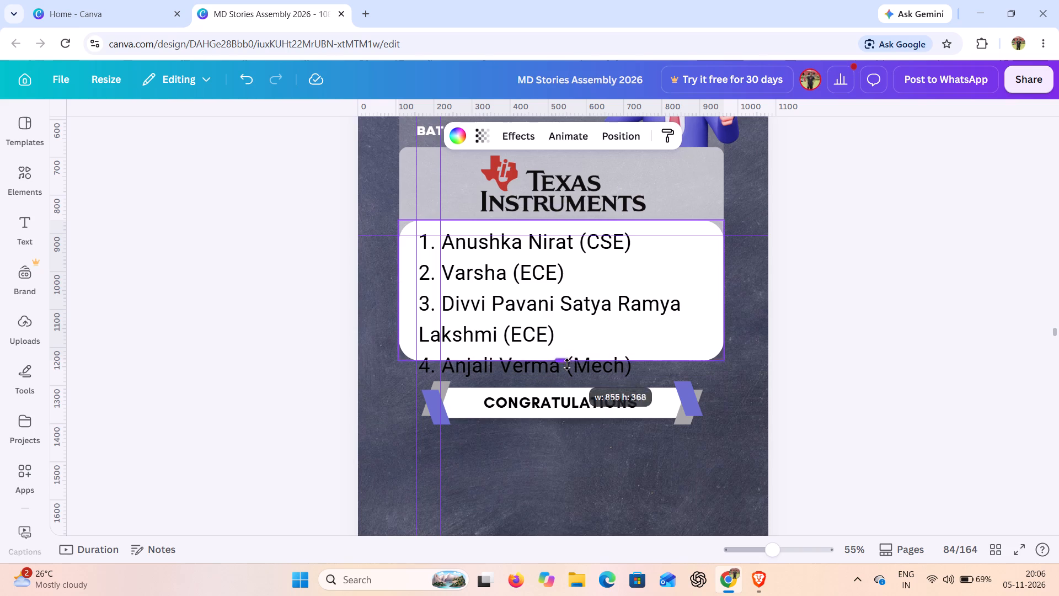
pyautogui.moveTo(567, 364); pyautogui.dragTo(567, 377)
# Move the CONGRATULATIONS banner on page 84 down to about 66 below the white name box, keeping it horizontally centred with the box.
pyautogui.moveTo(592, 413); pyautogui.dragTo(590, 429)
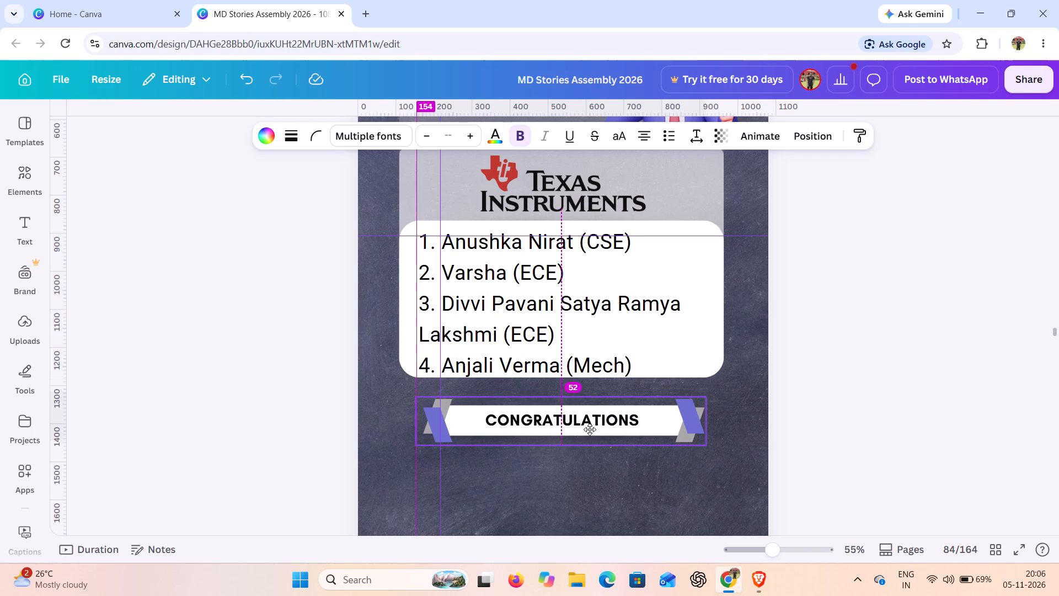
pyautogui.moveTo(590, 429); pyautogui.dragTo(589, 433)
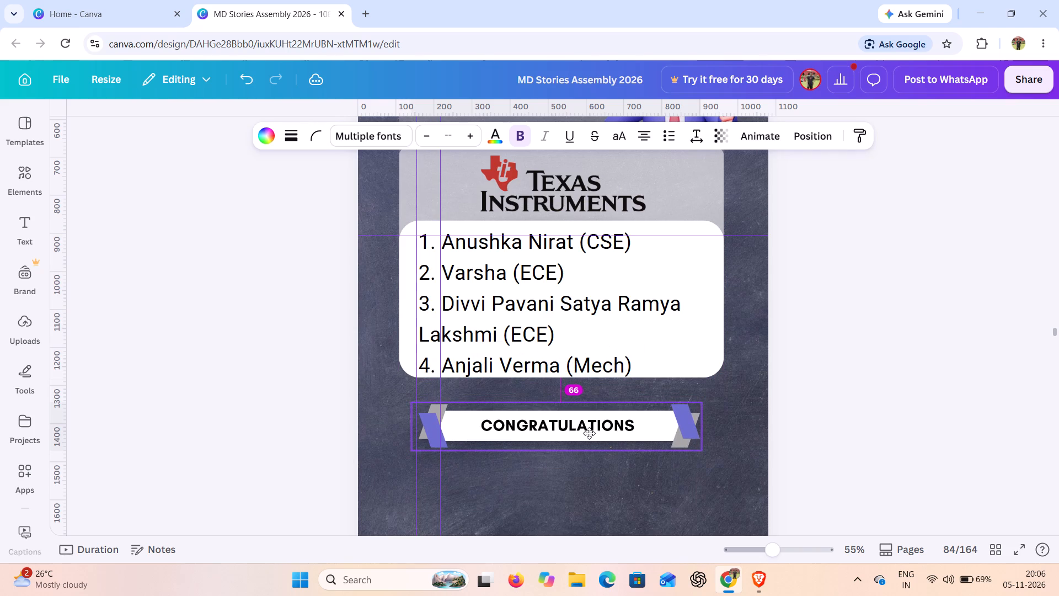
pyautogui.moveTo(589, 433); pyautogui.dragTo(590, 433)
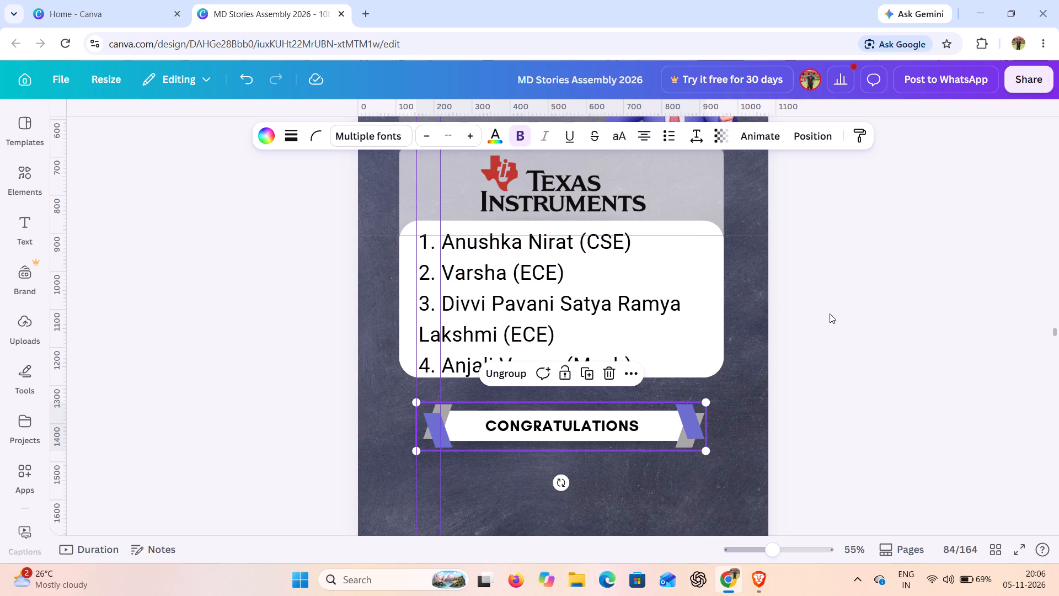
pyautogui.click(830, 313)
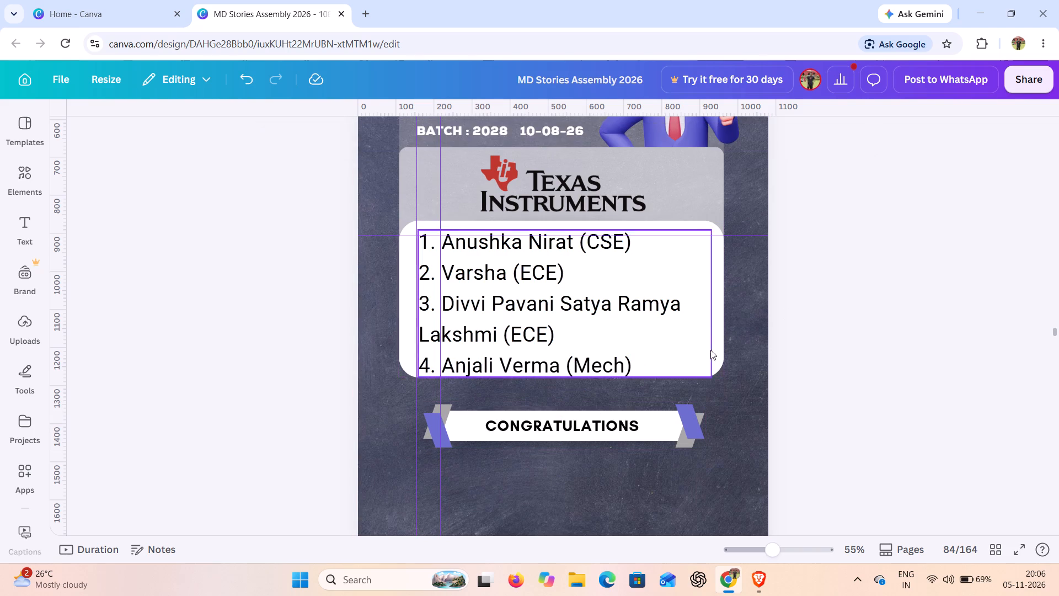
# Extend the white name box on page 84 slightly further down, to a height of about 428 at width 855.
pyautogui.click(715, 351)
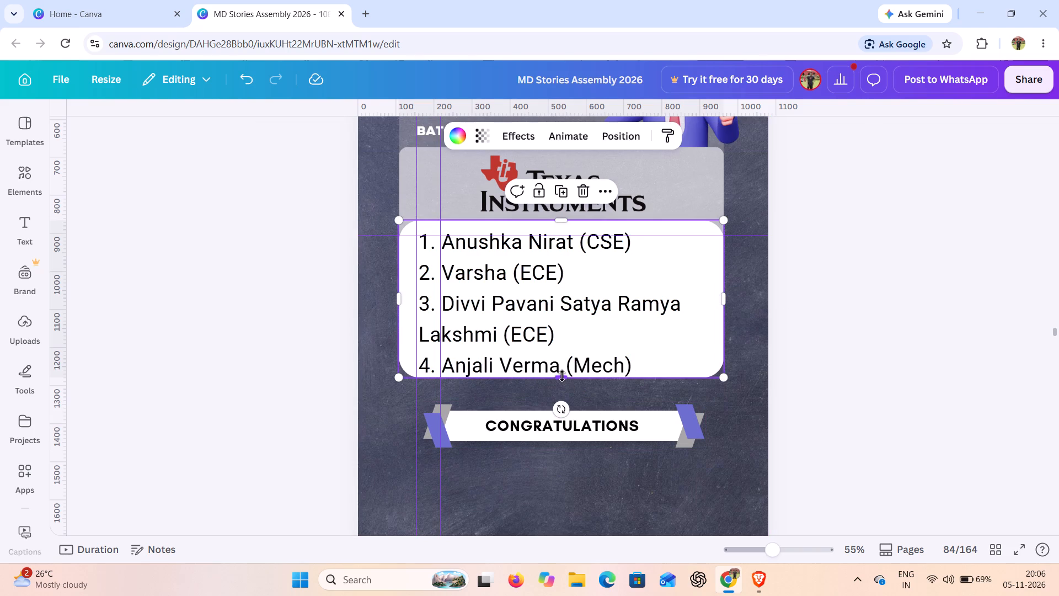
pyautogui.moveTo(562, 376); pyautogui.dragTo(562, 381)
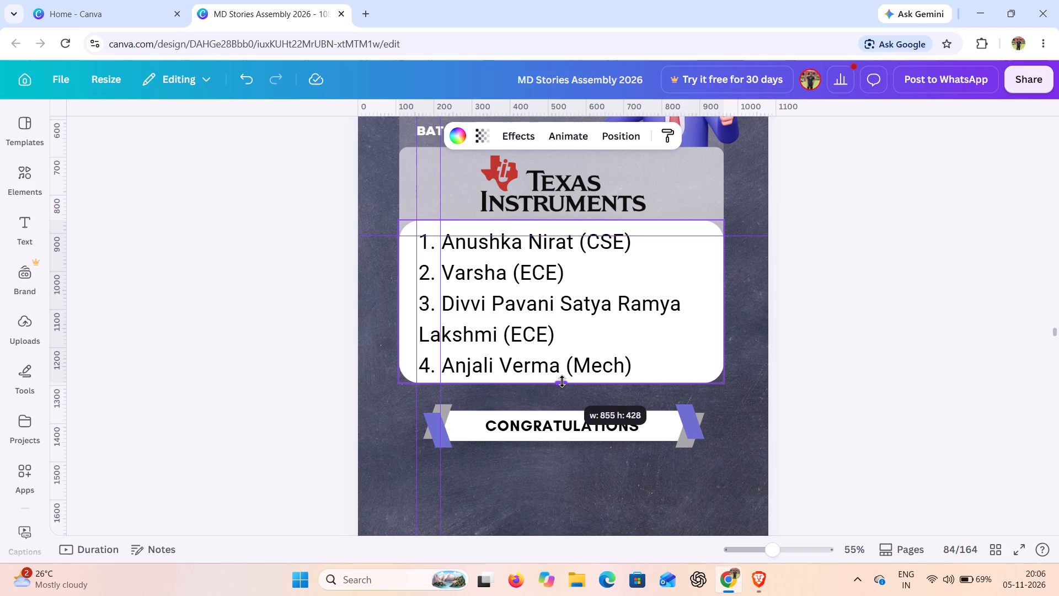
pyautogui.moveTo(562, 381); pyautogui.dragTo(562, 381)
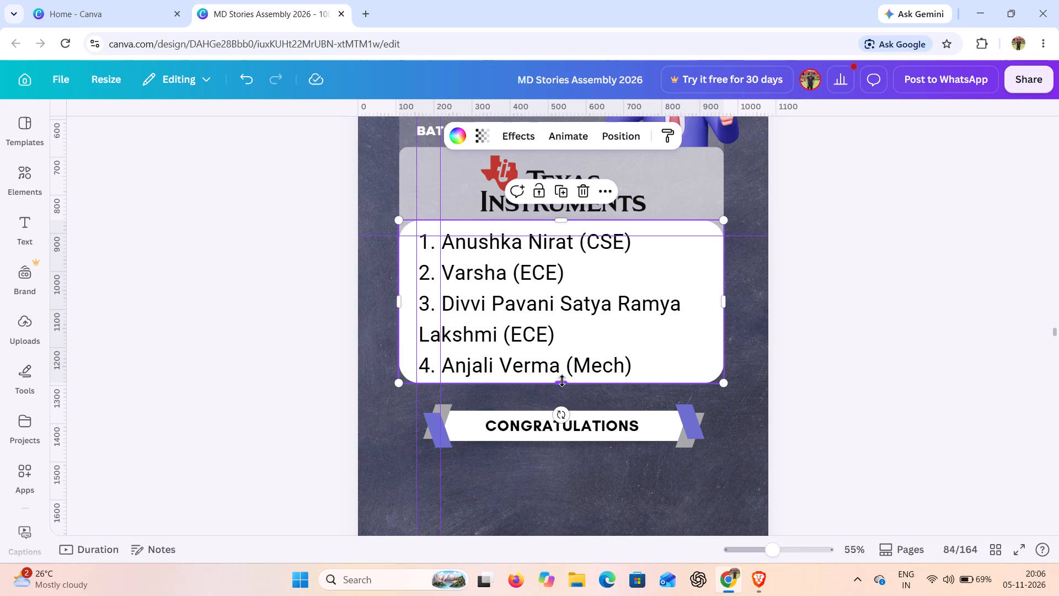
pyautogui.scroll(1, 879, 354)
pyautogui.click(879, 354)
pyautogui.scroll(1, 879, 354)
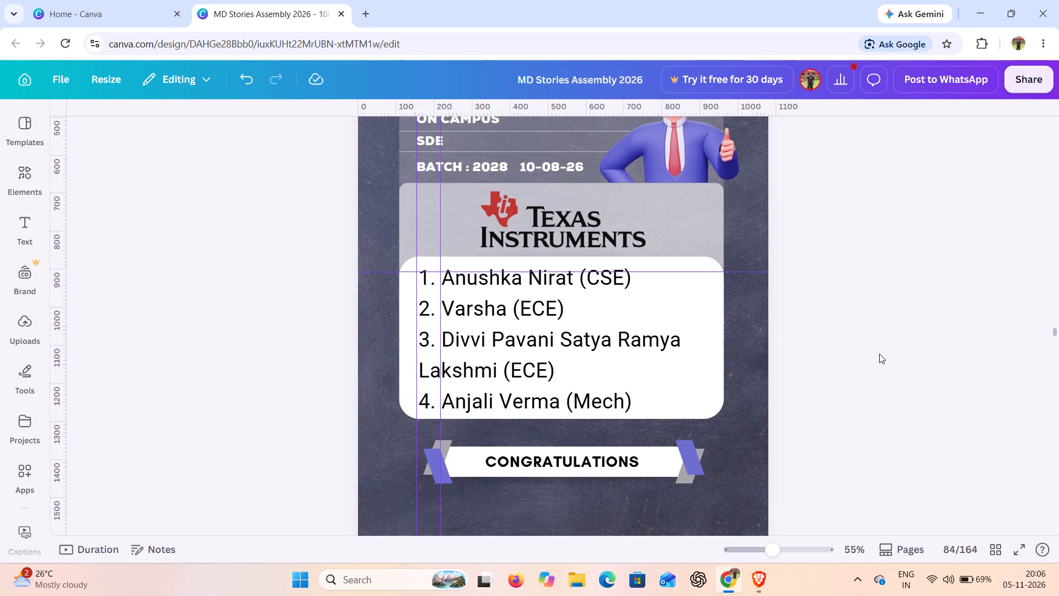
pyautogui.scroll(1, 879, 354)
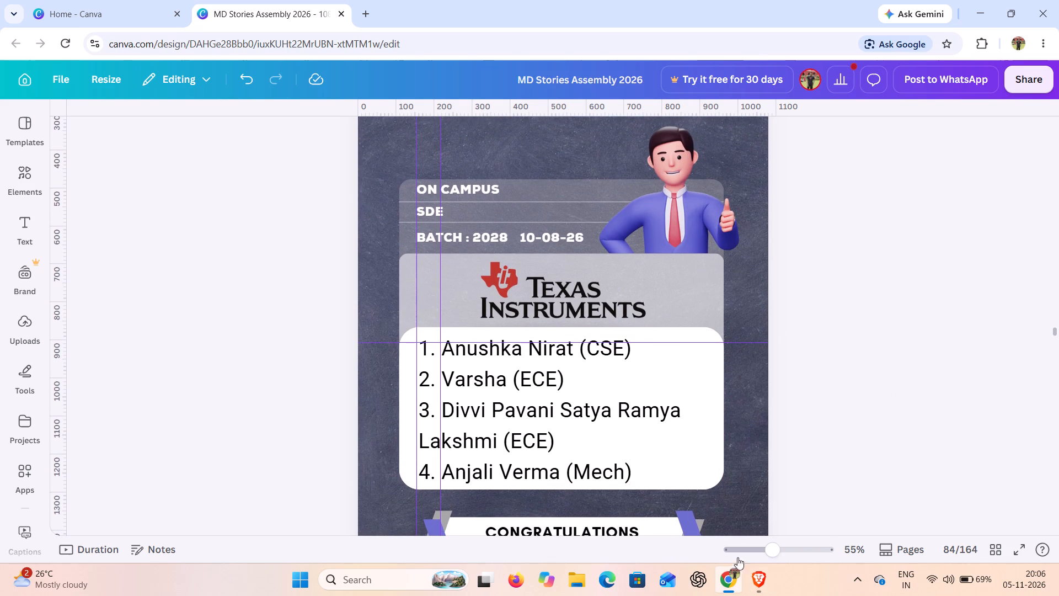
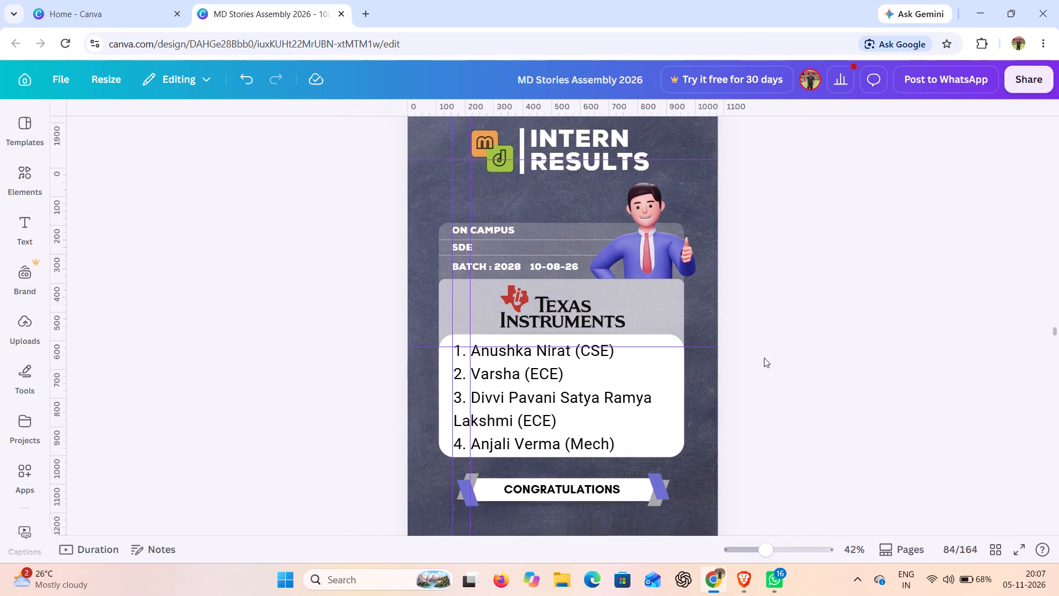
# Update the batch line on page 84 to batch 2027 and the date 6-11-26.
pyautogui.scroll(-1, 764, 358)
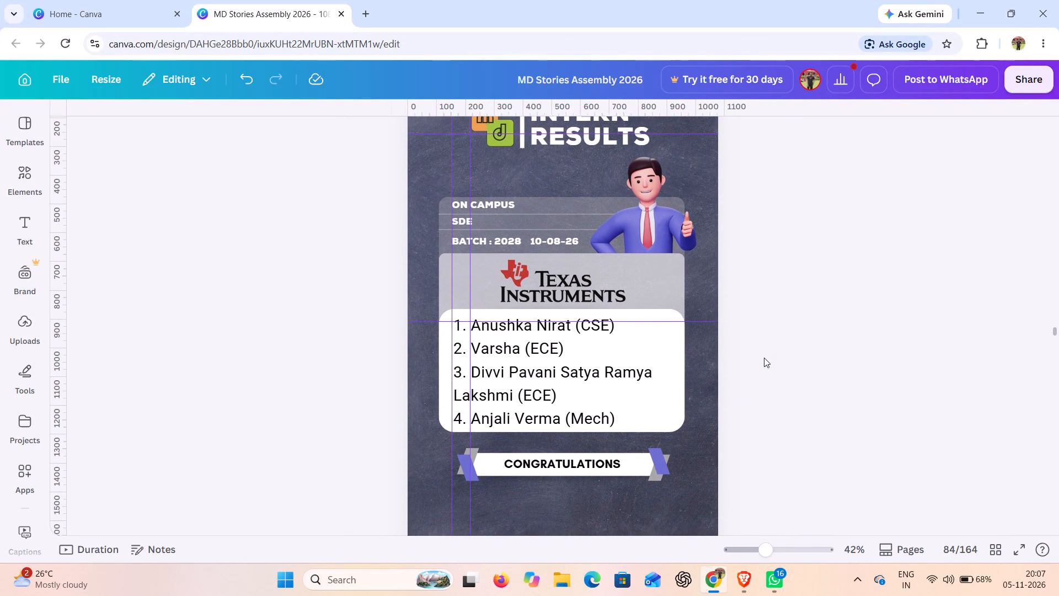
pyautogui.scroll(-1, 764, 358)
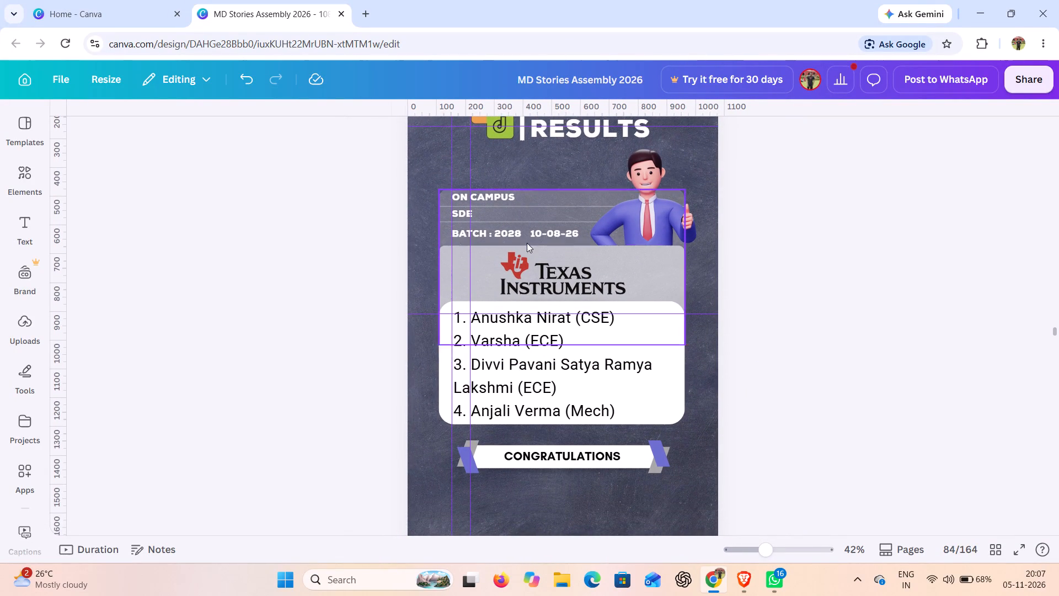
pyautogui.click(525, 235)
pyautogui.click(525, 235)
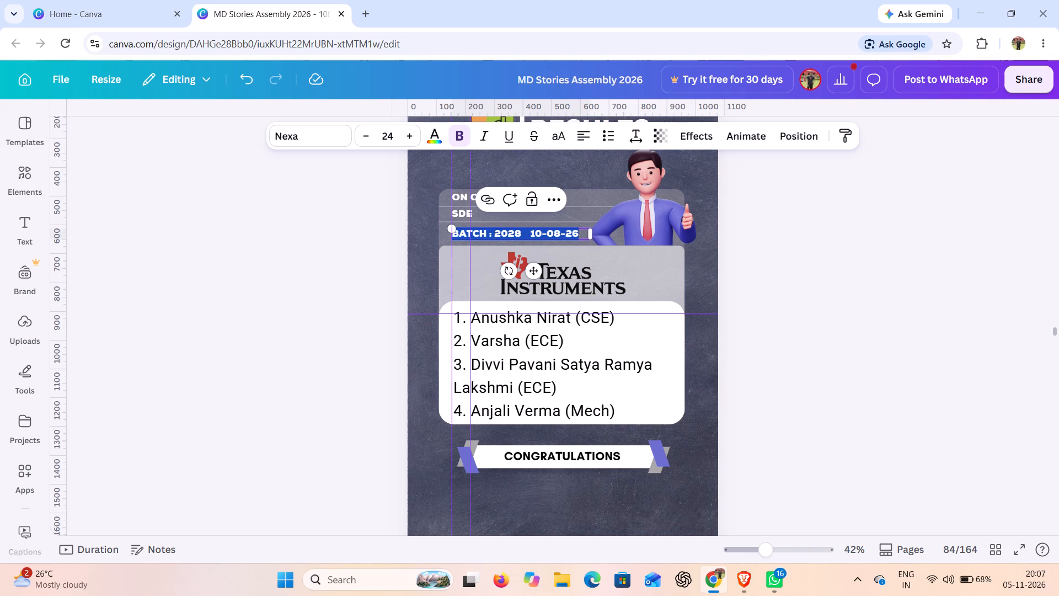
pyautogui.click(525, 235)
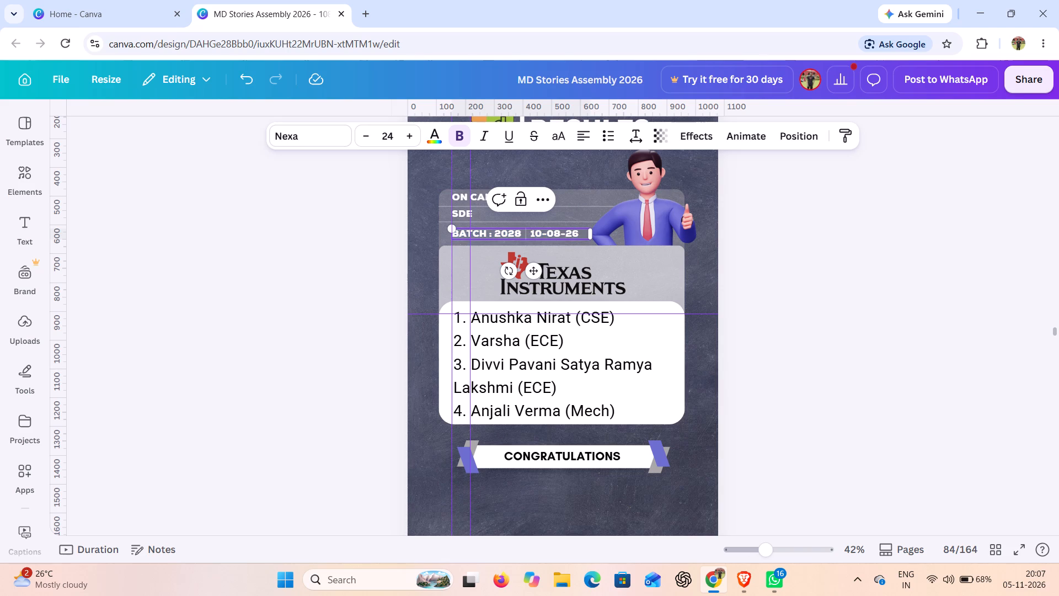
pyautogui.click(520, 233)
pyautogui.press('BackSpace')
pyautogui.press('7')
pyautogui.click(560, 235)
pyautogui.press('BackSpace')
pyautogui.press('BackSpace')
pyautogui.write('11')
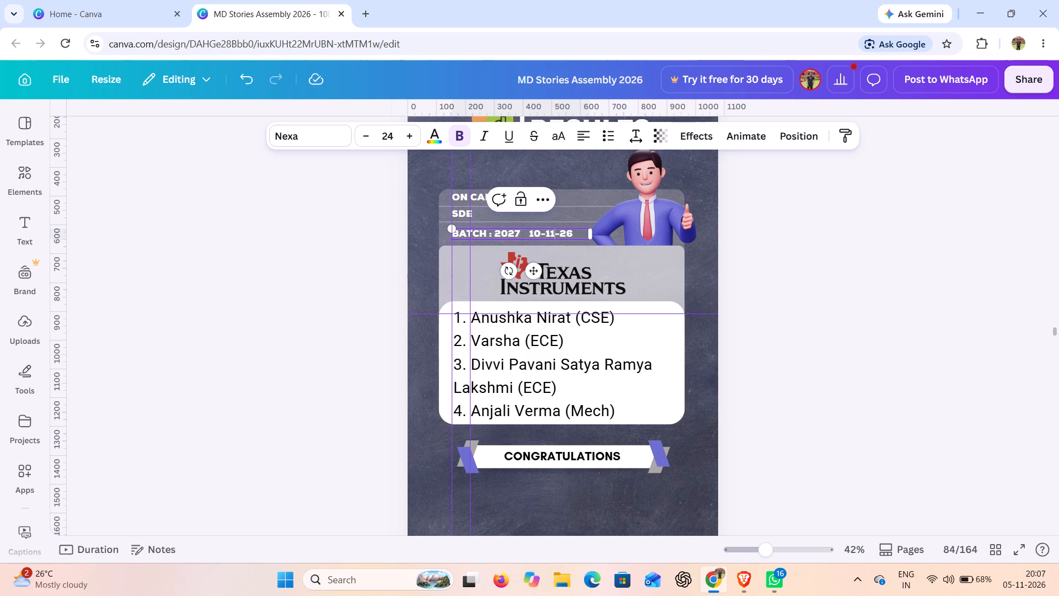
pyautogui.click(538, 235)
pyautogui.press('BackSpace')
pyautogui.press('BackSpace')
pyautogui.press('6')
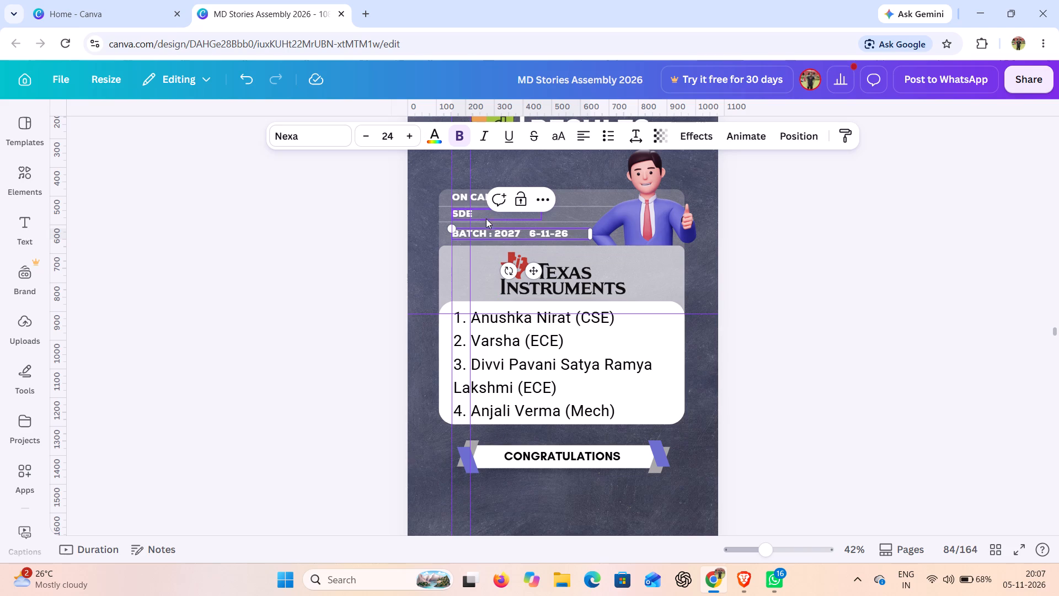
# Replace the SDE line under ON CAMPUS on page 84 with "6 months".
pyautogui.click(481, 213)
pyautogui.click(481, 213)
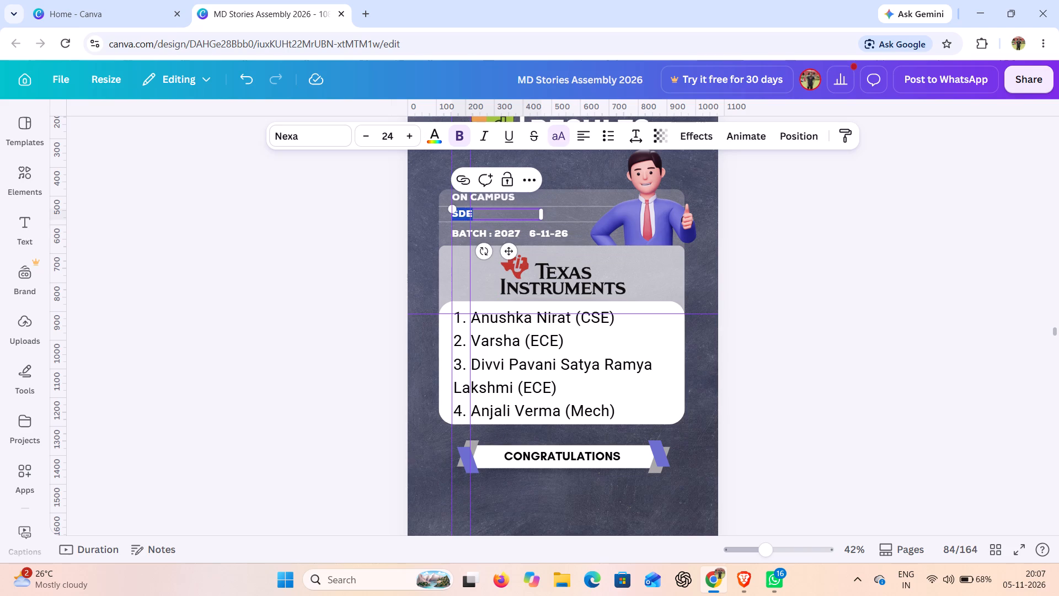
pyautogui.press('BackSpace')
pyautogui.write('6 months')
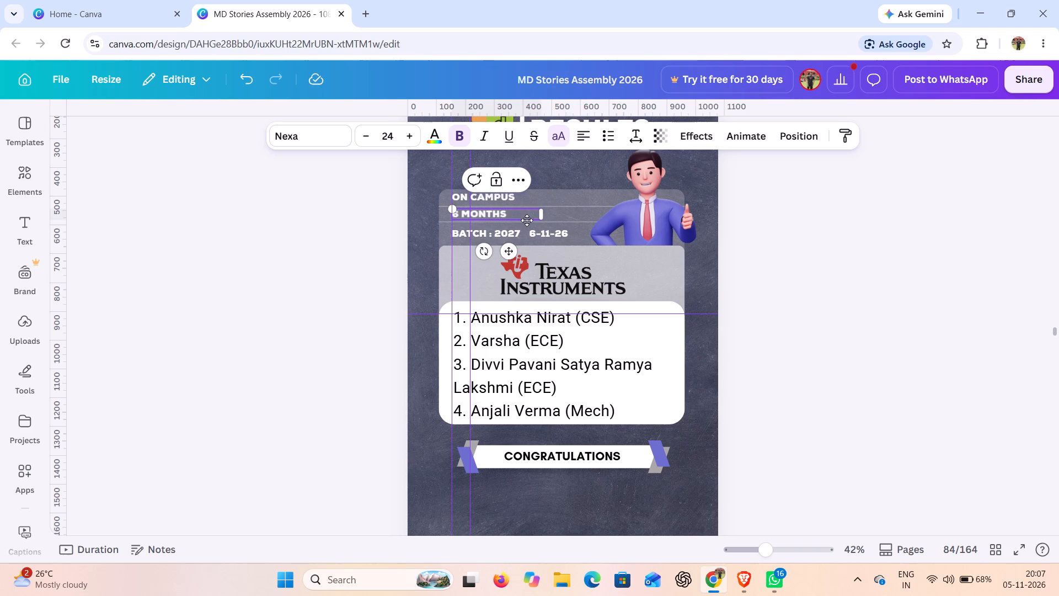
pyautogui.click(792, 259)
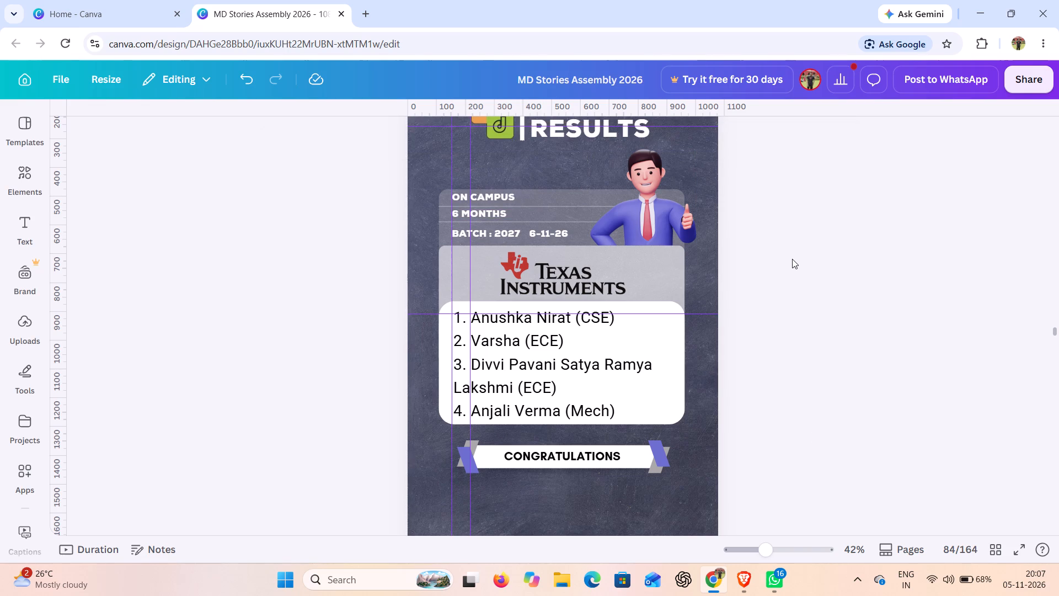
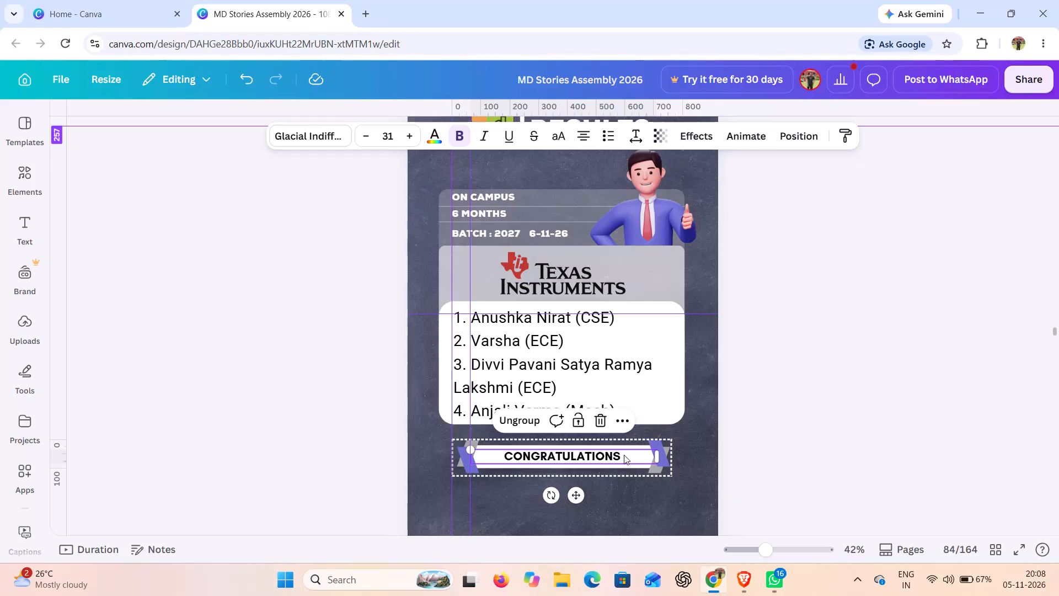
# Open the CONGRATULATIONS banner text below the names list on page 84 for editing.
pyautogui.click(624, 455)
pyautogui.click(624, 455)
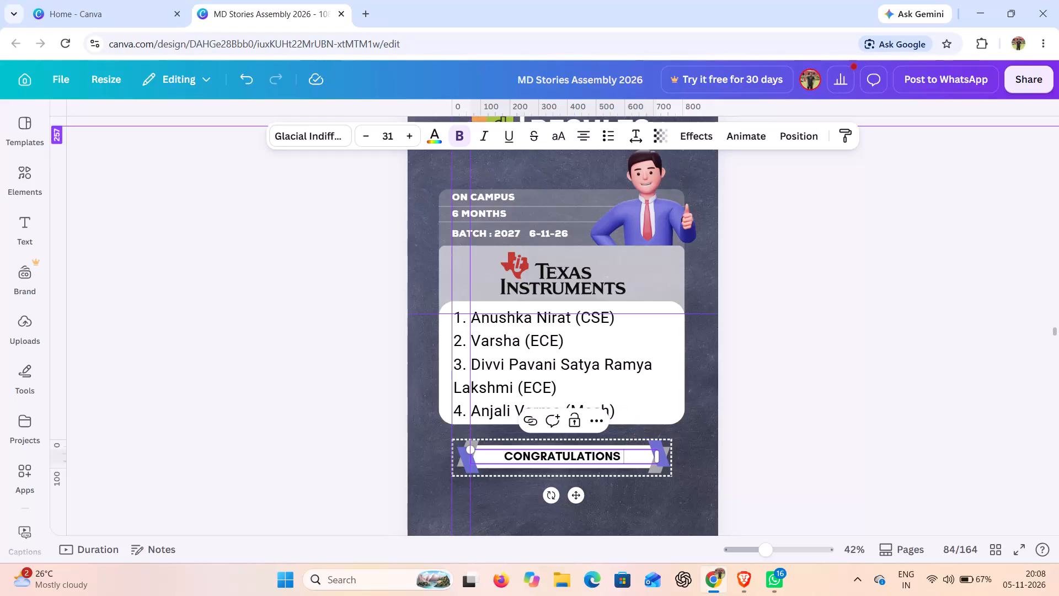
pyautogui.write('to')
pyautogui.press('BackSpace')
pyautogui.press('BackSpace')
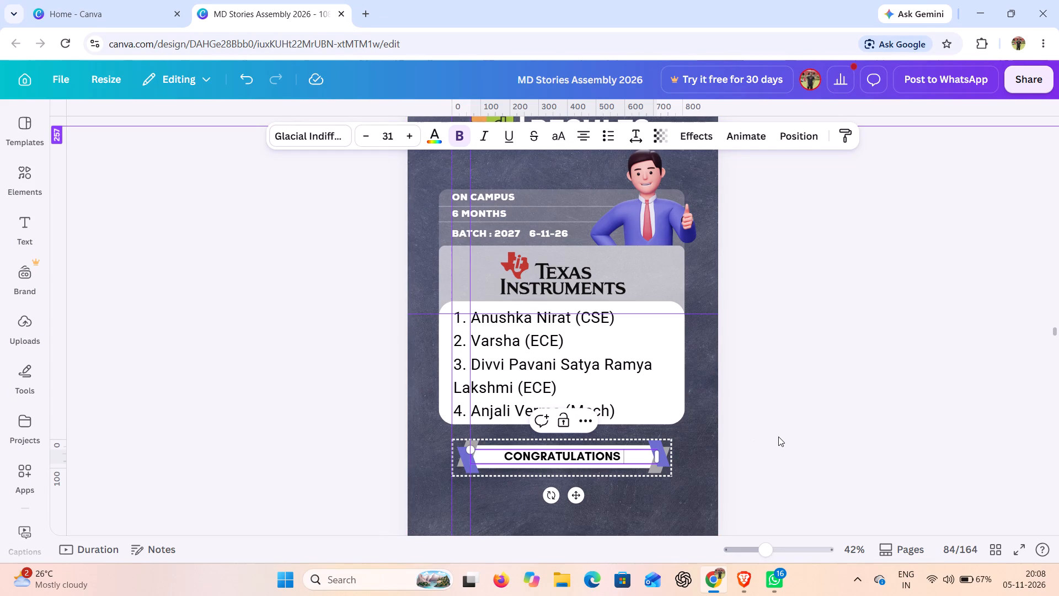
pyautogui.scroll(-3, 780, 436)
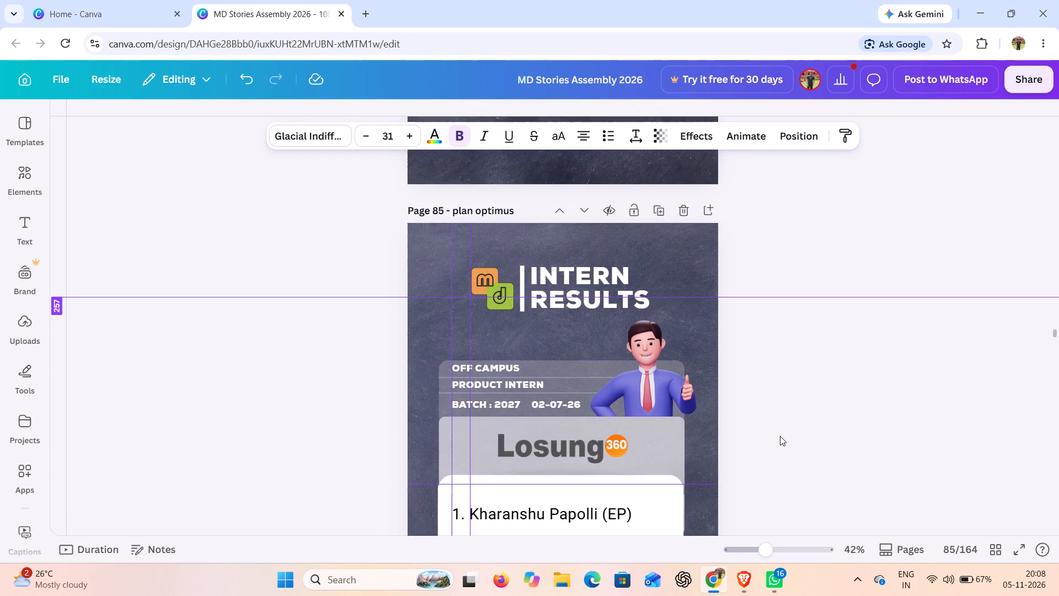
pyautogui.scroll(3, 780, 436)
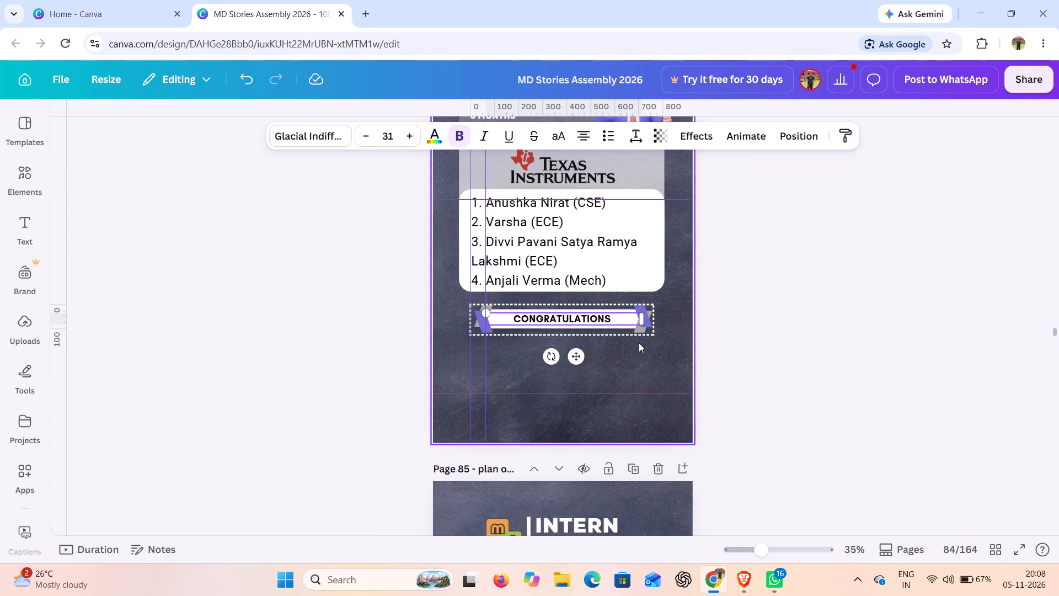
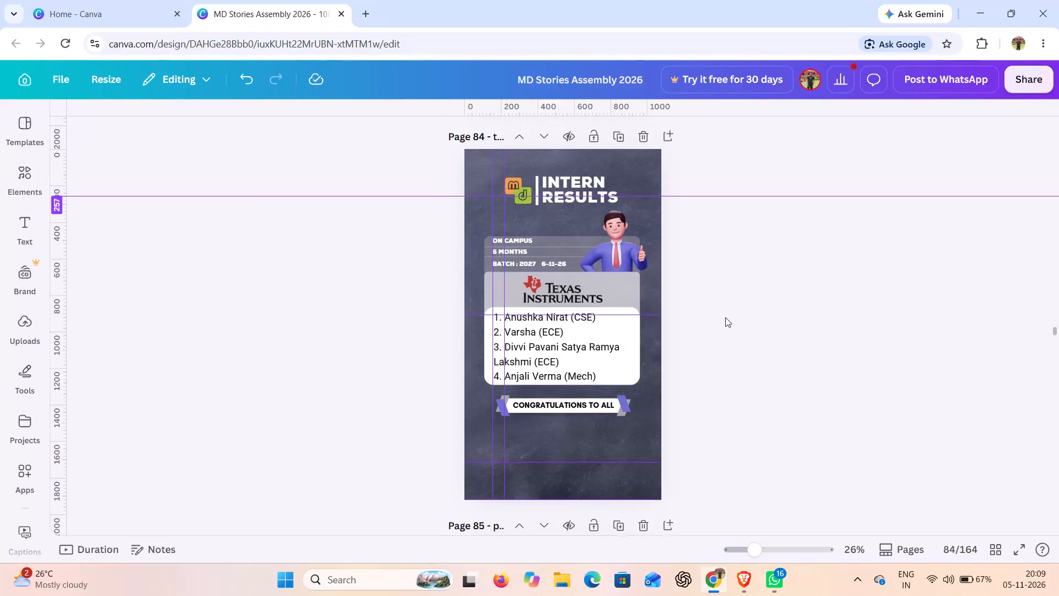
# Delete the Texas Instruments logo from the grey box above the names list on page 84.
pyautogui.click(573, 289)
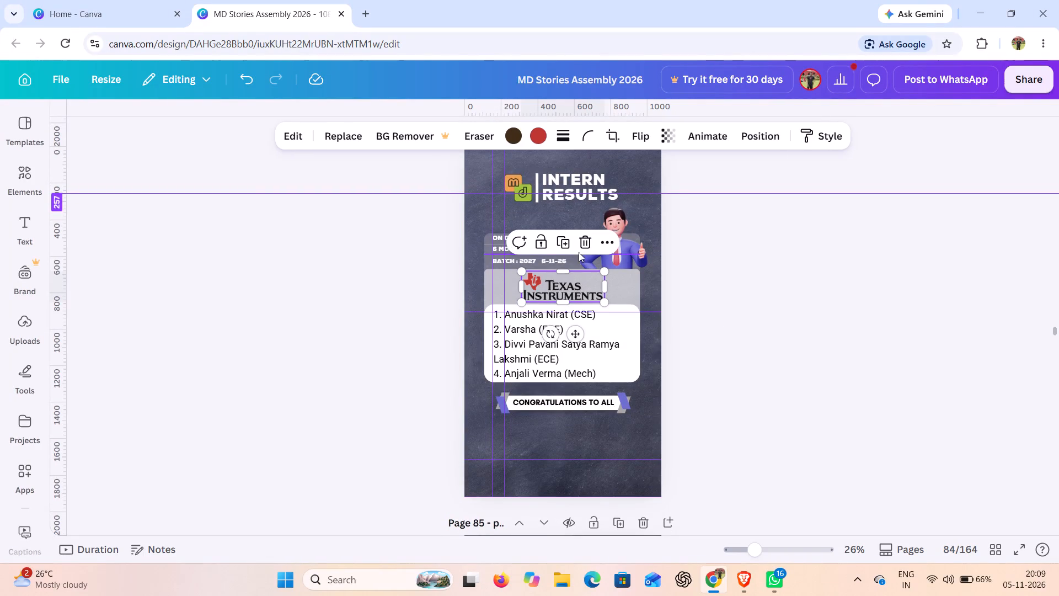
pyautogui.click(582, 239)
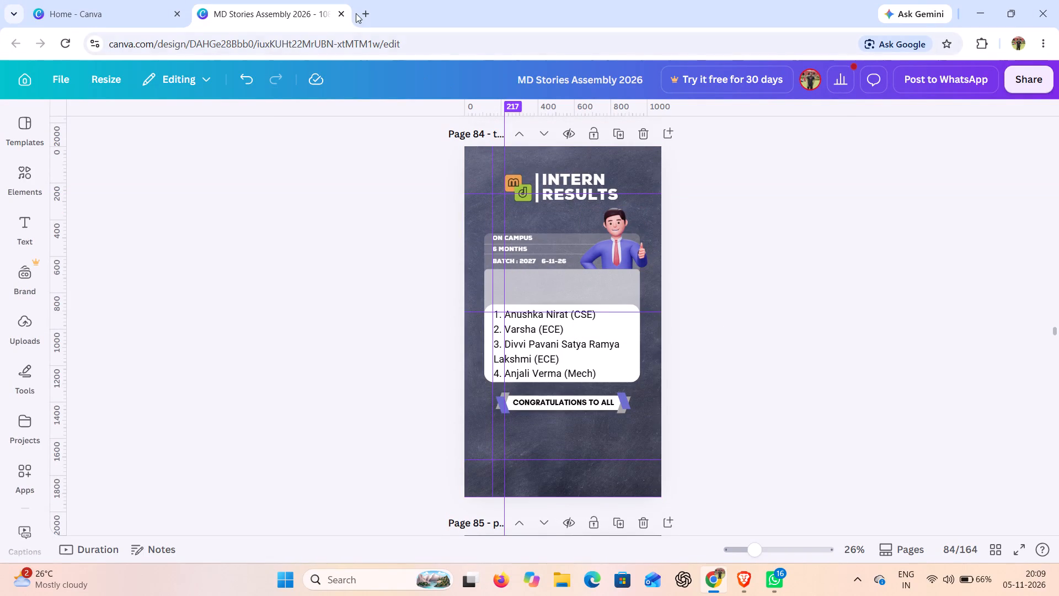
# Begin a web search for a company logo in a new browser tab, starting the query with "LOGO of".
pyautogui.click(370, 9)
pyautogui.click(397, 38)
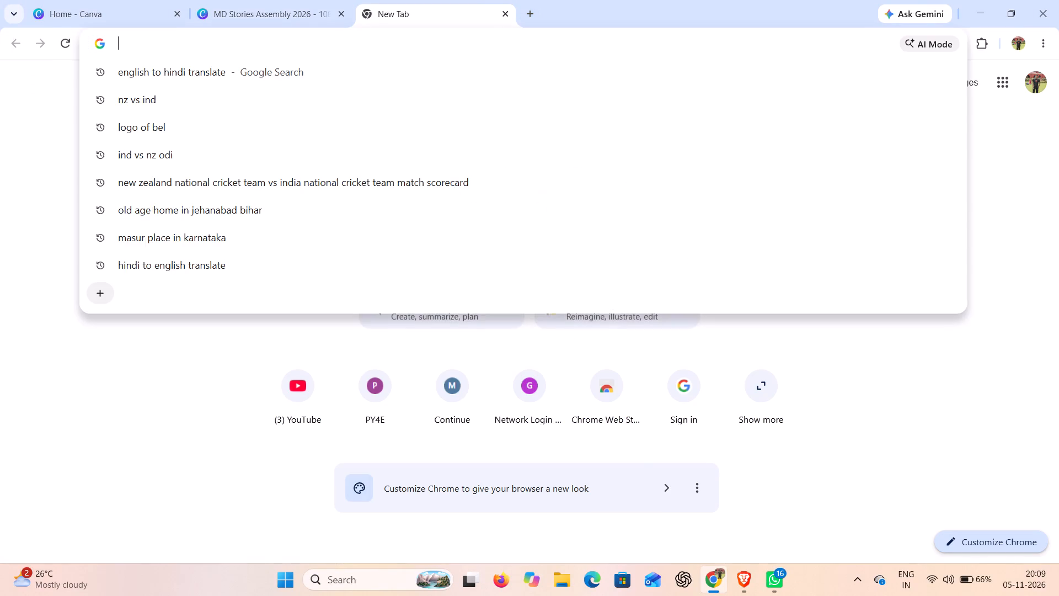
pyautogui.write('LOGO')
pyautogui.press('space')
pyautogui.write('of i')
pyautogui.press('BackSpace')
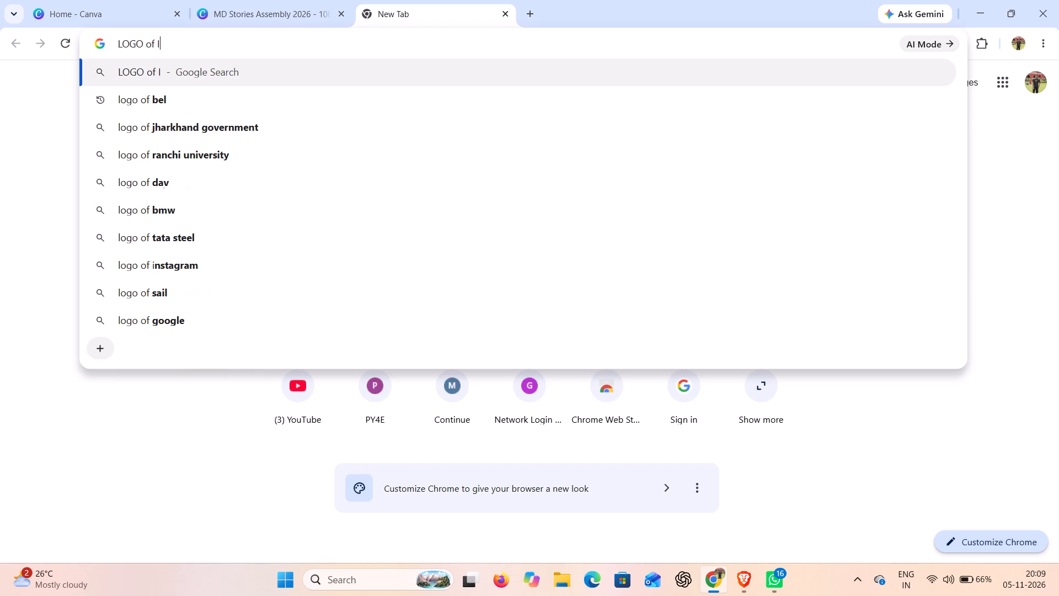
# Search Google for "LOGO of IBM".
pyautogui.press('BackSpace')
pyautogui.write('BM')
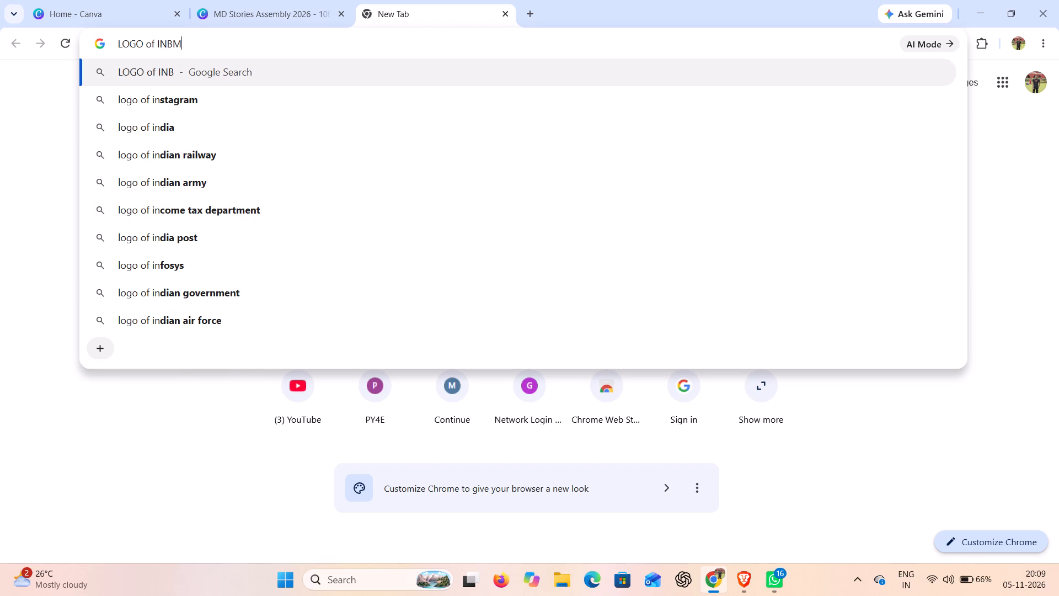
pyautogui.press('BackSpace')
pyautogui.press('BackSpace')
pyautogui.press('BackSpace')
pyautogui.press('BackSpace')
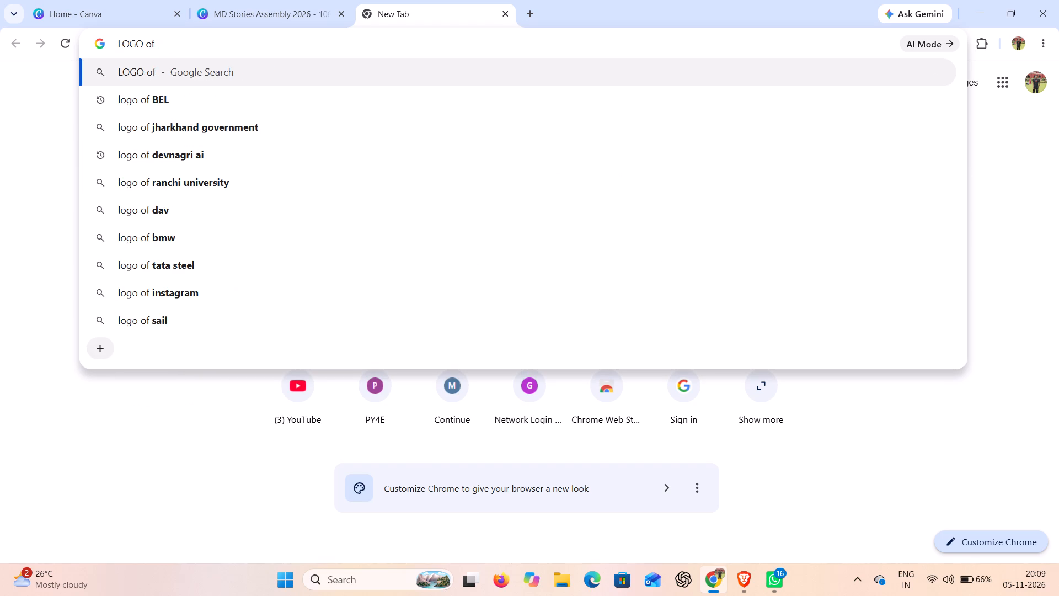
pyautogui.write('IBM')
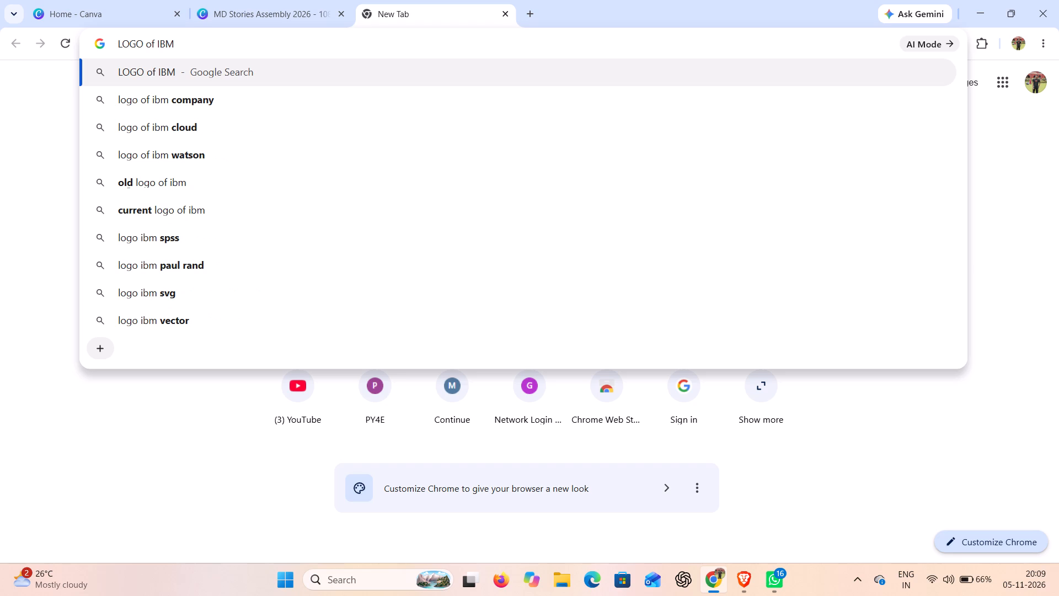
pyautogui.press('Return')
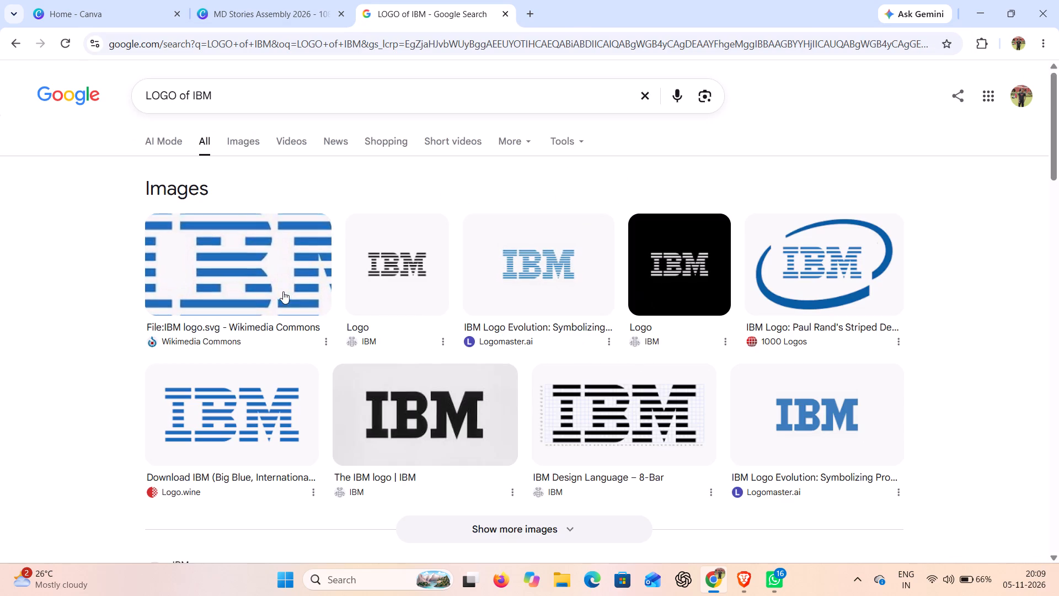
# Copy the blue striped IBM logo image from the Wikimedia Commons search result.
pyautogui.click(201, 232)
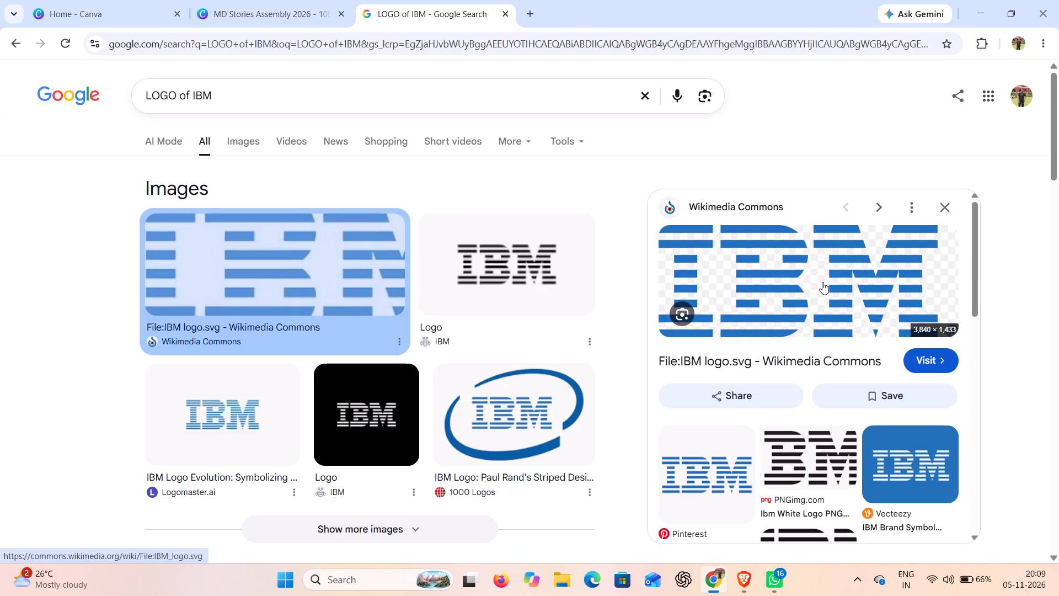
pyautogui.click(822, 282)
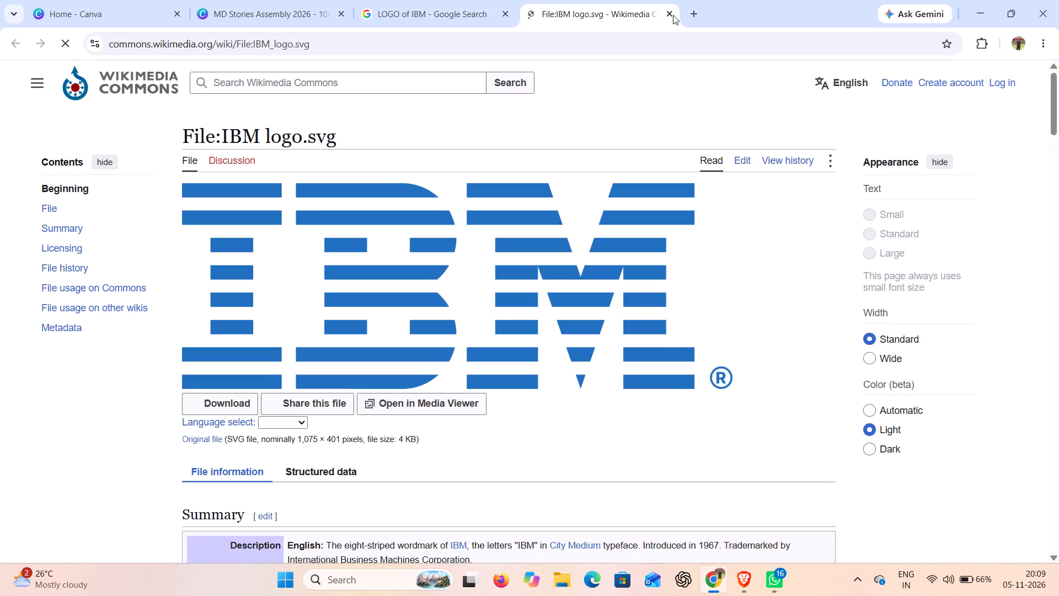
pyautogui.click(669, 14)
pyautogui.rightClick(847, 276)
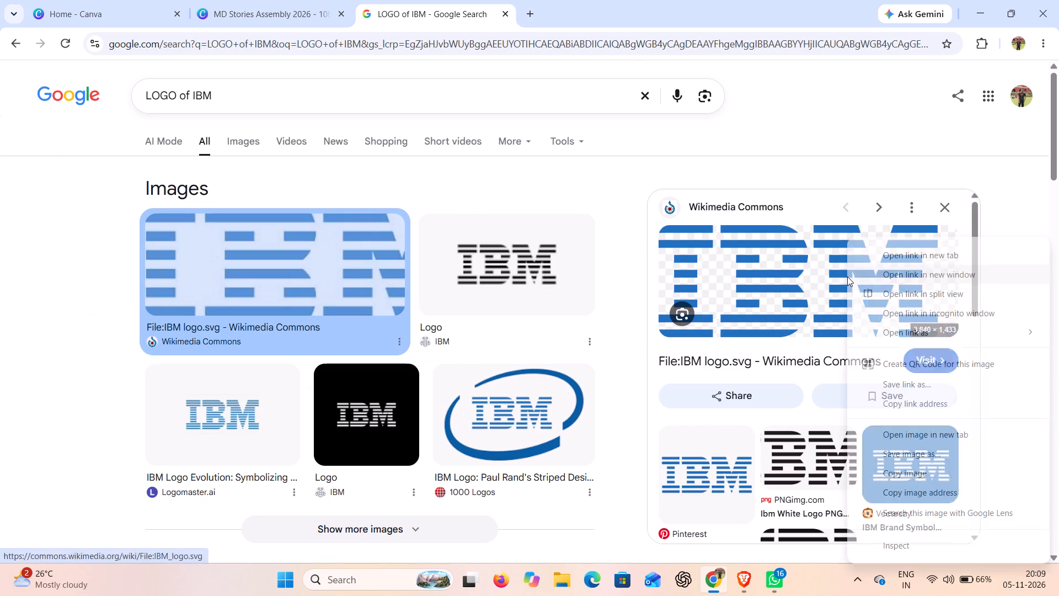
pyautogui.click(930, 476)
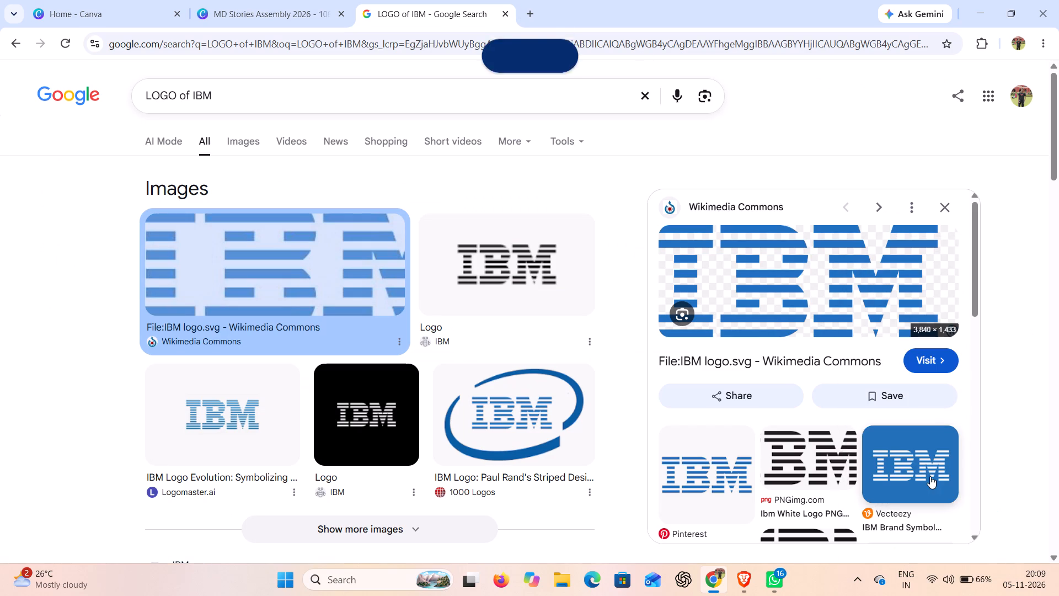
# Open the remove.bg upload page in a new tab and paste in the copied IBM logo for background removal.
pyautogui.click(534, 15)
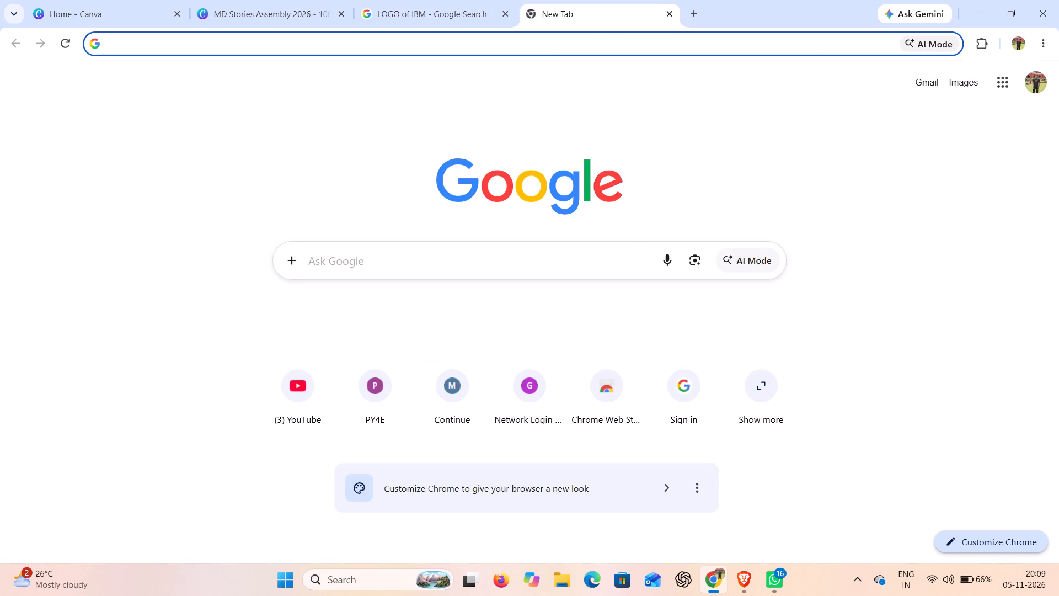
pyautogui.click(533, 44)
pyautogui.click(533, 44)
pyautogui.write('bg')
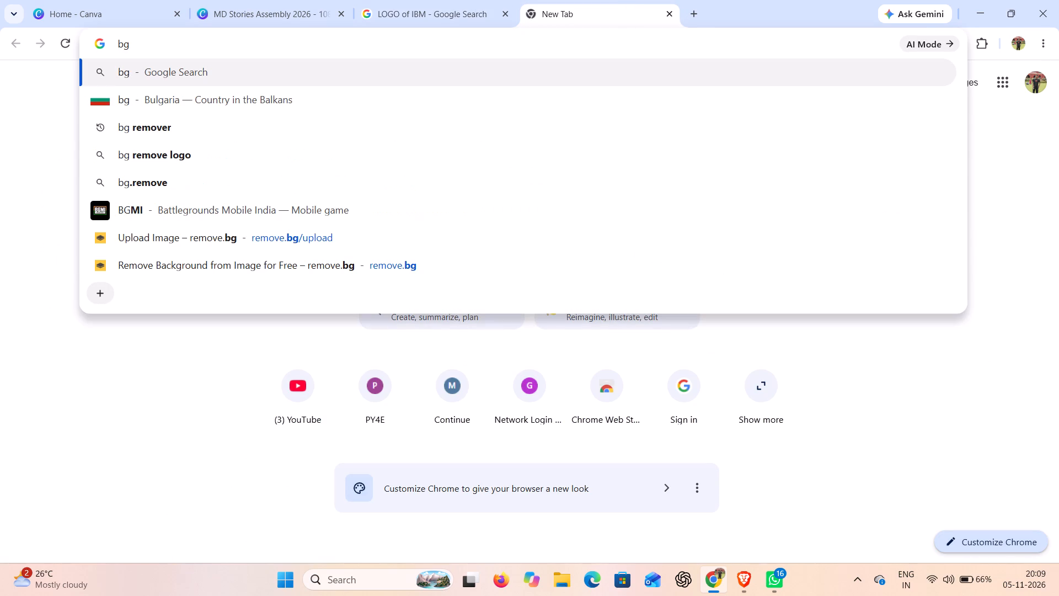
pyautogui.press('space')
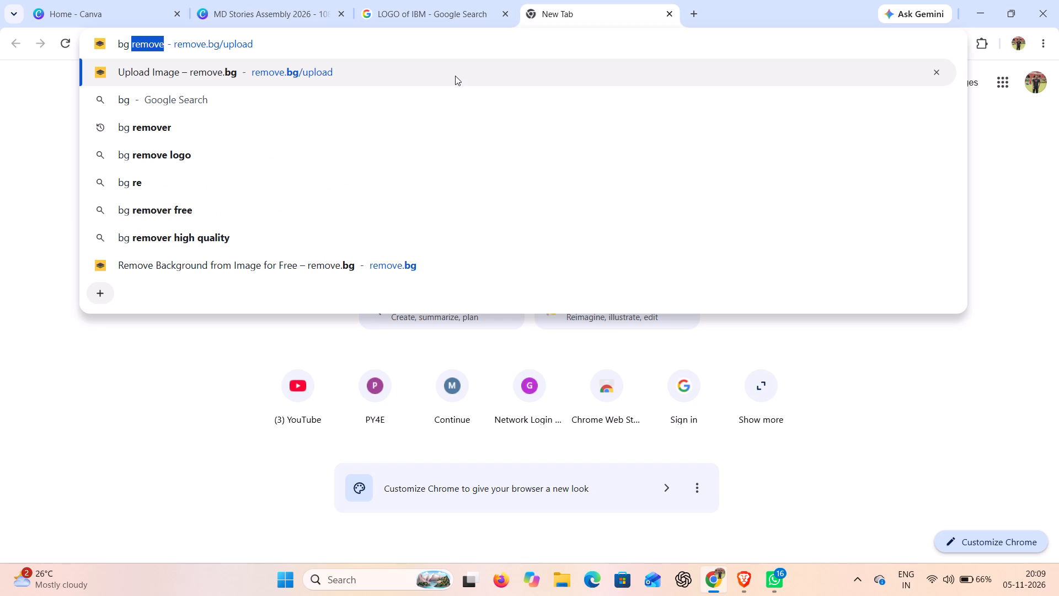
pyautogui.click(455, 76)
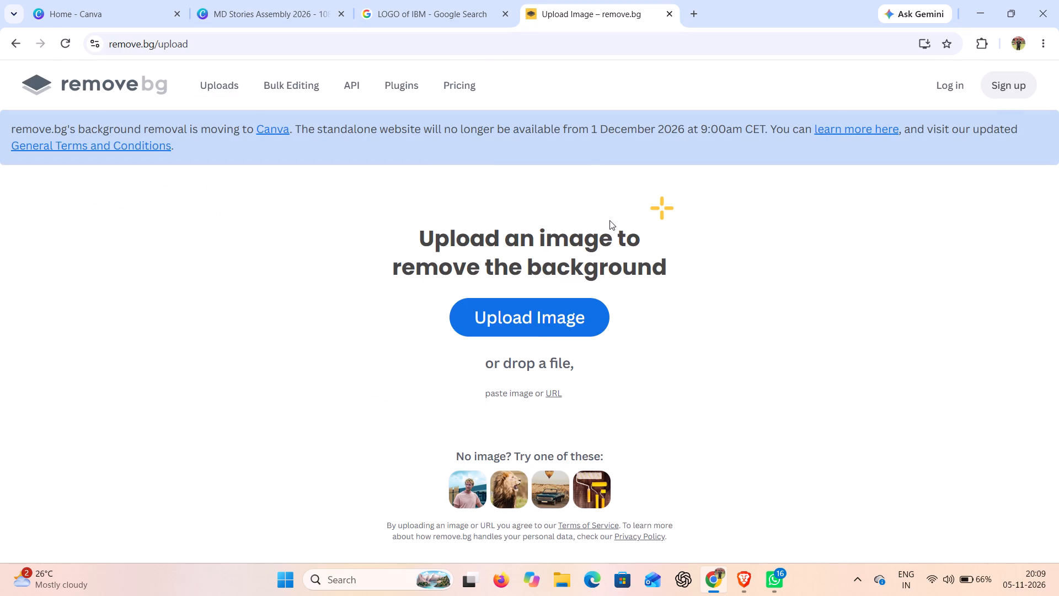
pyautogui.hotkey('ctrl', 'v')
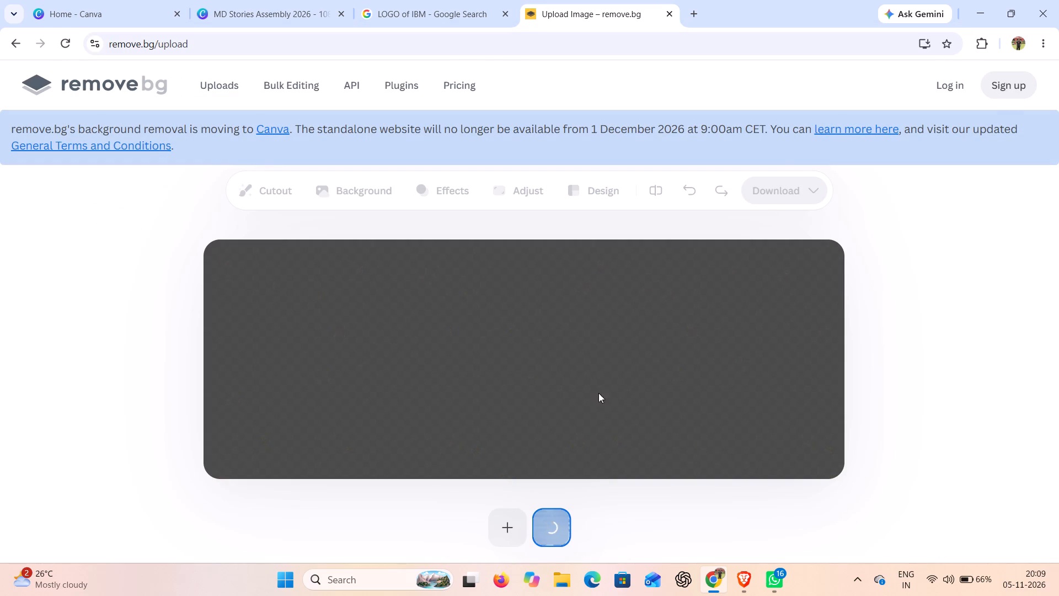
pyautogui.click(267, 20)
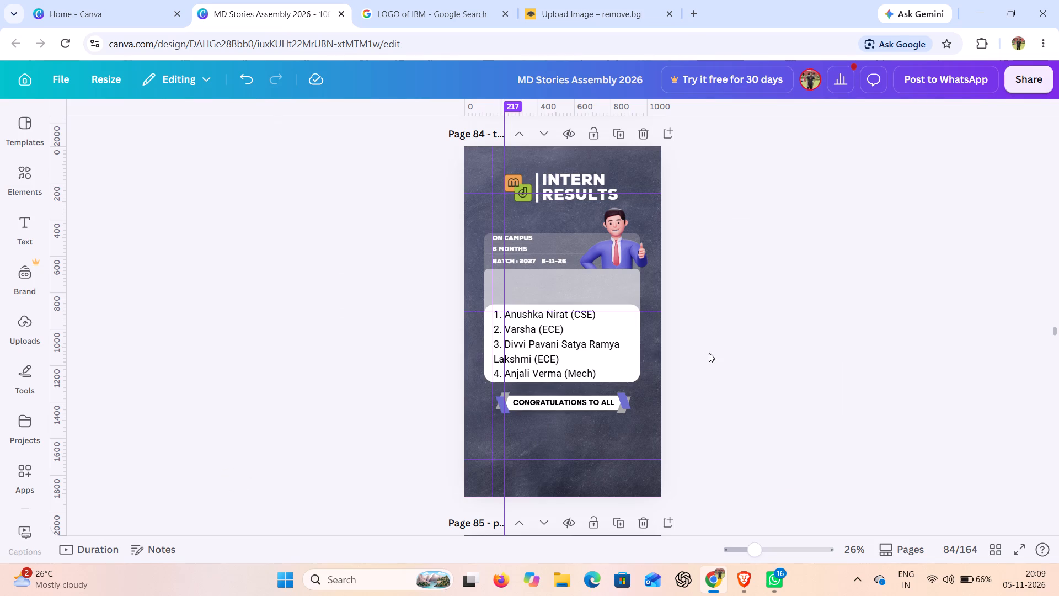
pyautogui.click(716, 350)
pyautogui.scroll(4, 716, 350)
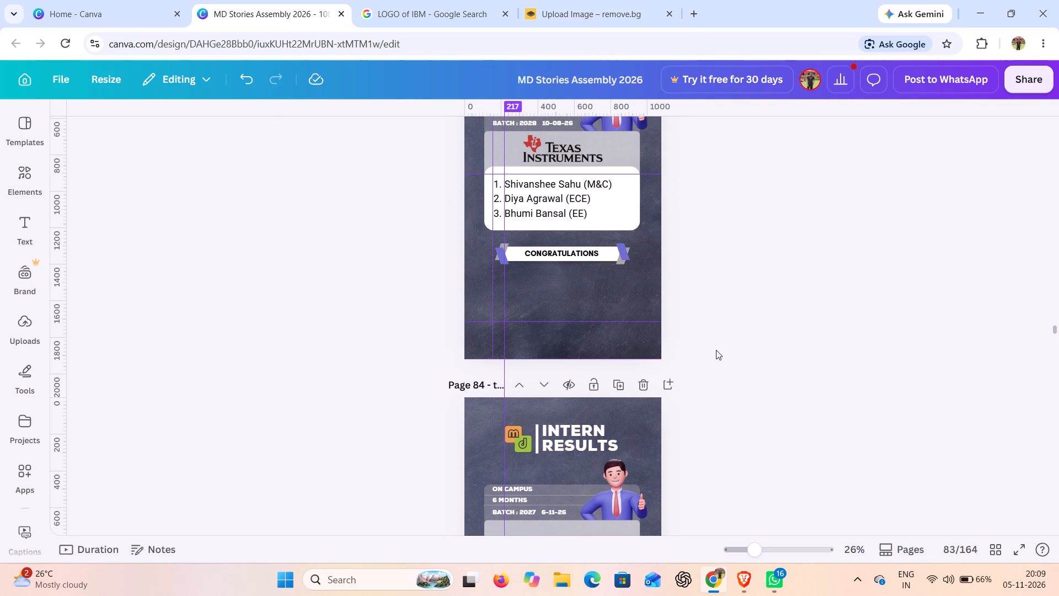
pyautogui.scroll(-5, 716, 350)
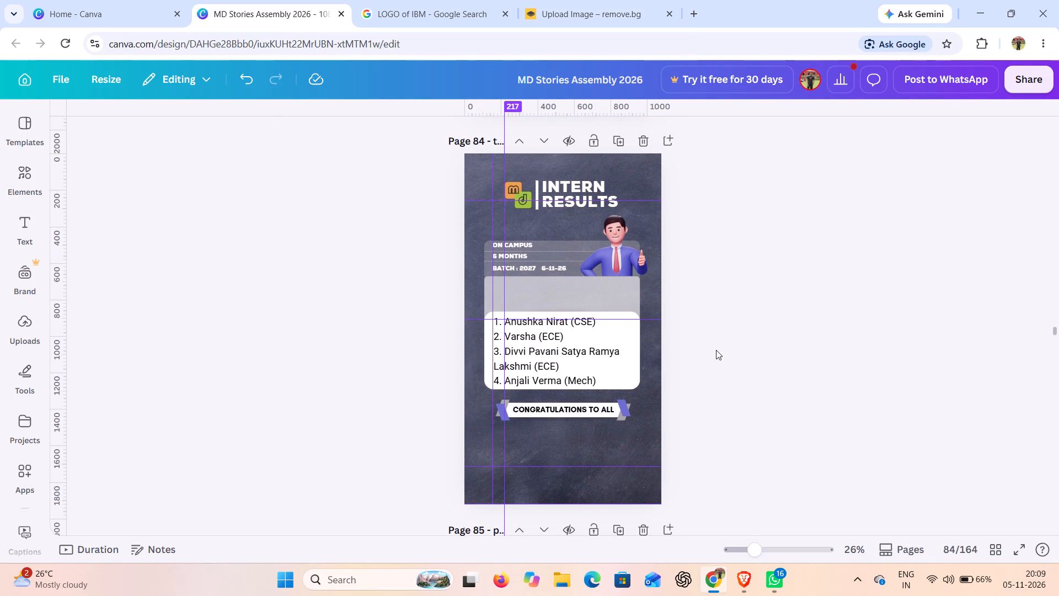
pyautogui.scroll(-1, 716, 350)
# Copy the background-free IBM logo image from remove.bg.
pyautogui.click(600, 9)
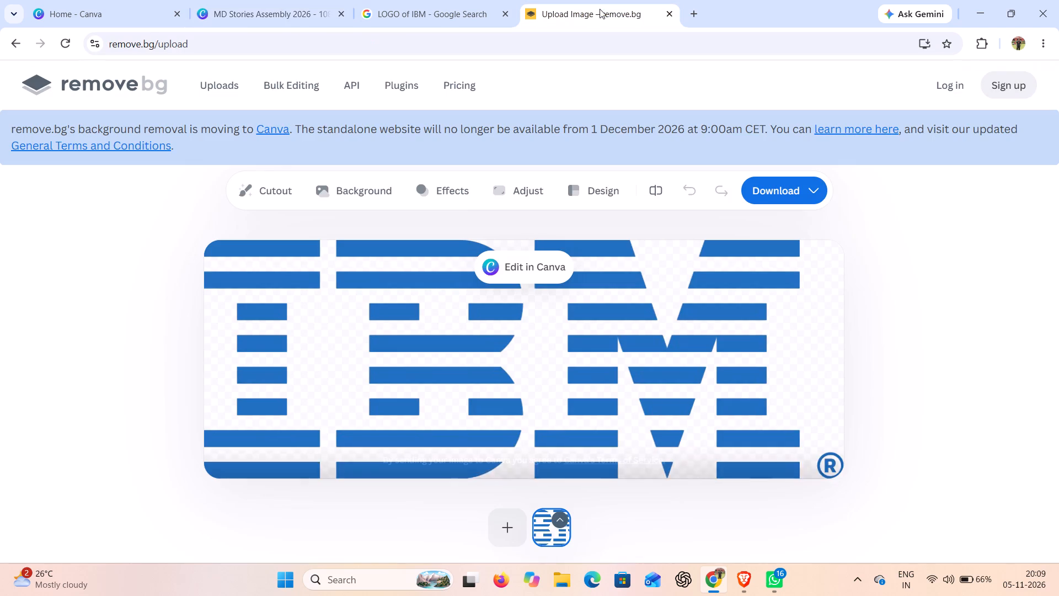
pyautogui.rightClick(575, 349)
pyautogui.click(618, 385)
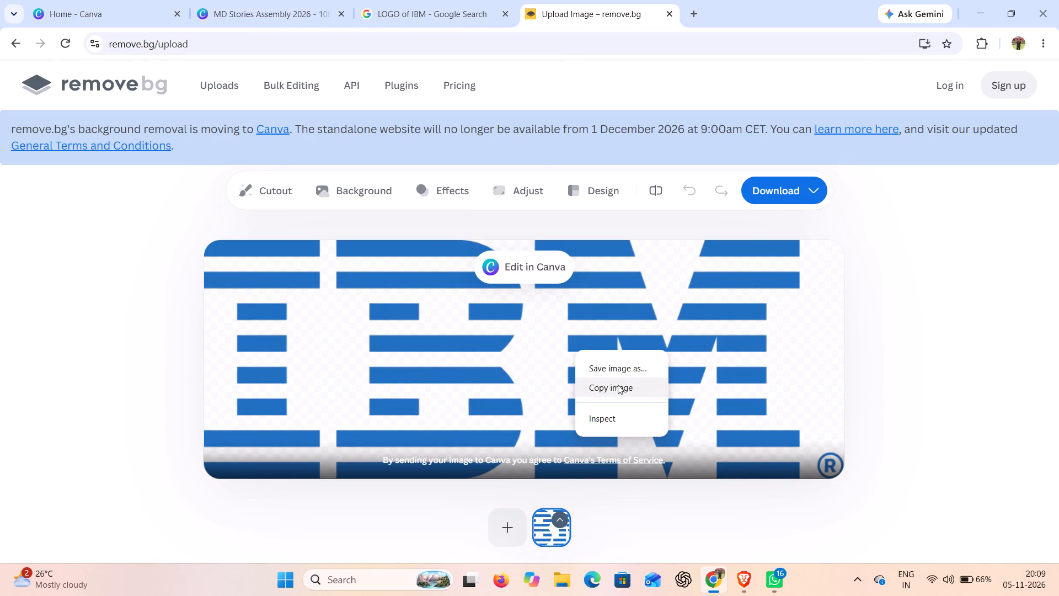
# Paste the IBM cutout onto page 84 of the Canva design MD Stories Assembly 2026 and shrink it to about half its width.
pyautogui.click(293, 13)
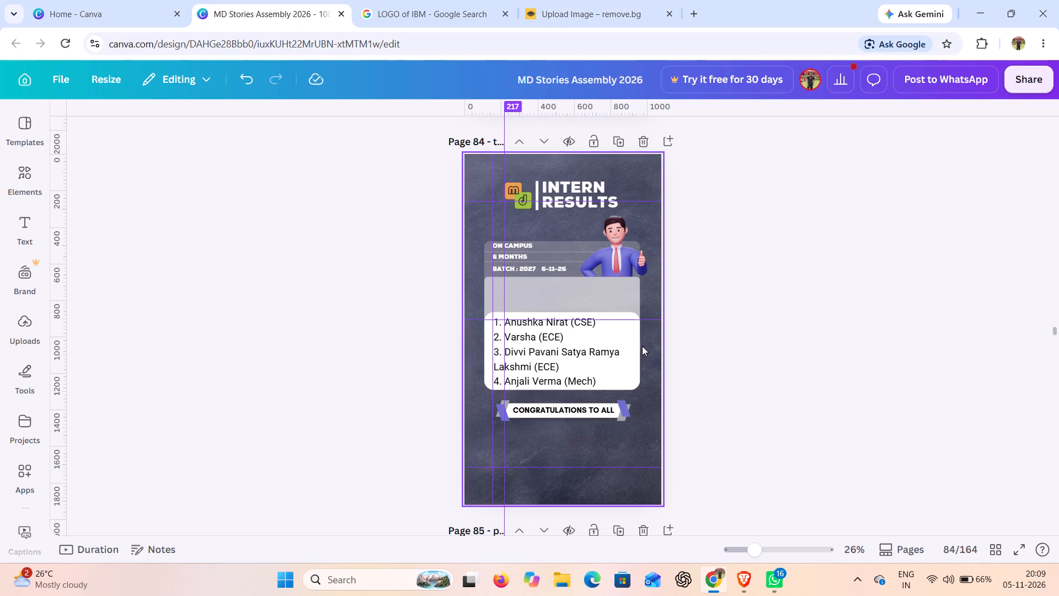
pyautogui.click(593, 305)
pyautogui.hotkey('ctrl', 'v')
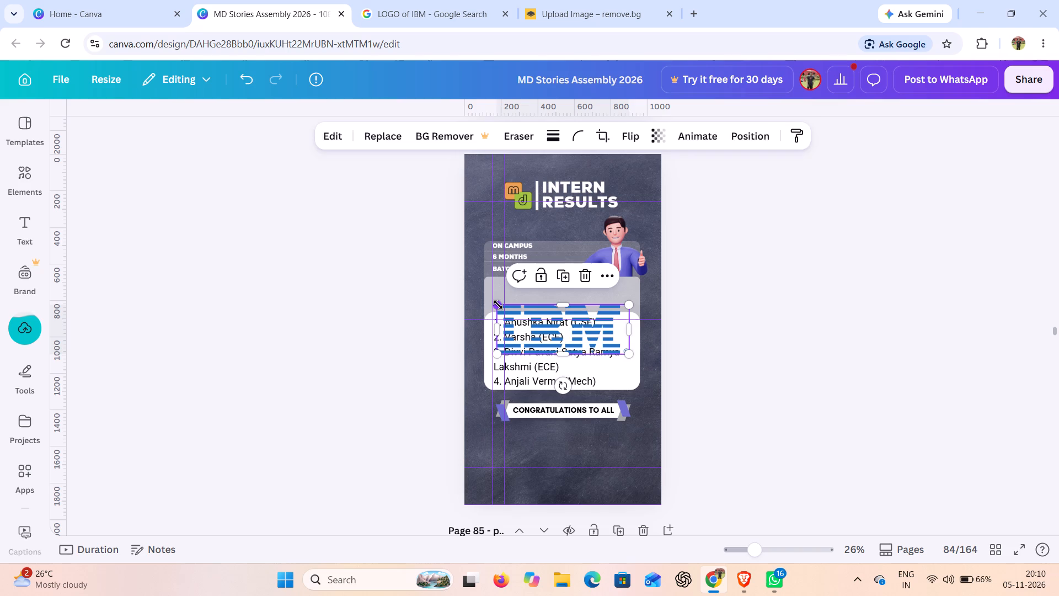
pyautogui.moveTo(498, 305); pyautogui.dragTo(567, 321)
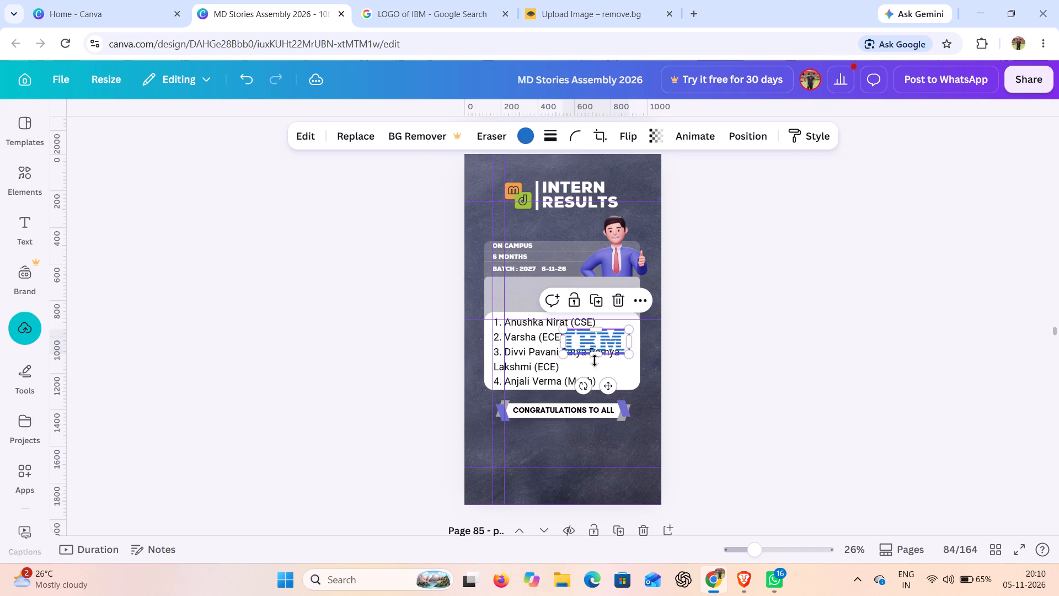
# Move the IBM logo on page 84 into the grey band above the list of intern names, centred horizontally.
pyautogui.moveTo(609, 385); pyautogui.dragTo(580, 341)
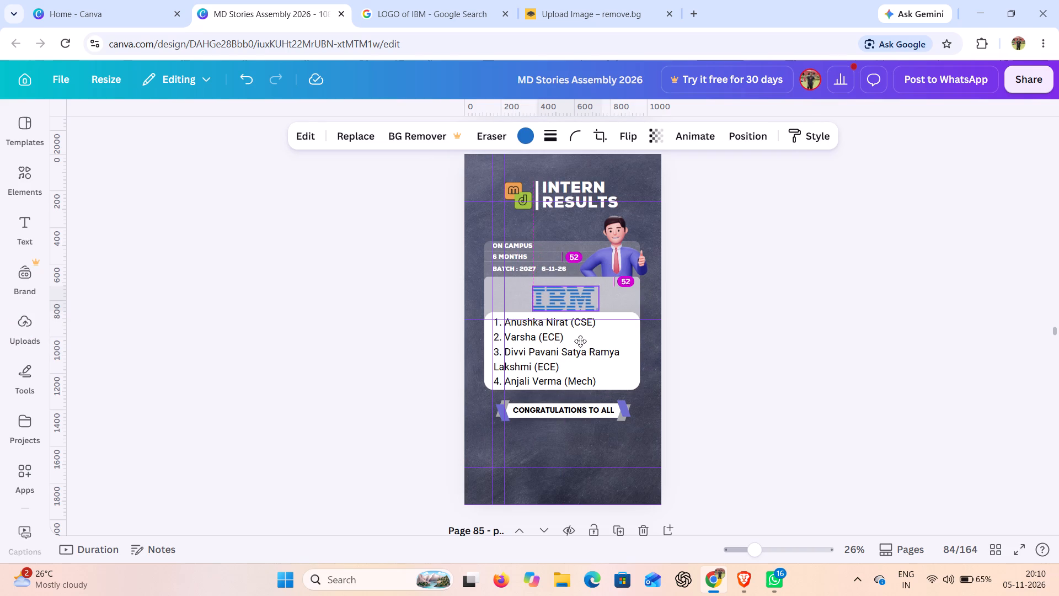
pyautogui.moveTo(580, 341); pyautogui.dragTo(580, 338)
pyautogui.click(727, 326)
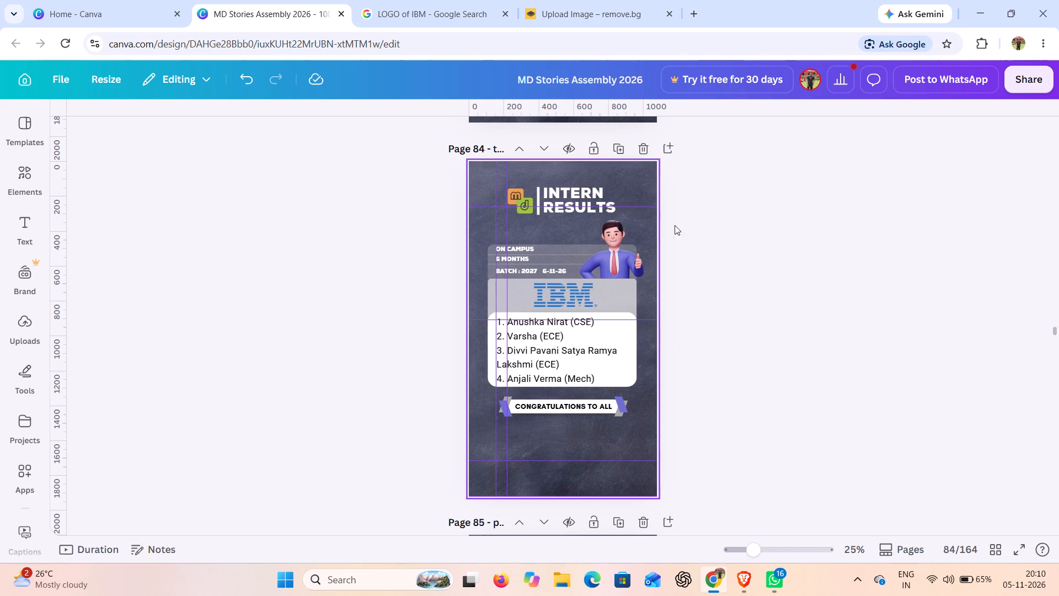
# Duplicate the finished IBM intern results page 84 as the base for another results page.
pyautogui.click(622, 150)
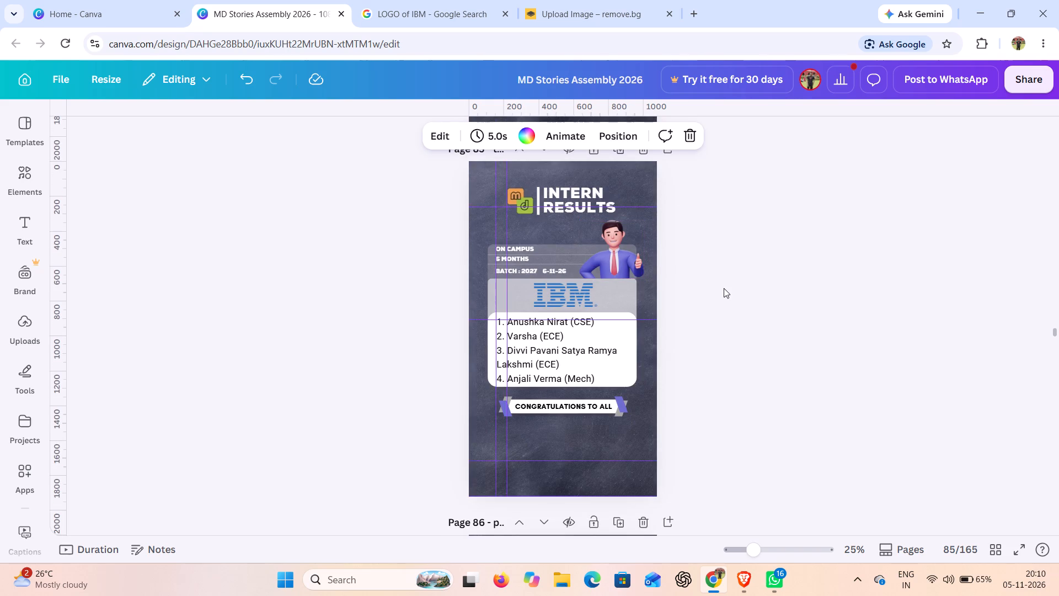
pyautogui.hscroll(1, 724, 288)
pyautogui.scroll(-1, 724, 288)
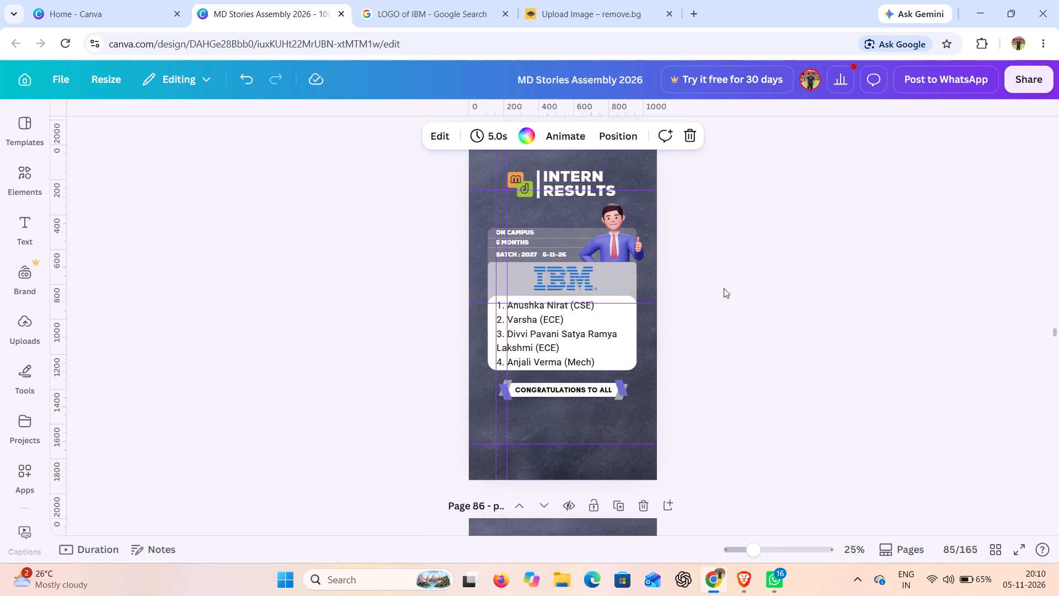
pyautogui.scroll(-1, 724, 288)
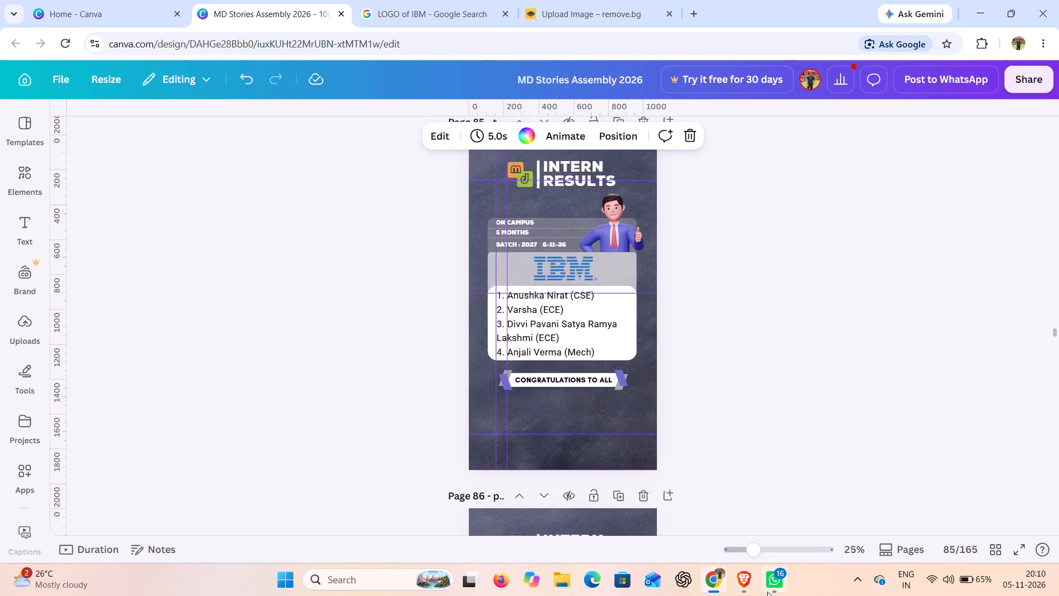
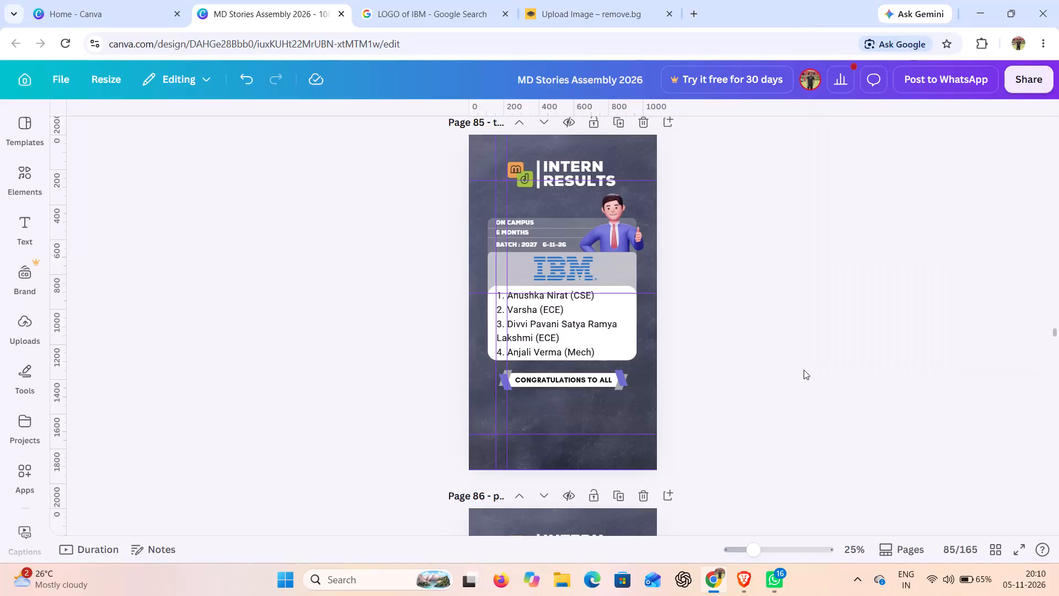
# Replace the name list on page 85, the IBM intern results, with the copied three-entry list covering Petro, MME and M.Sc. Tech AGL.
pyautogui.scroll(5, 804, 370)
pyautogui.scroll(-1, 804, 370)
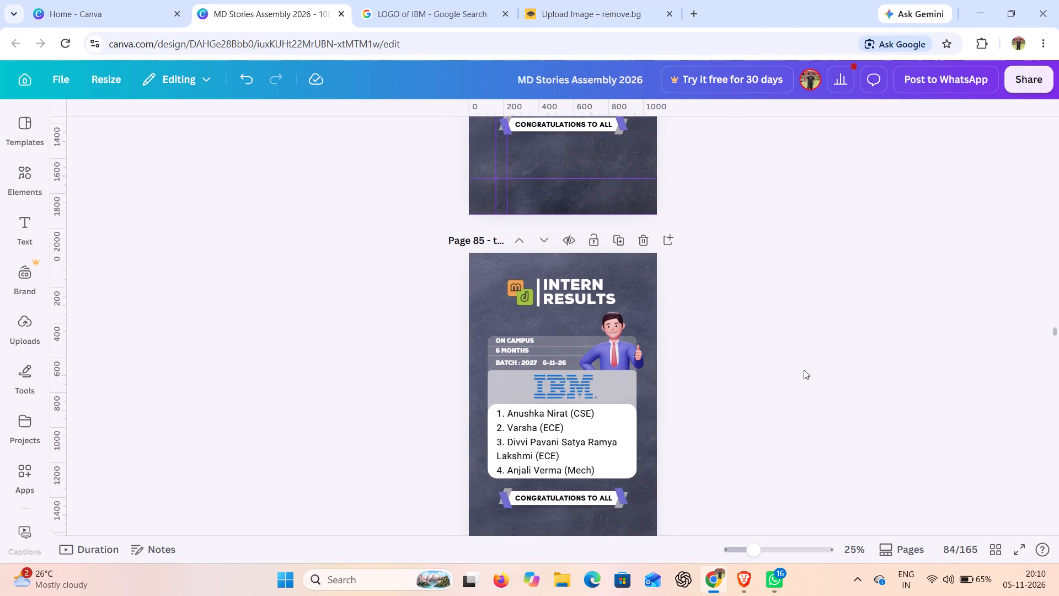
pyautogui.scroll(-1, 804, 370)
pyautogui.moveTo(612, 383); pyautogui.dragTo(603, 382)
pyautogui.hotkey('ctrl', 'z')
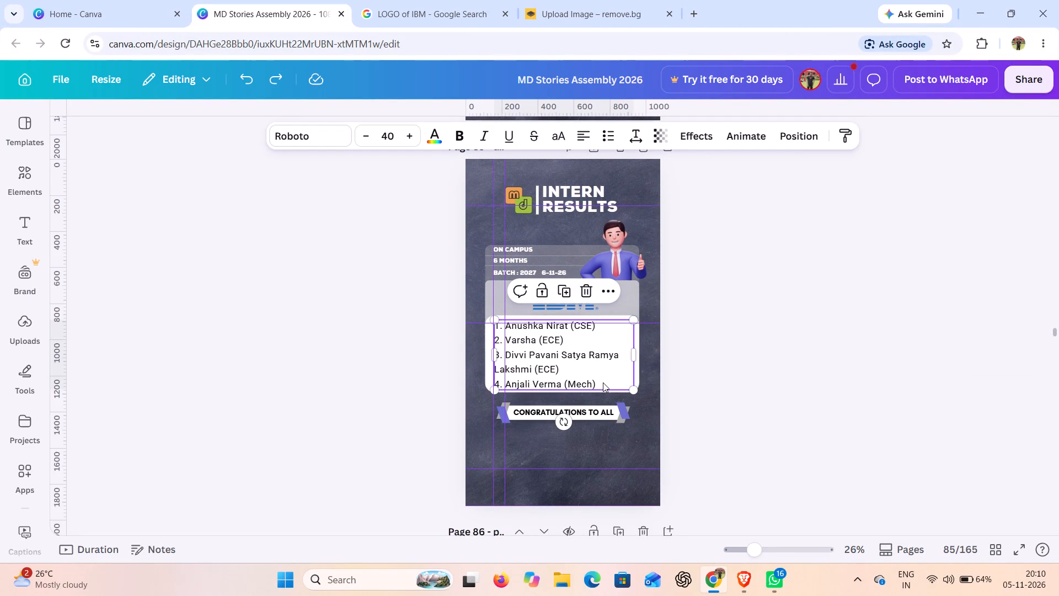
pyautogui.click(603, 382)
pyautogui.press('BackSpace')
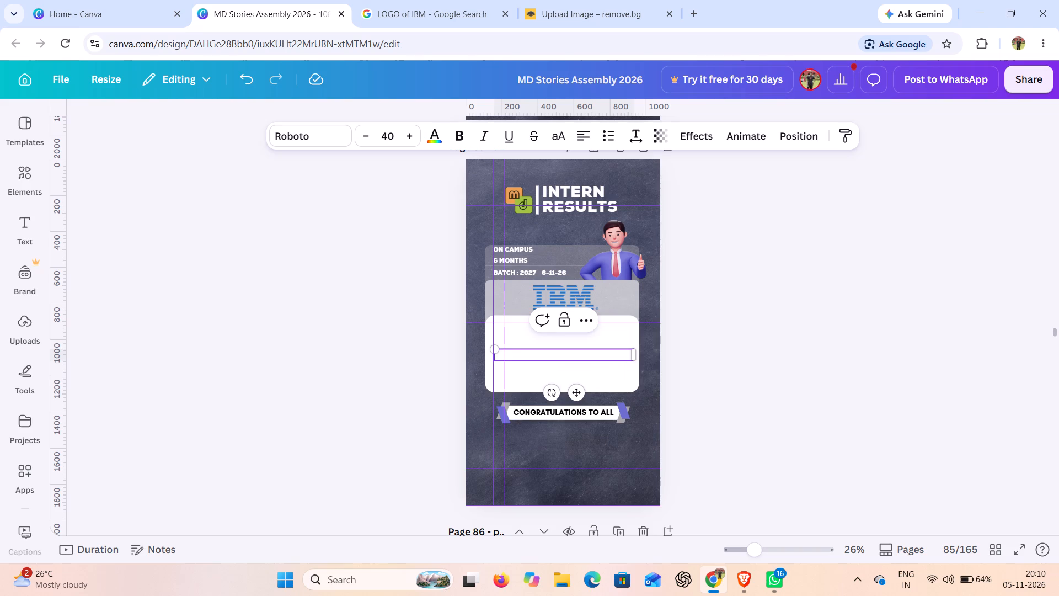
pyautogui.hotkey('ctrl', 'v')
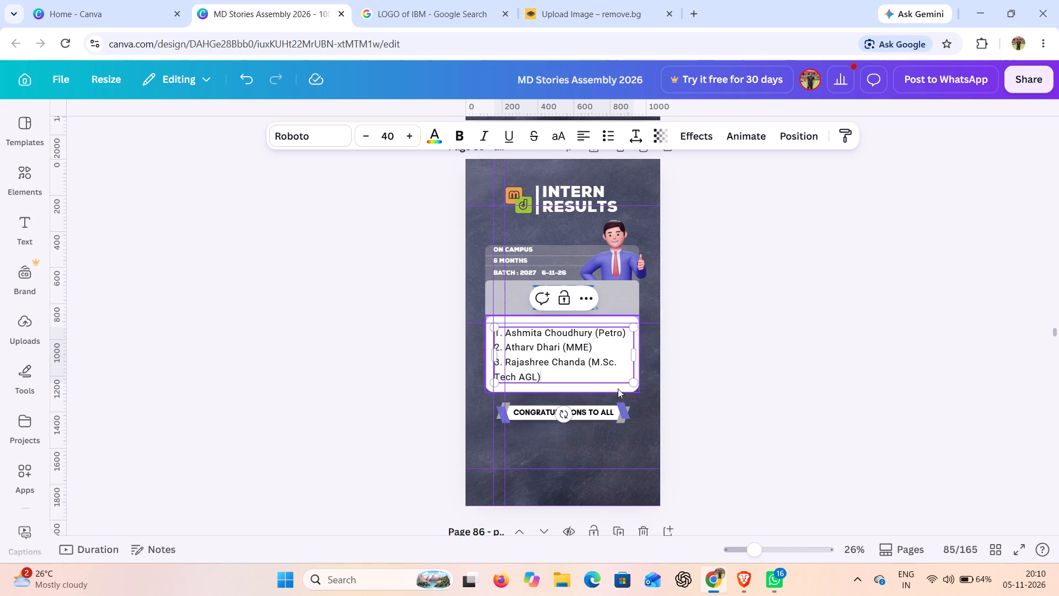
# Shorten the white panel behind the names on page 85 slightly by raising its bottom edge closer to the list.
pyautogui.click(618, 389)
pyautogui.moveTo(565, 393); pyautogui.dragTo(565, 388)
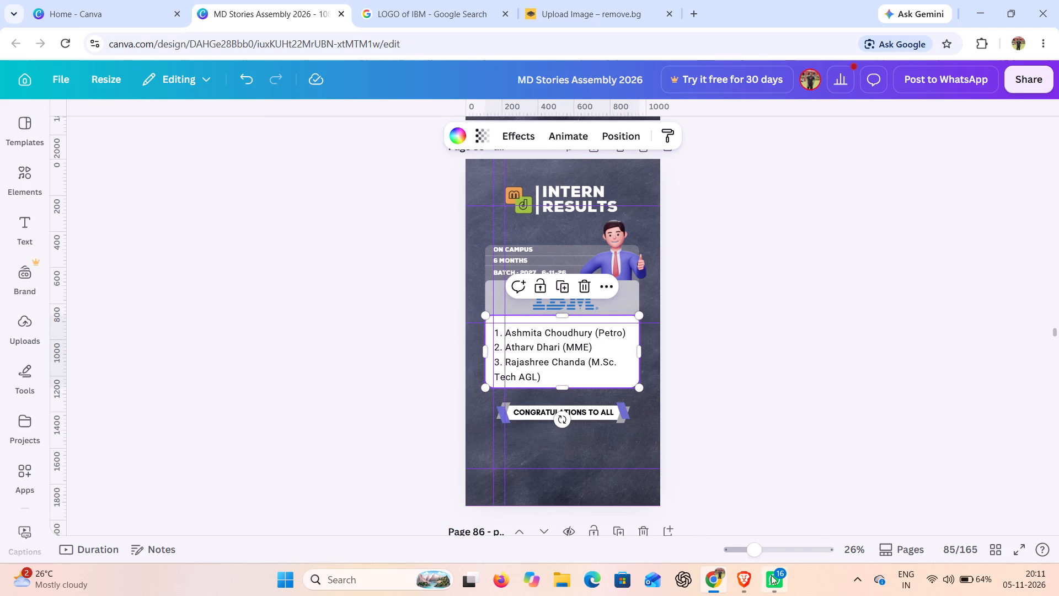
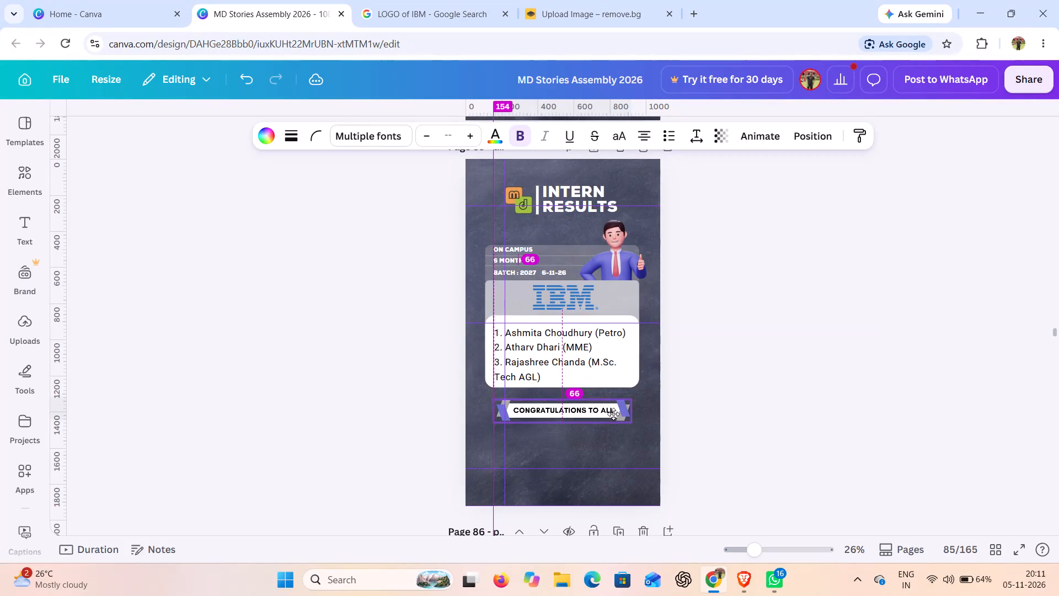
# Delete the IBM logo from the grey band above the student names on page 85, the Intern Results story.
pyautogui.click(728, 400)
pyautogui.scroll(1, 728, 400)
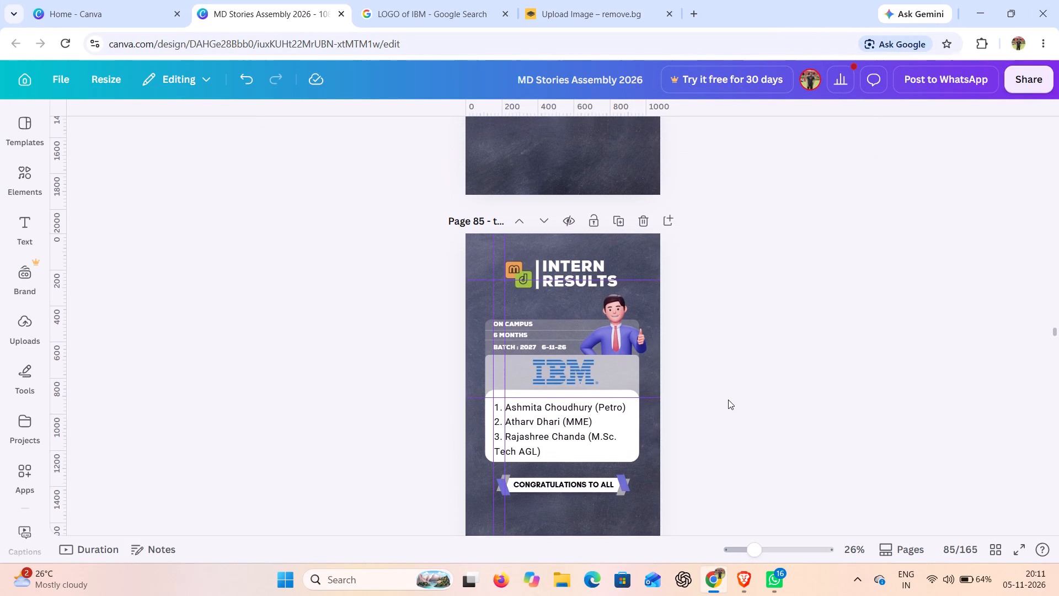
pyautogui.click(587, 379)
pyautogui.click(587, 336)
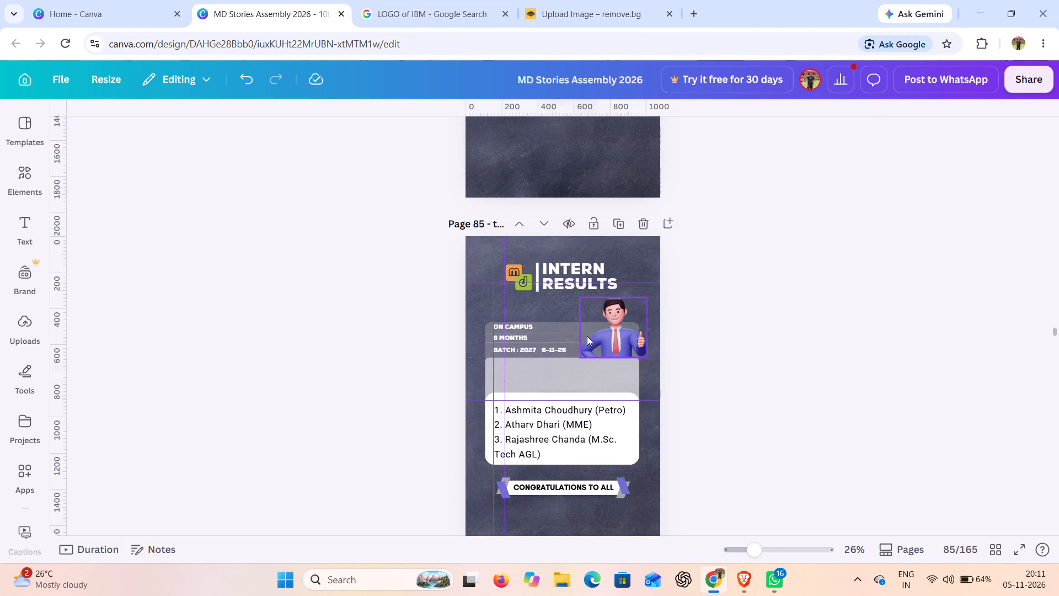
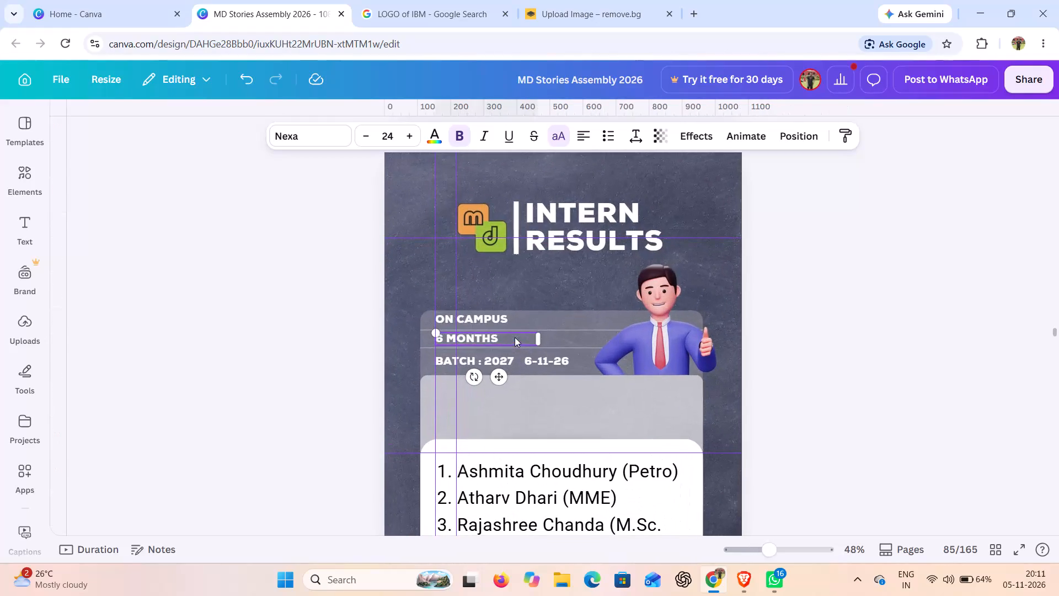
# Insert "Analyst" at the start of the "6 MONTHS" line on the Intern Results page 85.
pyautogui.click(446, 337)
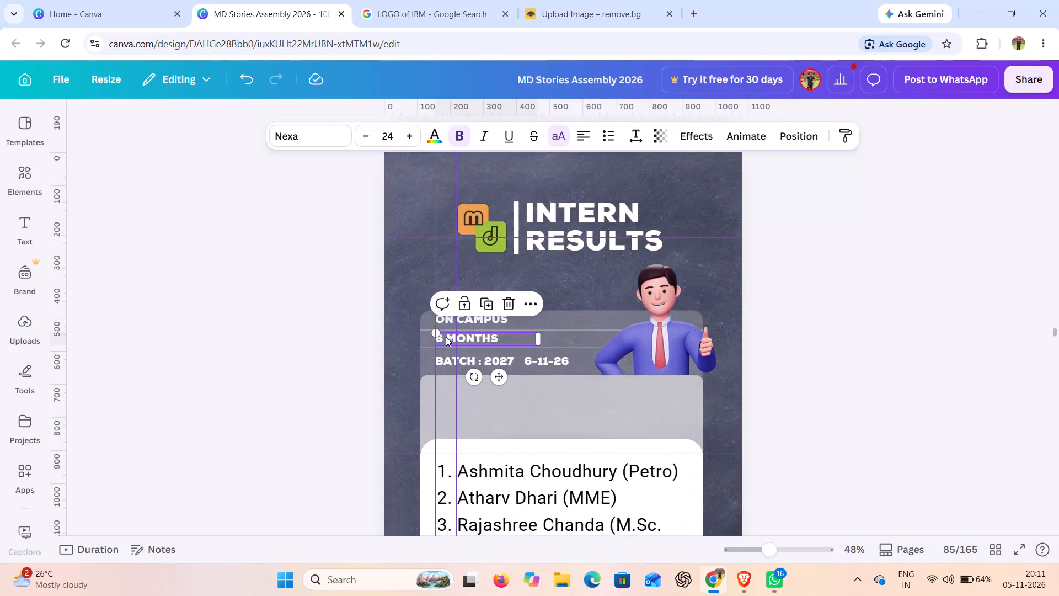
pyautogui.click(446, 337)
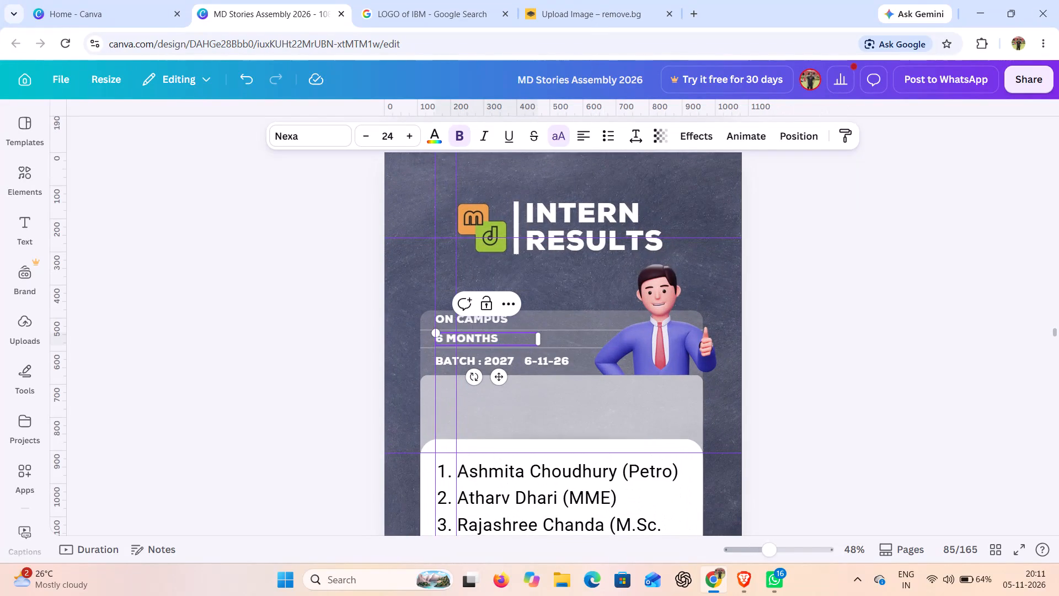
pyautogui.press('Left')
pyautogui.press('Left')
pyautogui.press('Left')
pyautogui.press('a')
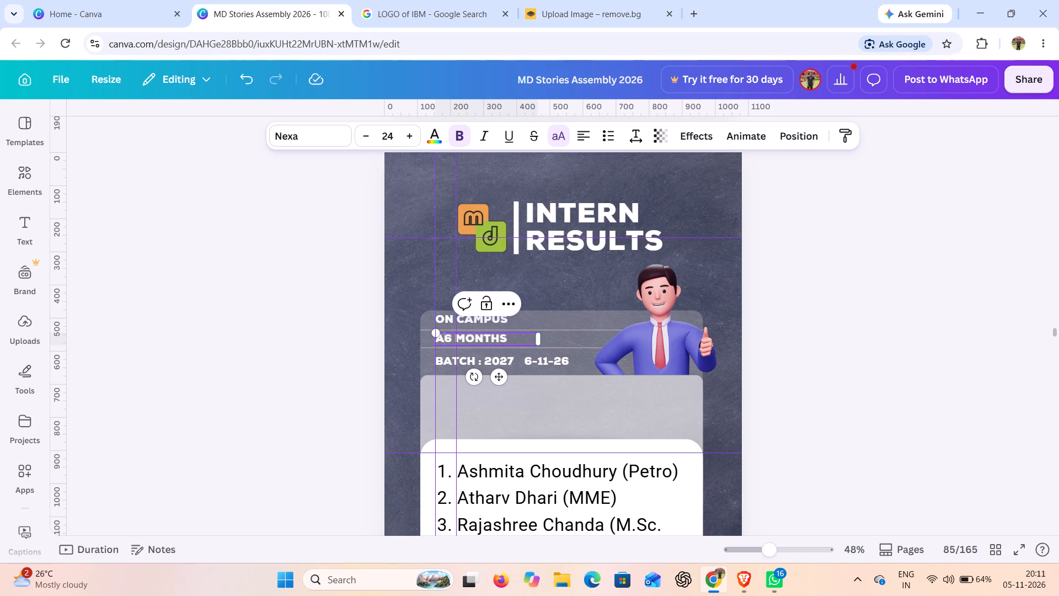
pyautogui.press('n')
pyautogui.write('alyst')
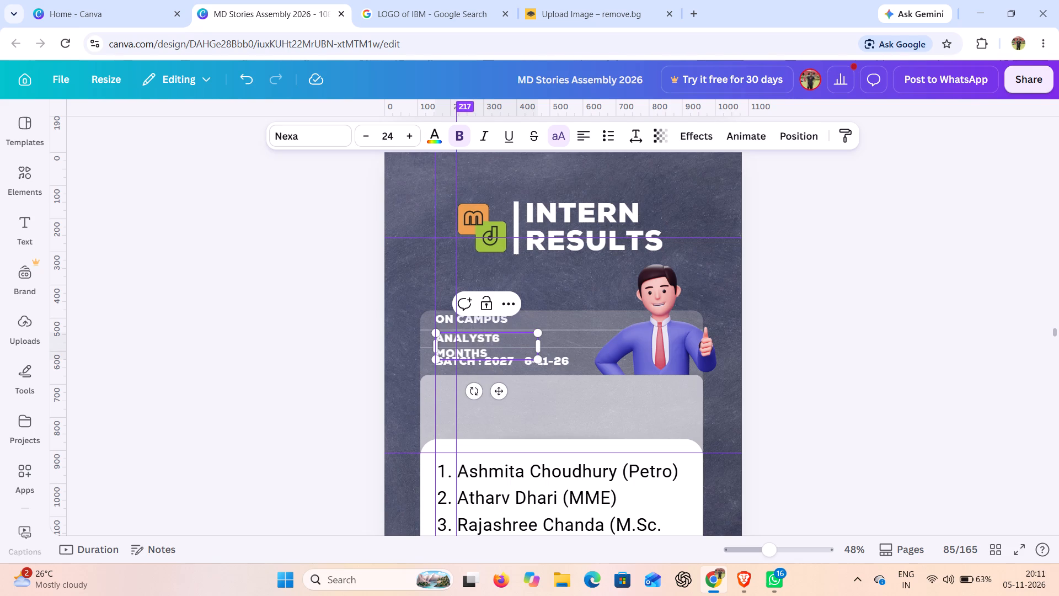
# Widen the role text box on page 85 to about 380 and edit its single line to read "ANALYST (6 MONTHS".
pyautogui.moveTo(544, 349); pyautogui.dragTo(568, 343)
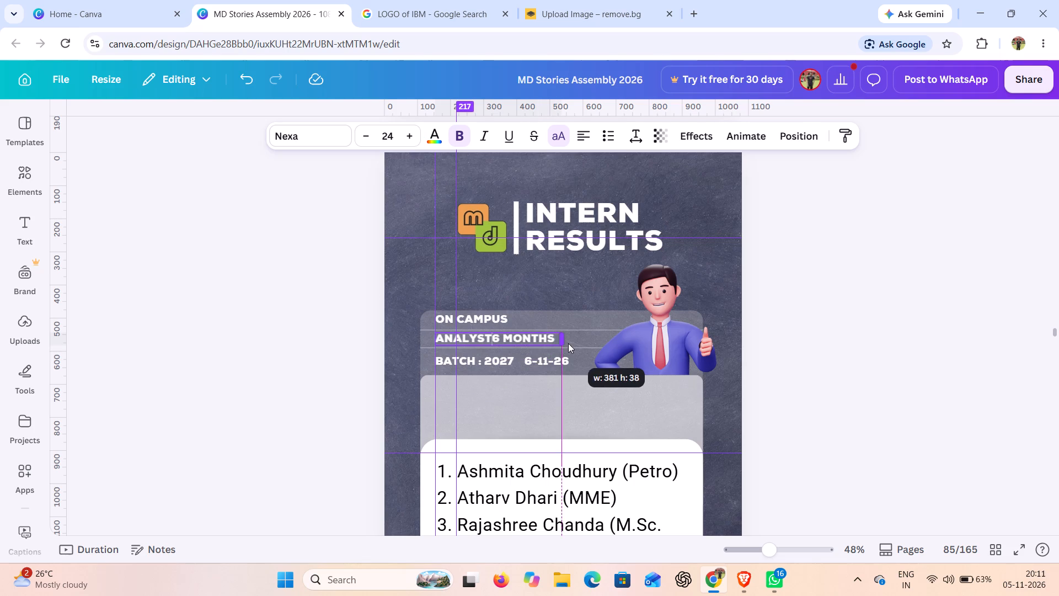
pyautogui.moveTo(568, 343); pyautogui.dragTo(570, 343)
pyautogui.press('space')
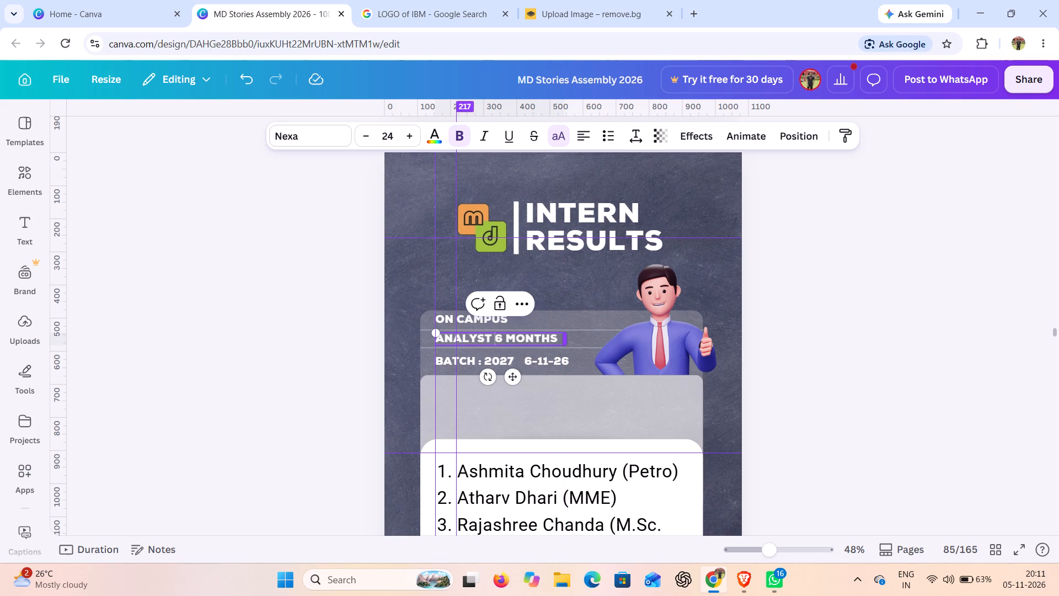
pyautogui.hotkey('shift', '(')
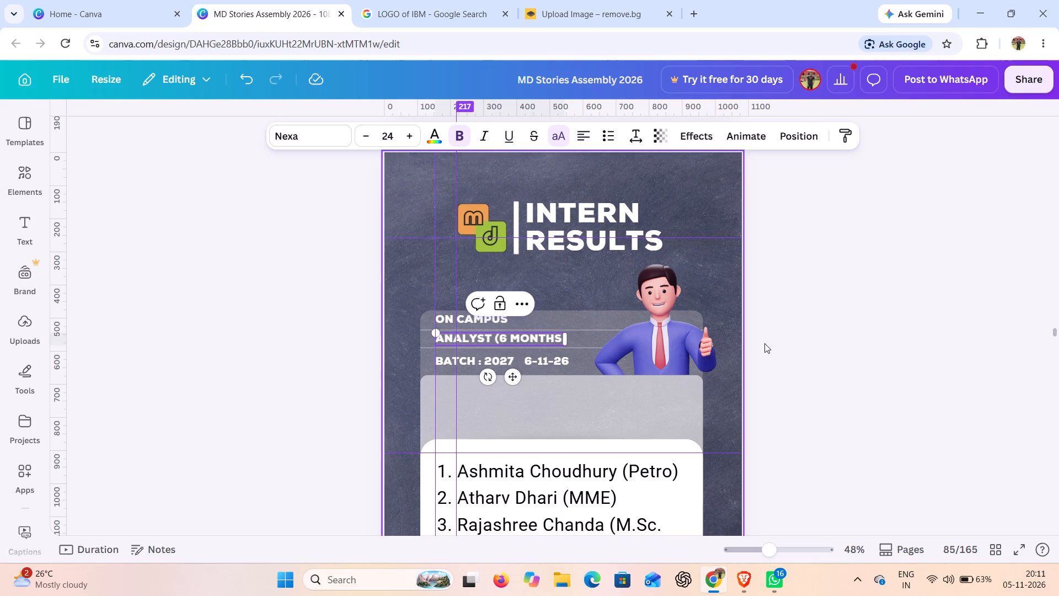
# Widen the role text box slightly and add the closing bracket so the line reads "ANALYST (6 MONTHS)".
pyautogui.scroll(19, 764, 343)
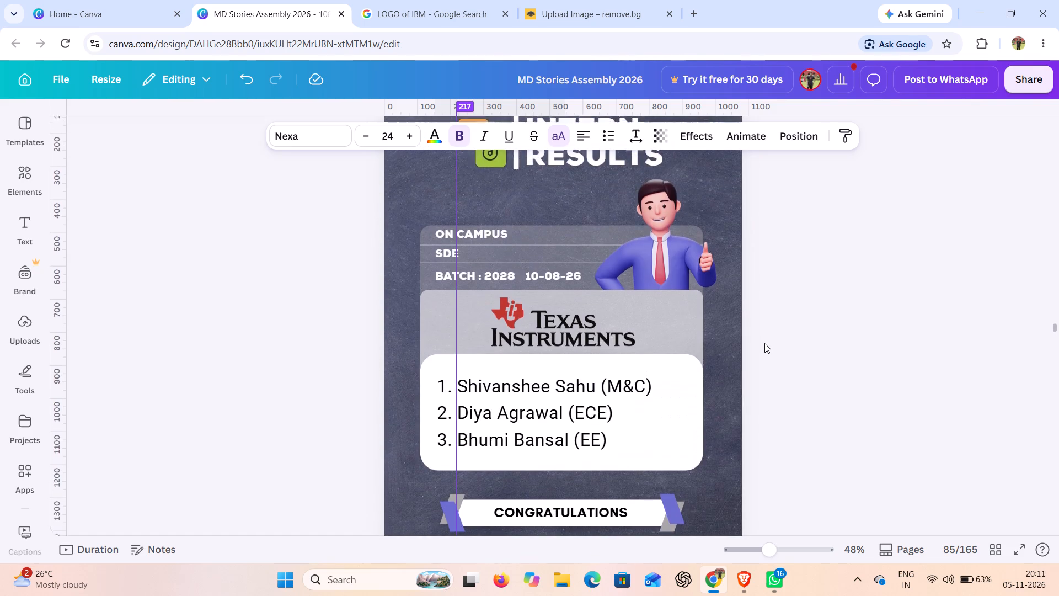
pyautogui.hscroll(1, 764, 343)
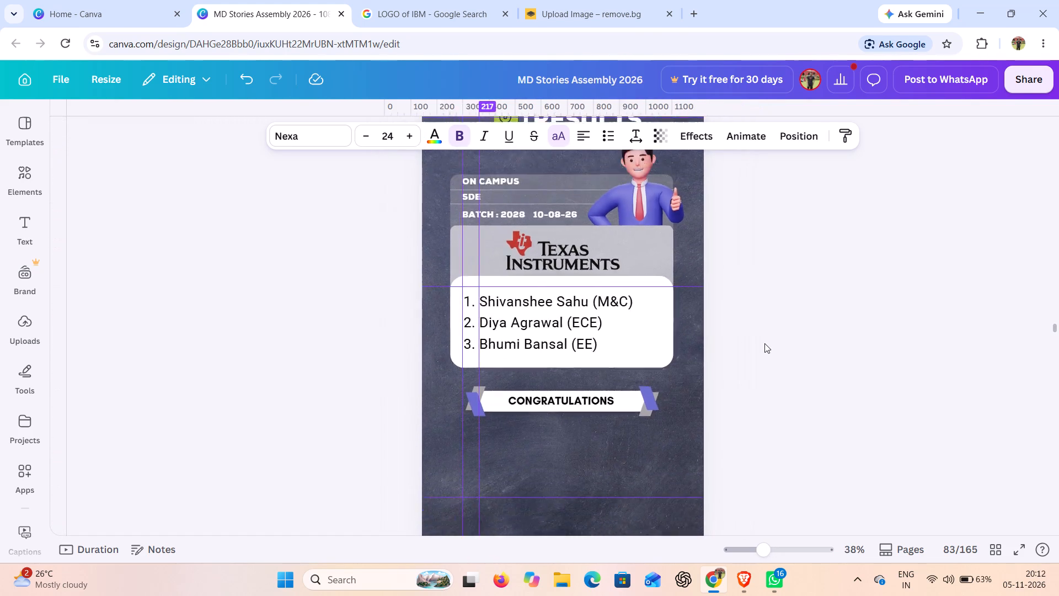
pyautogui.scroll(-5, 764, 343)
pyautogui.scroll(2, 767, 340)
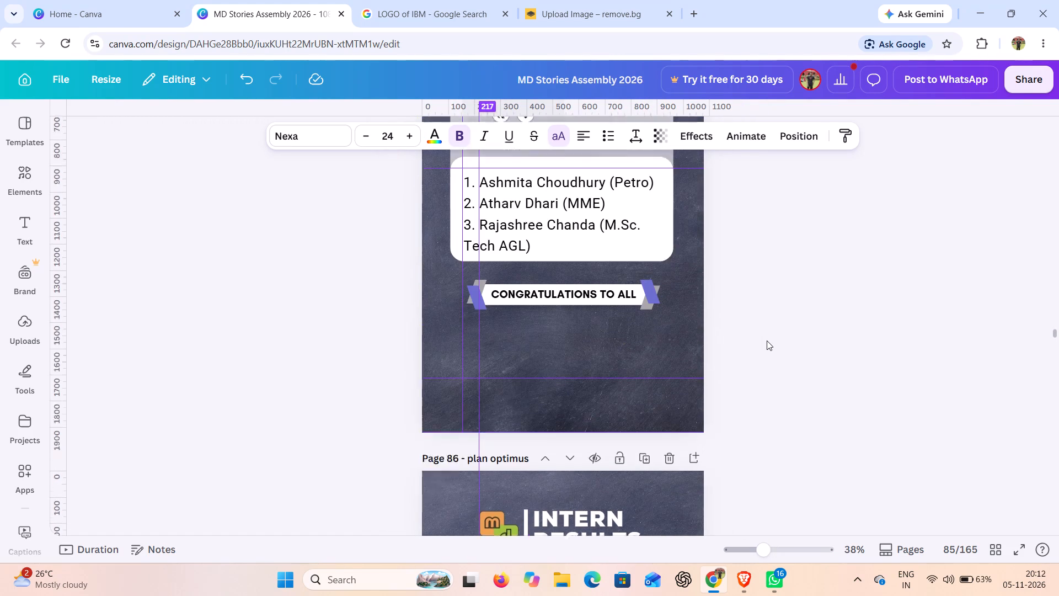
pyautogui.scroll(3, 767, 340)
pyautogui.hscroll(1, 767, 340)
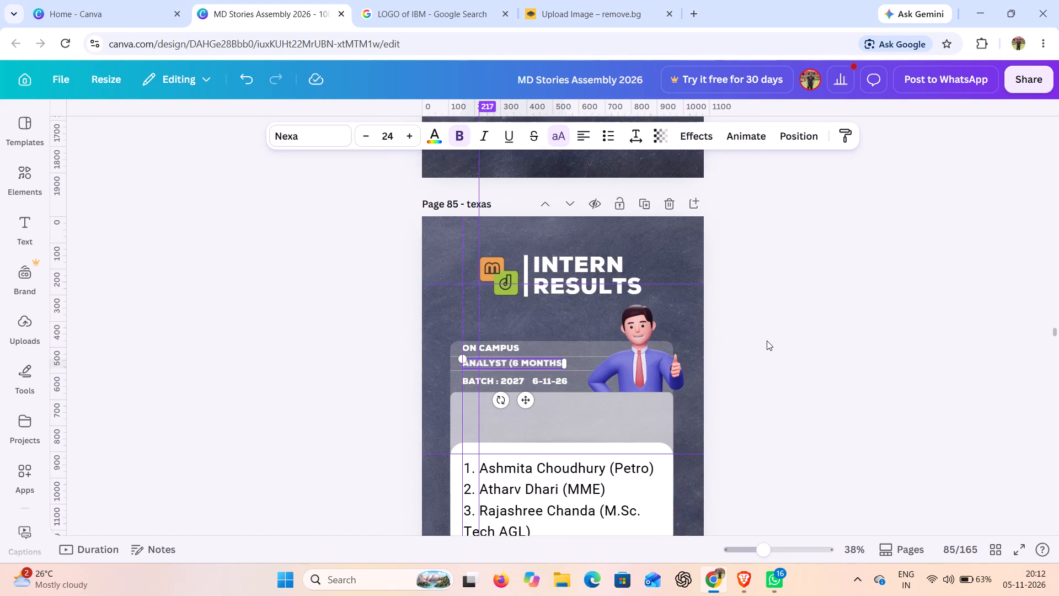
pyautogui.hscroll(1, 767, 340)
pyautogui.click(775, 345)
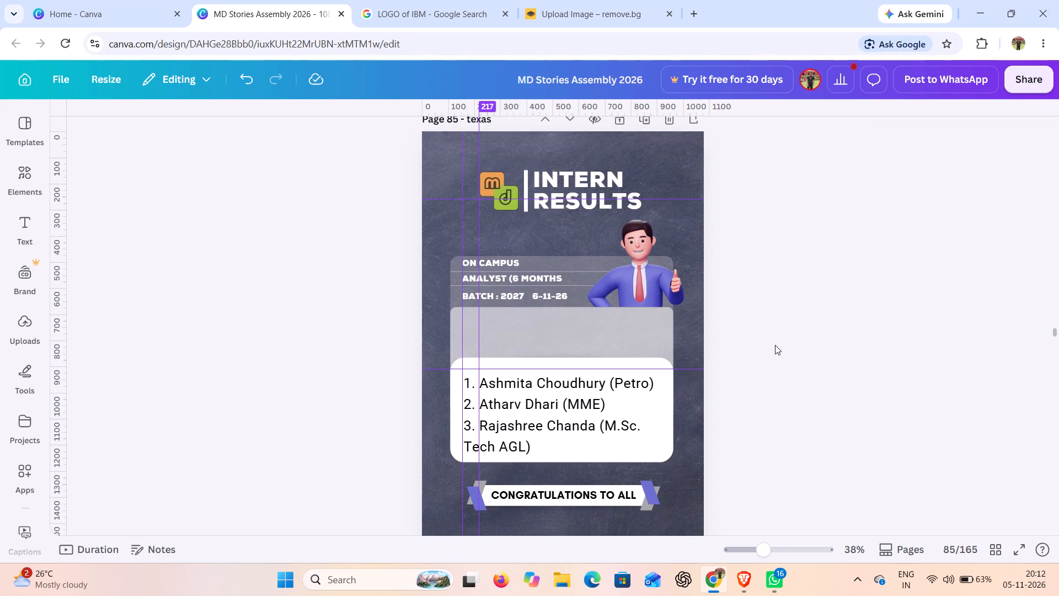
pyautogui.click(566, 280)
pyautogui.click(566, 280)
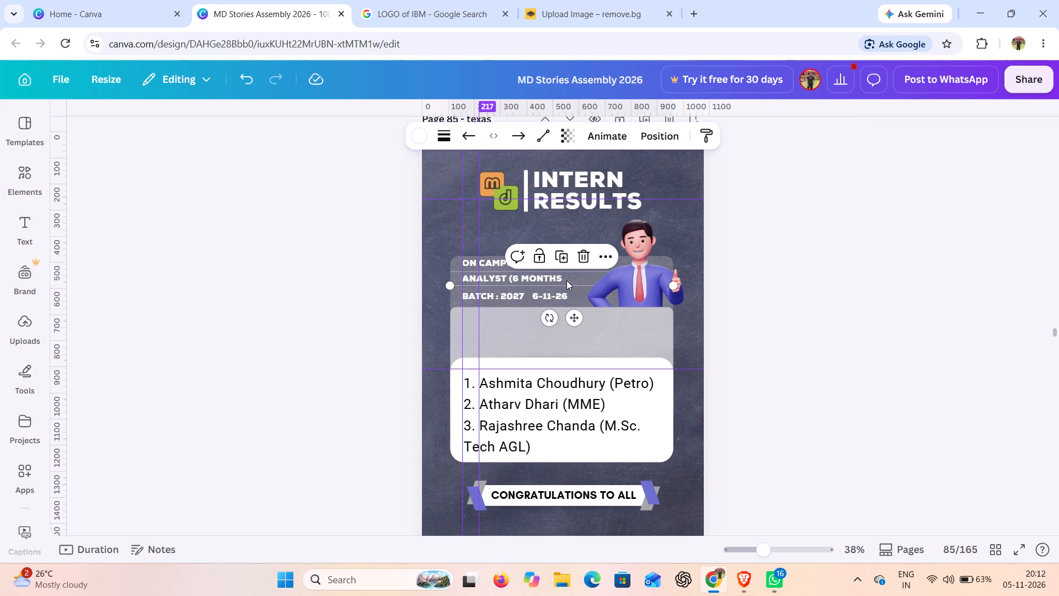
pyautogui.click(564, 275)
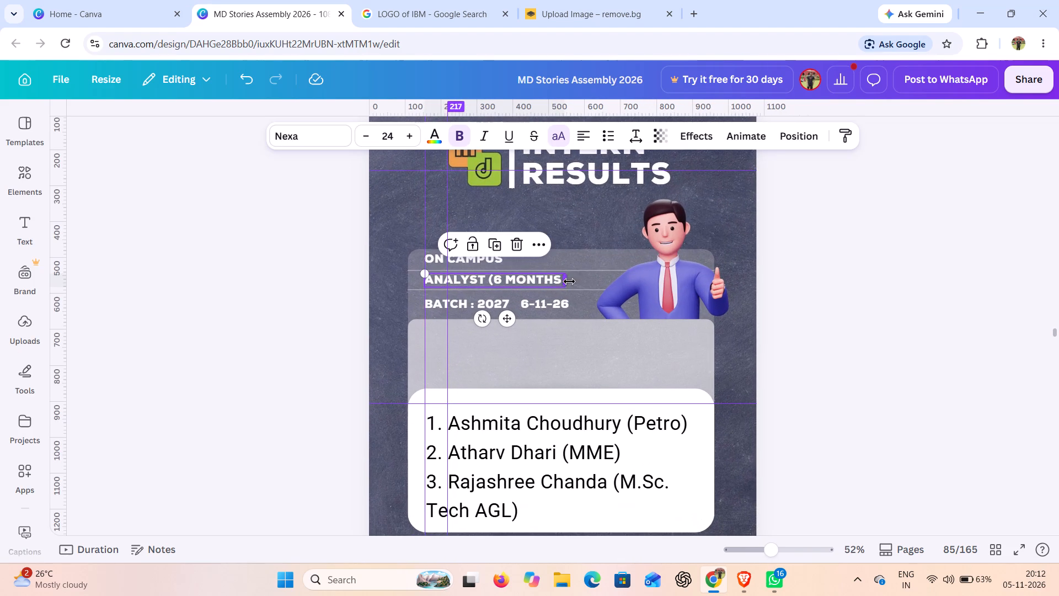
pyautogui.moveTo(568, 281); pyautogui.dragTo(575, 281)
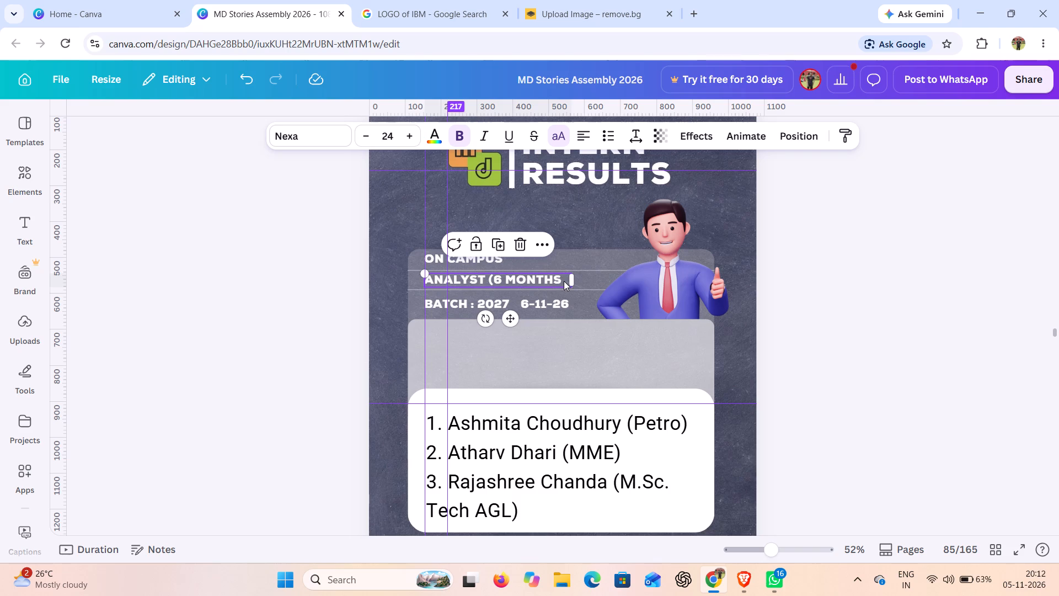
pyautogui.click(564, 281)
pyautogui.hotkey('shift', ')')
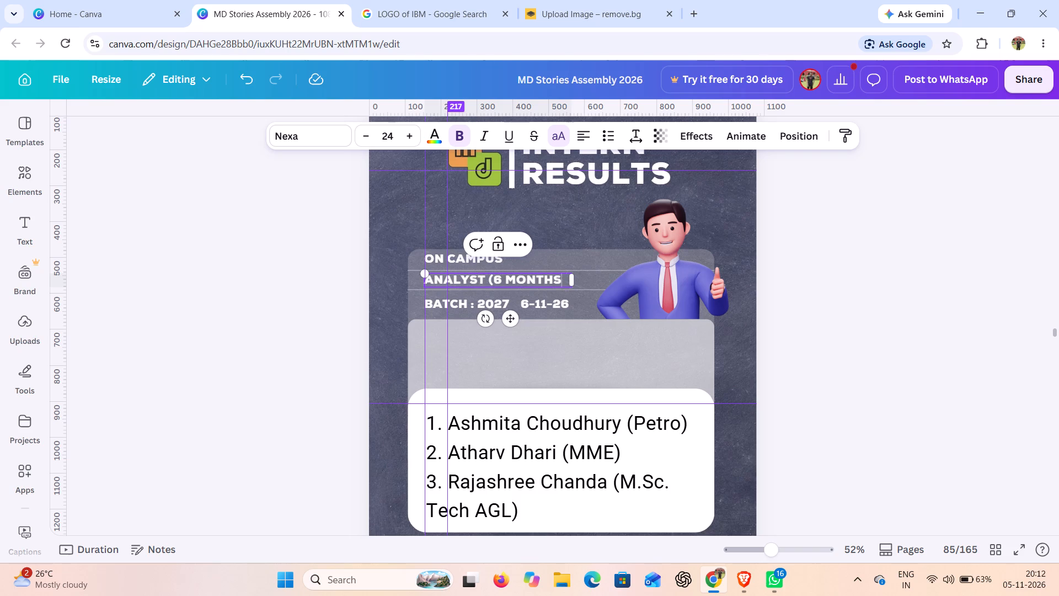
pyautogui.click(825, 301)
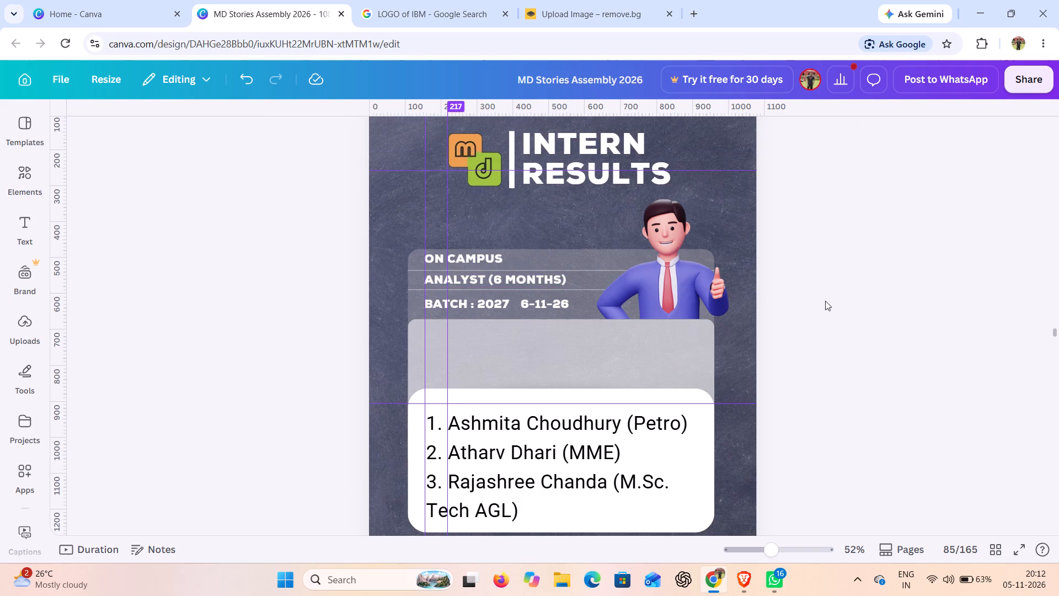
# Look through the intern results pages following page 85, as far as the Cisco page, and return to page 85.
pyautogui.scroll(-8, 825, 301)
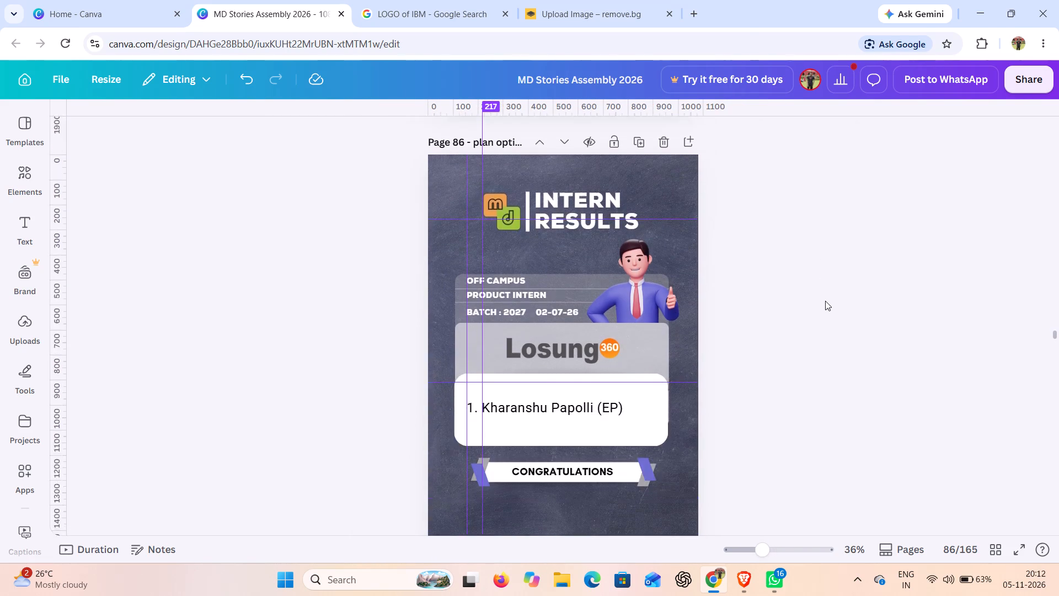
pyautogui.scroll(-11, 825, 301)
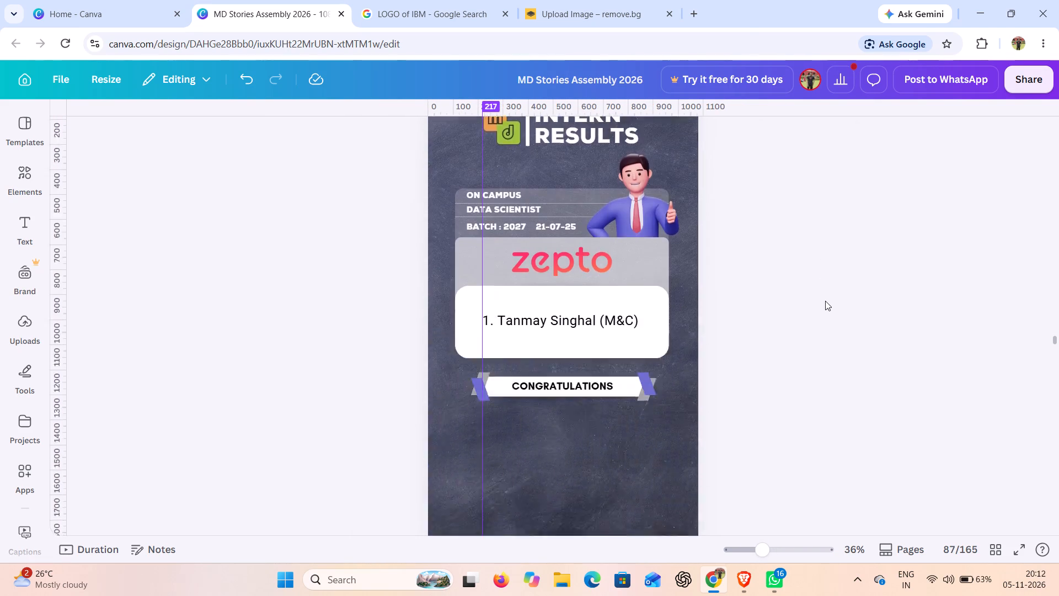
pyautogui.scroll(-3, 825, 301)
pyautogui.scroll(1, 825, 301)
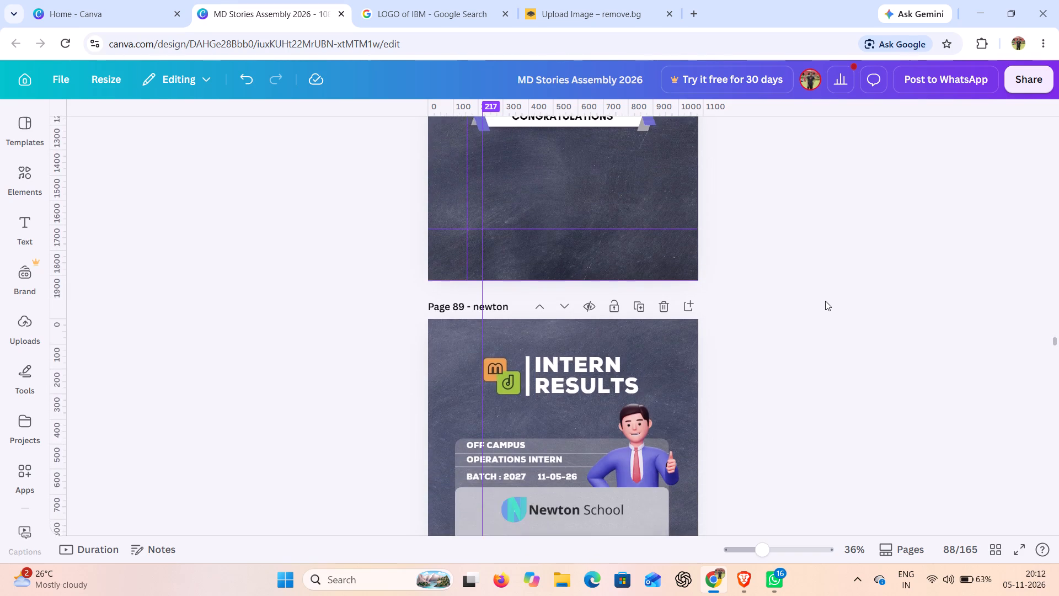
pyautogui.scroll(11, 825, 301)
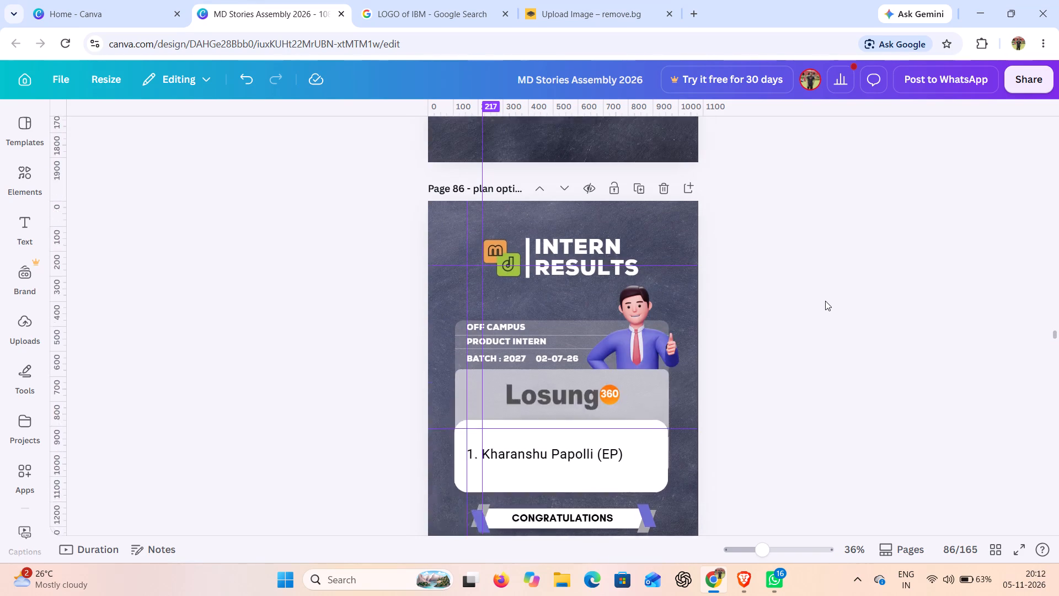
pyautogui.scroll(9, 825, 301)
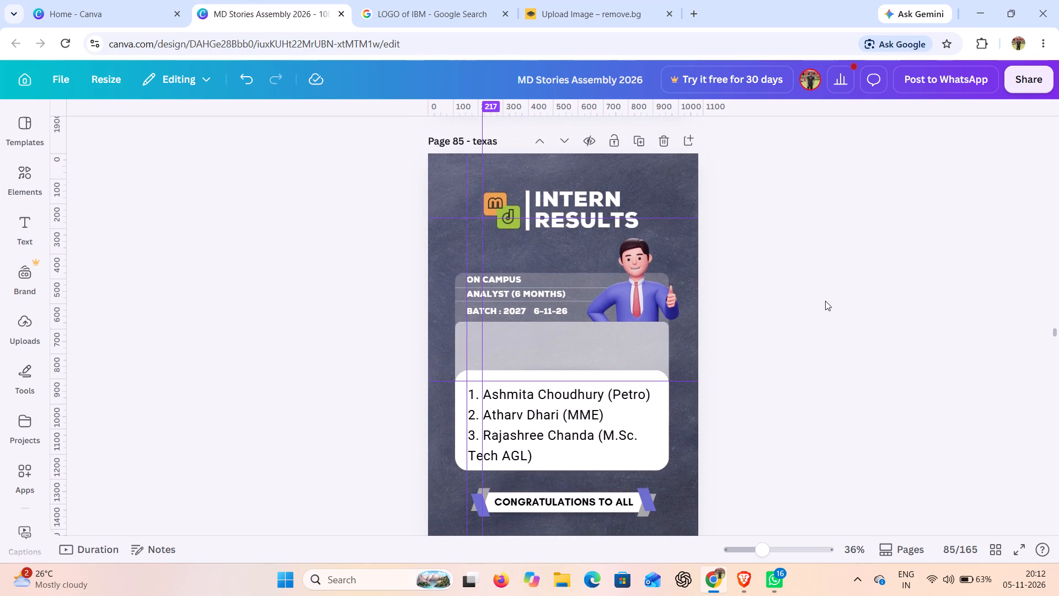
pyautogui.scroll(1, 825, 301)
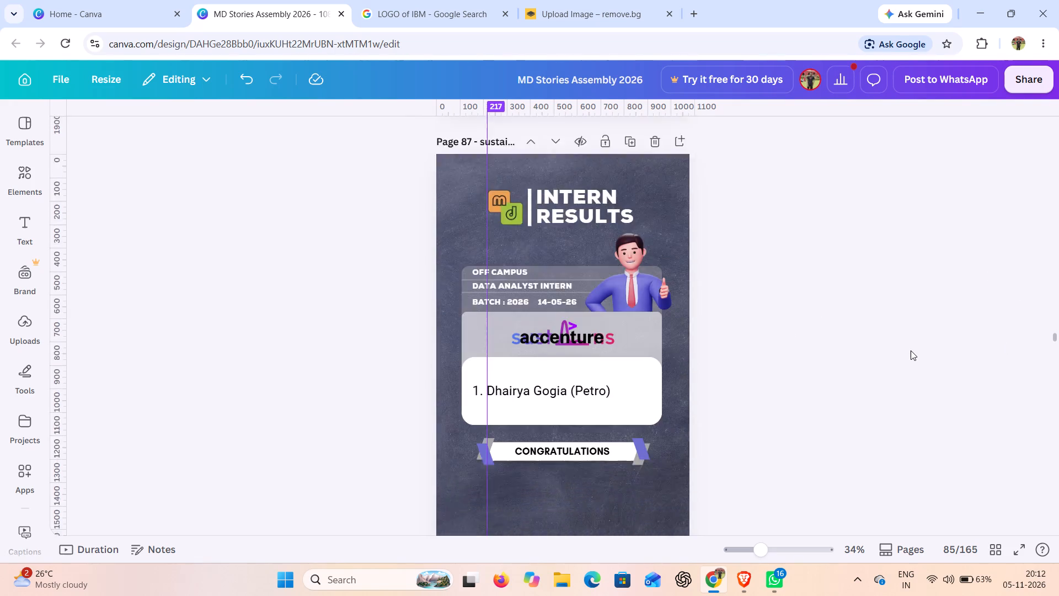
pyautogui.scroll(-19, 911, 350)
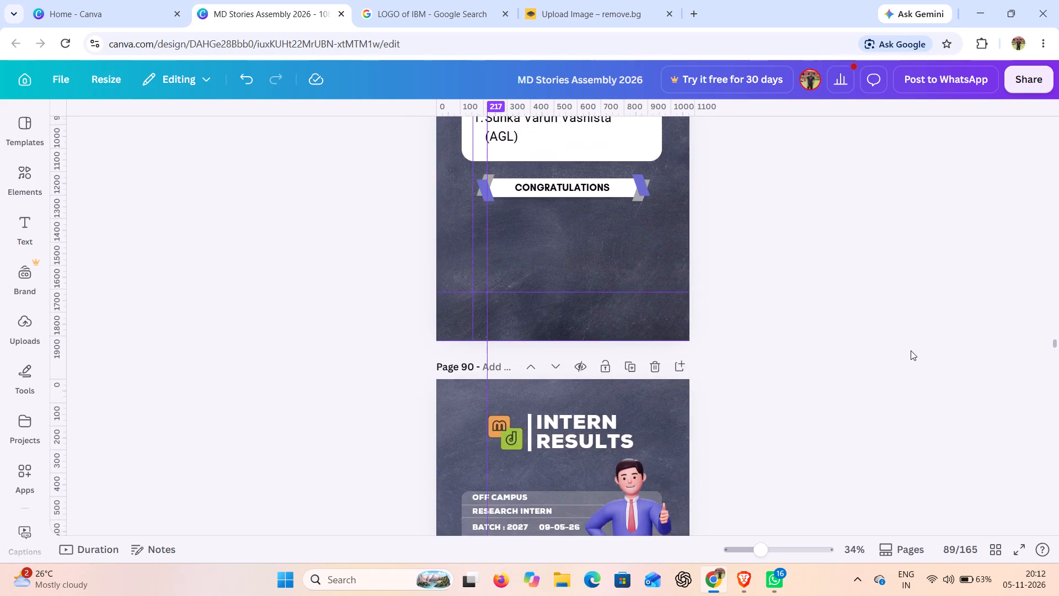
pyautogui.scroll(-11, 911, 350)
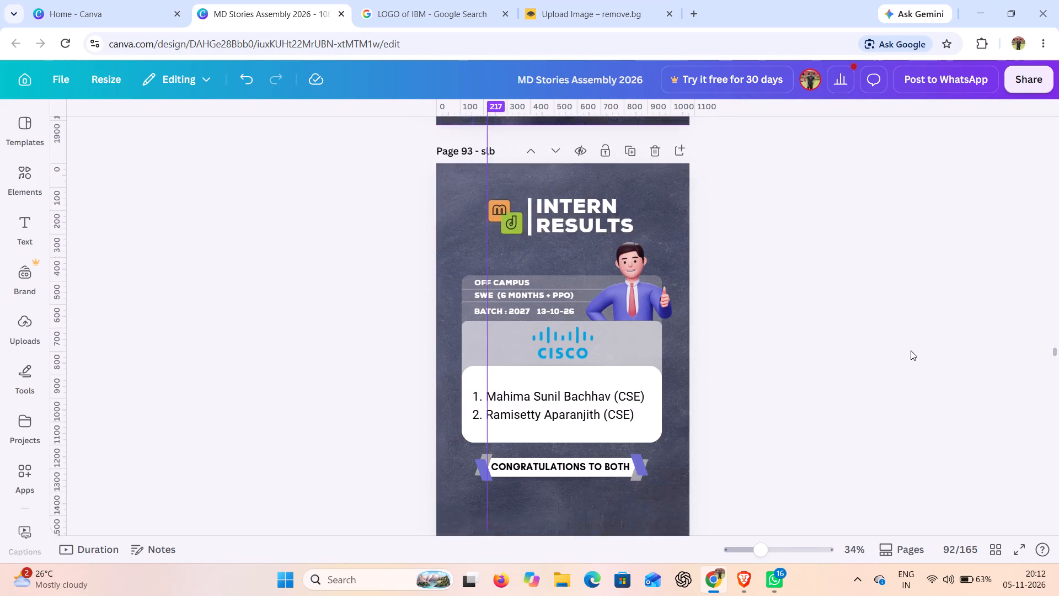
pyautogui.scroll(-3, 911, 350)
pyautogui.scroll(3, 911, 350)
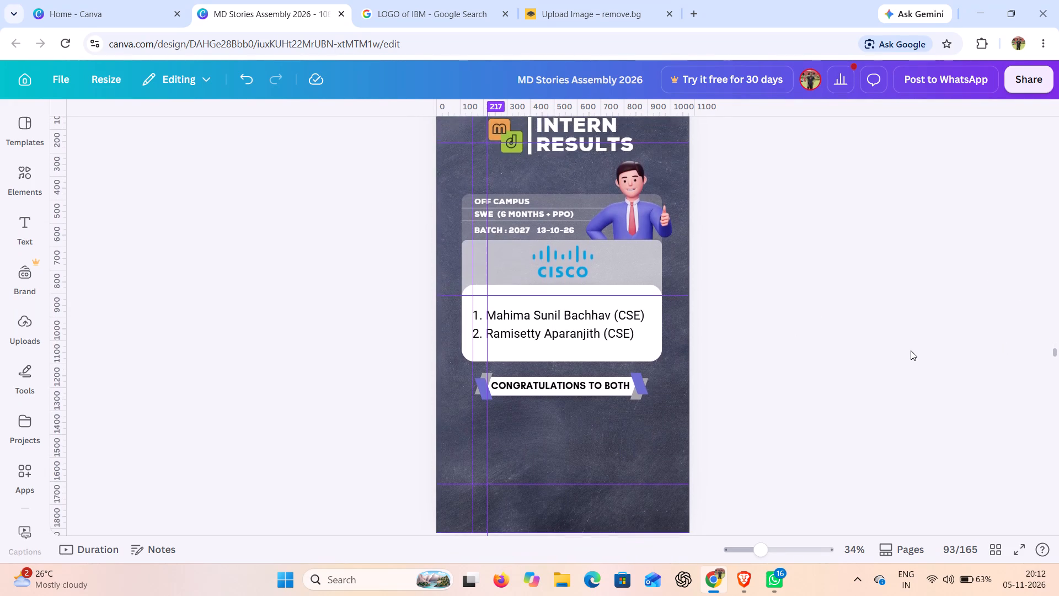
pyautogui.scroll(17, 911, 350)
pyautogui.scroll(12, 911, 350)
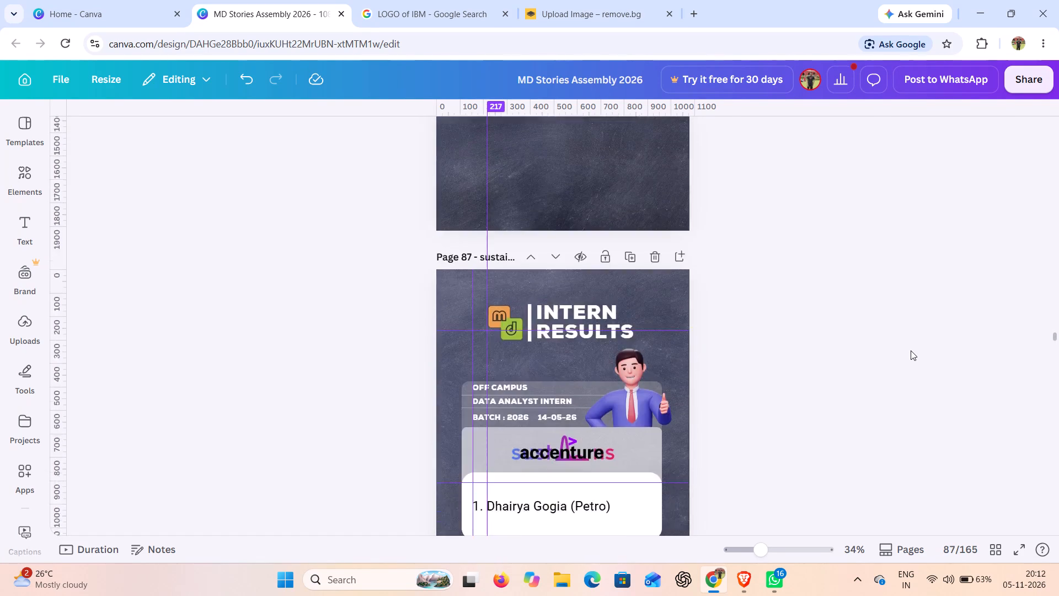
pyautogui.scroll(6, 911, 350)
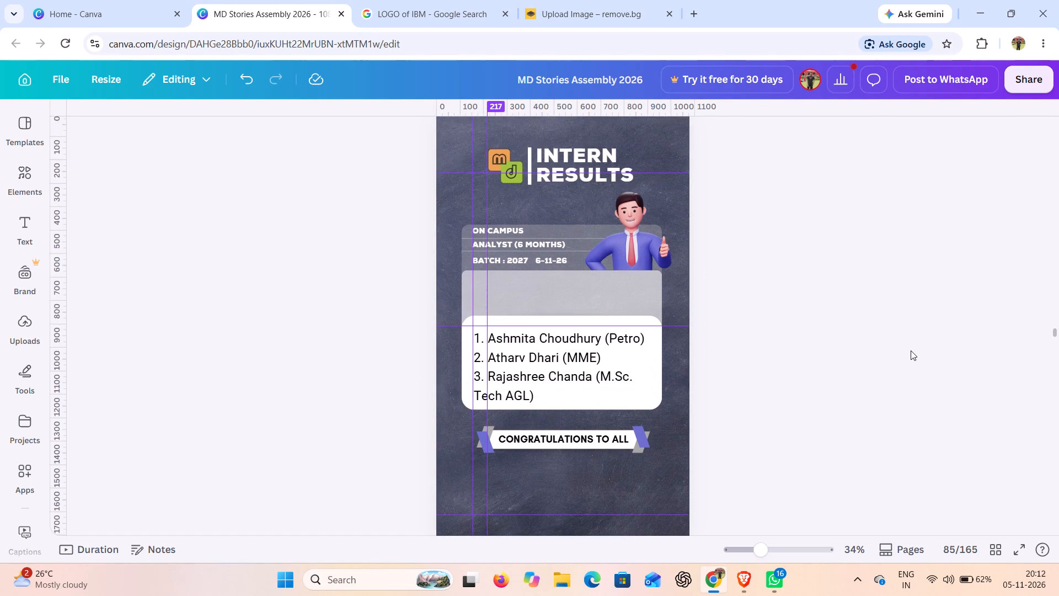
pyautogui.scroll(6, 911, 350)
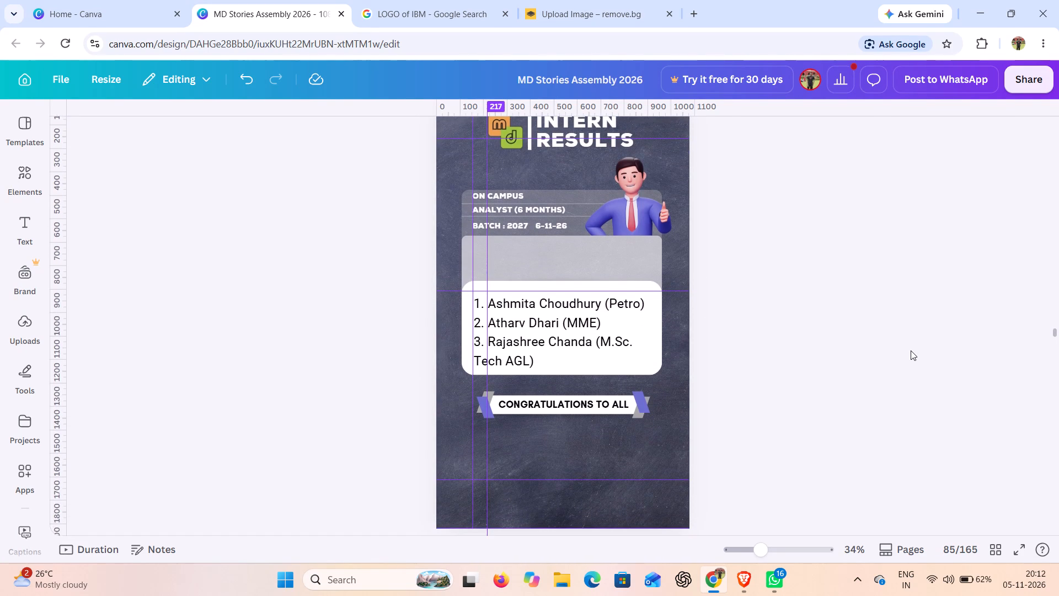
pyautogui.scroll(2, 911, 350)
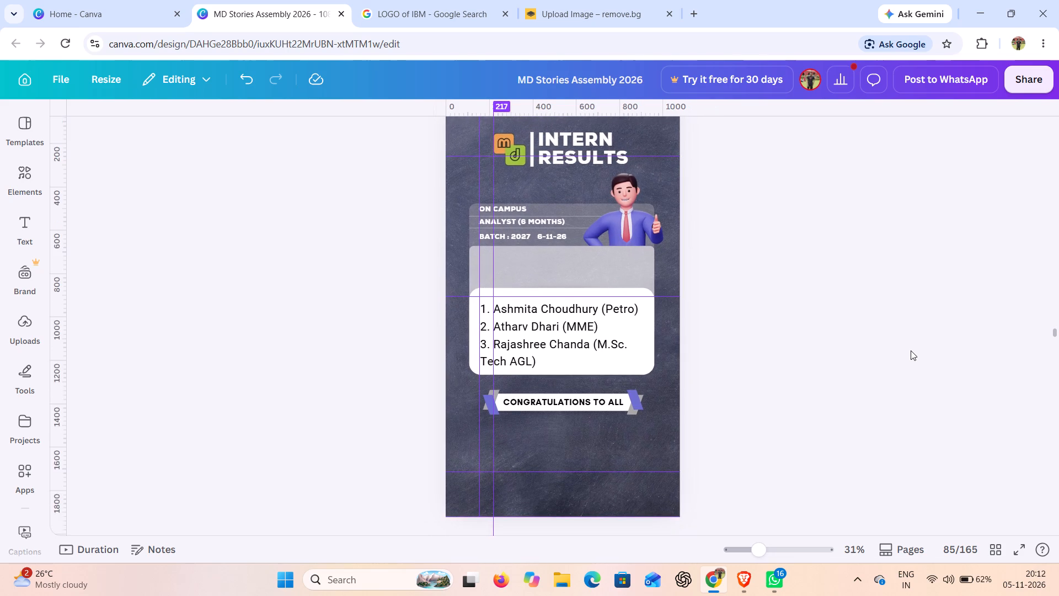
pyautogui.scroll(1, 911, 350)
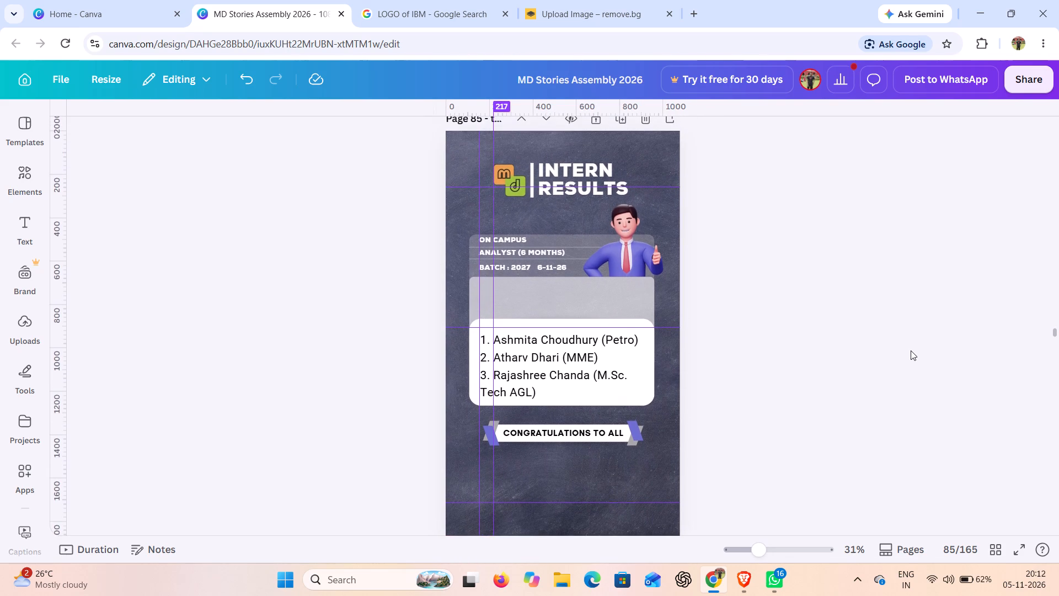
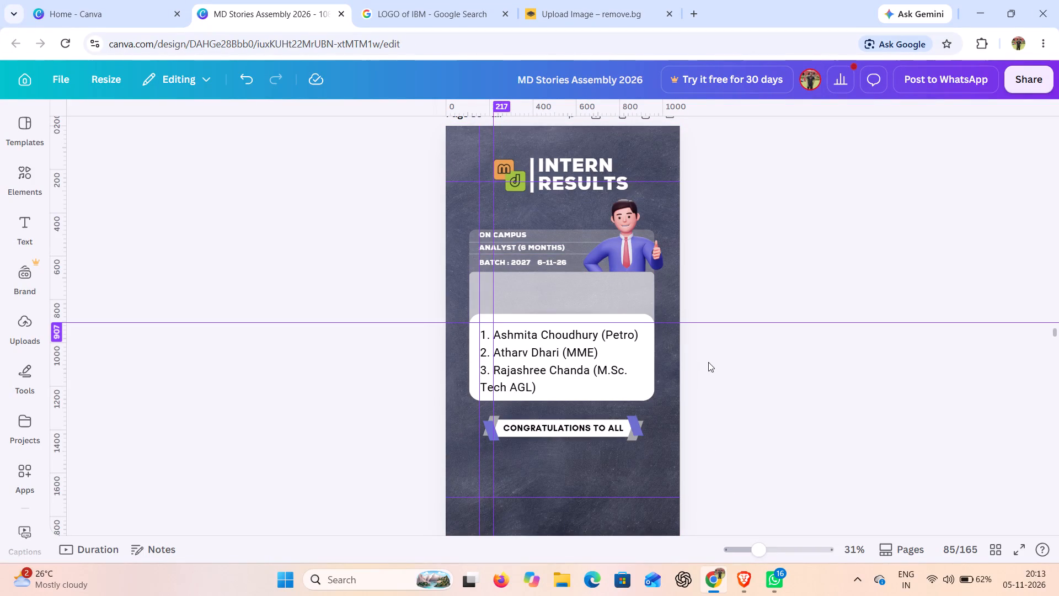
# Switch to the Google results and search for "logo of rysterd energy".
pyautogui.click(458, 14)
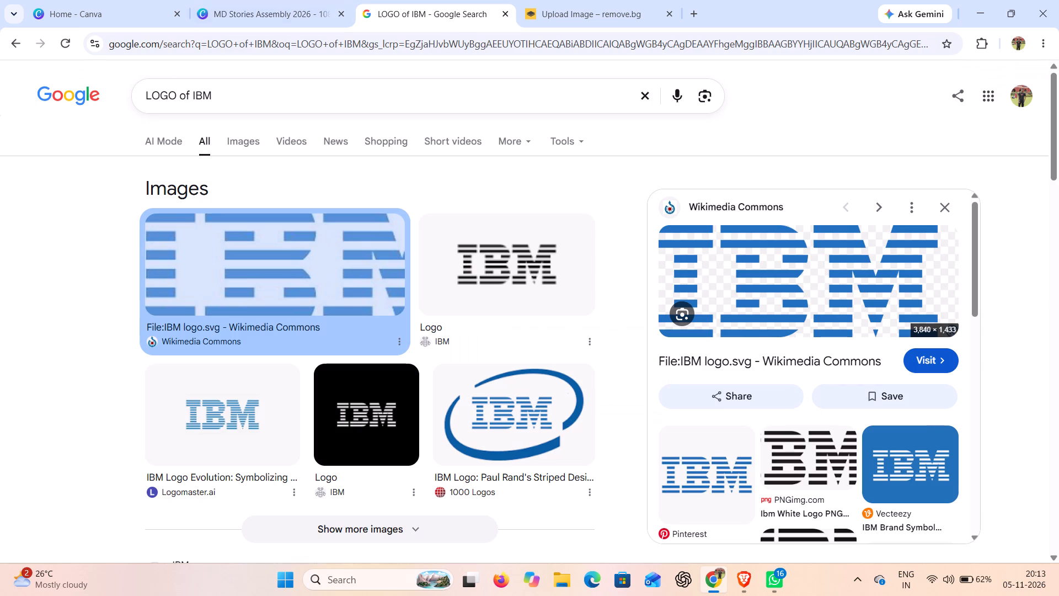
pyautogui.click(651, 98)
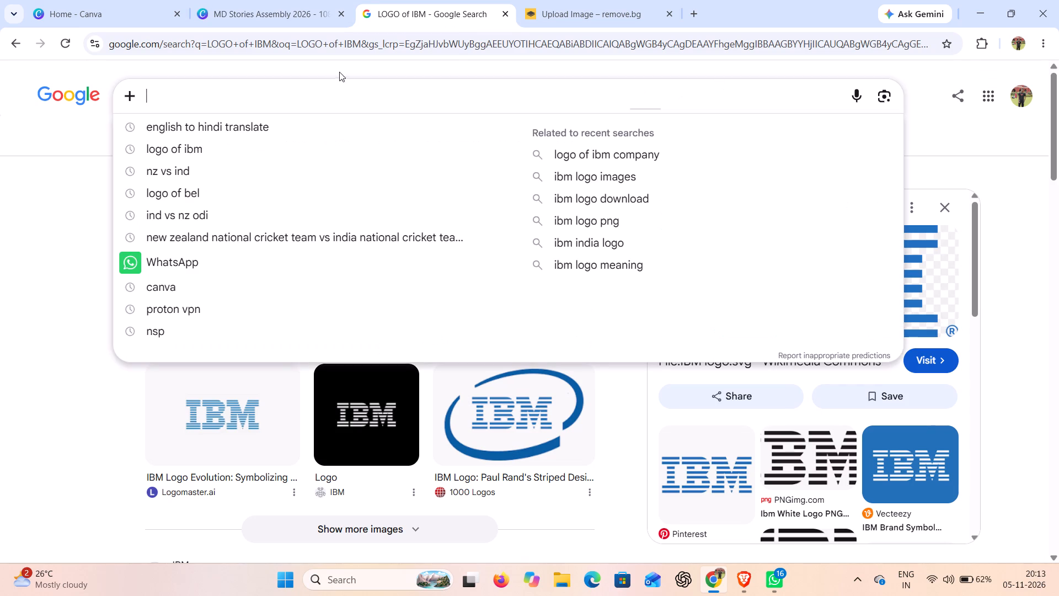
pyautogui.click(317, 91)
pyautogui.write('logo of rysterd enr')
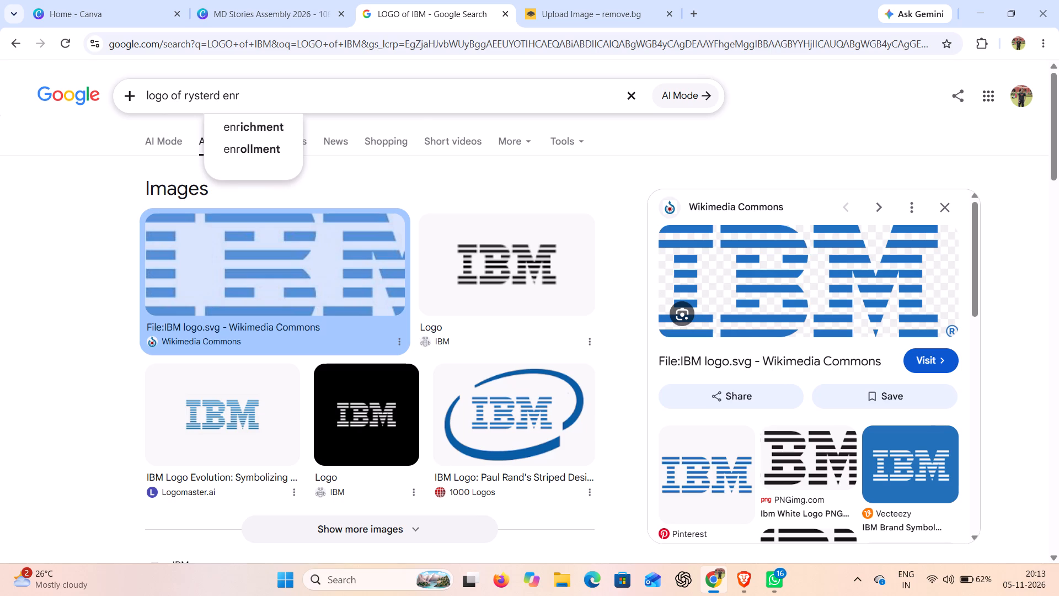
pyautogui.press('BackSpace')
pyautogui.write('ergy')
pyautogui.press('Return')
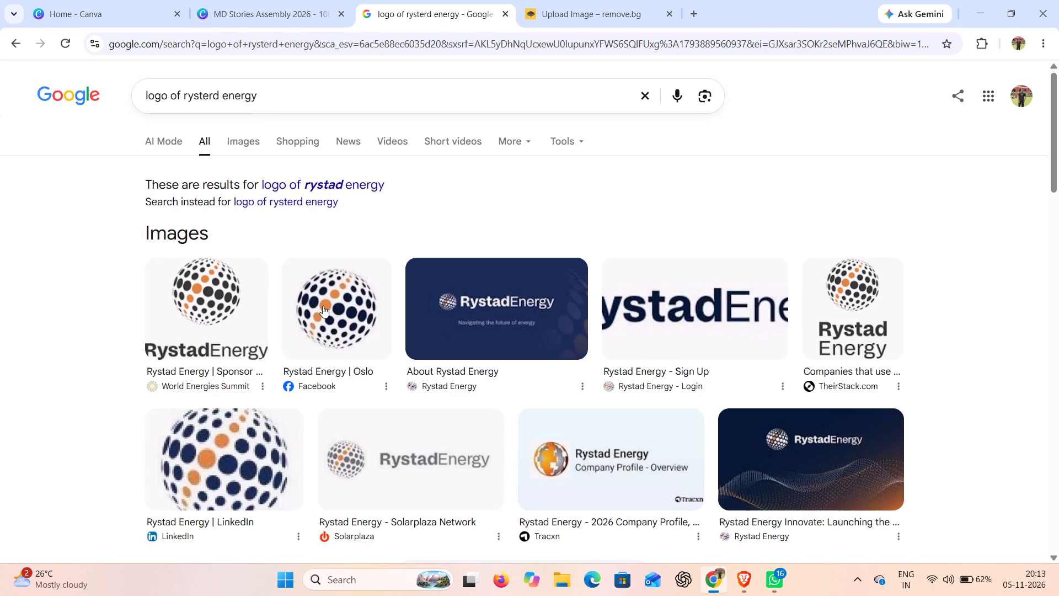
# Copy the wide Rystad Energy logo from the Sign Up image result and paste it into remove.bg for background removal.
pyautogui.click(695, 309)
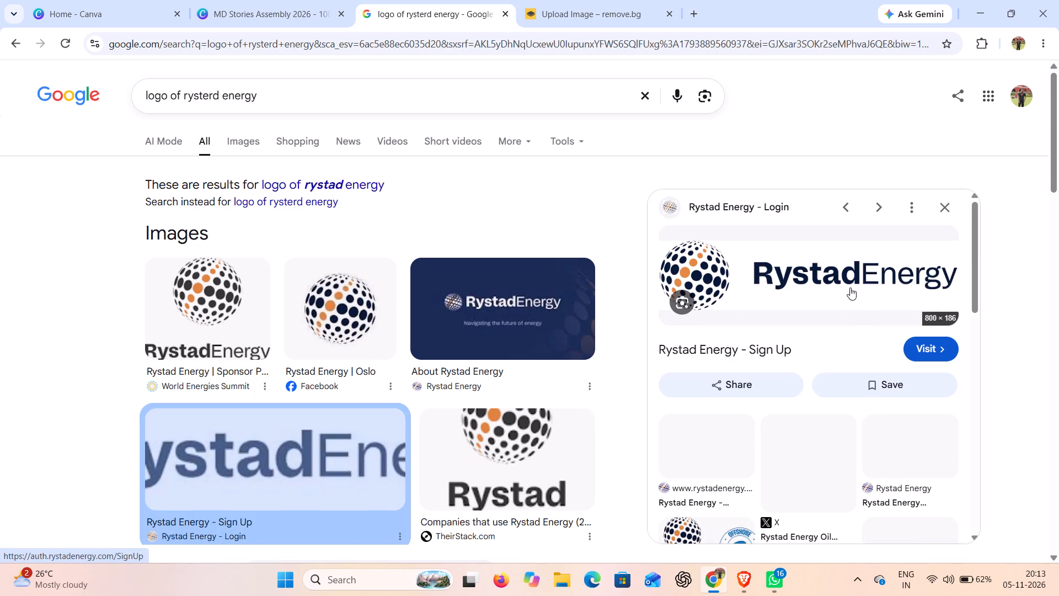
pyautogui.rightClick(837, 272)
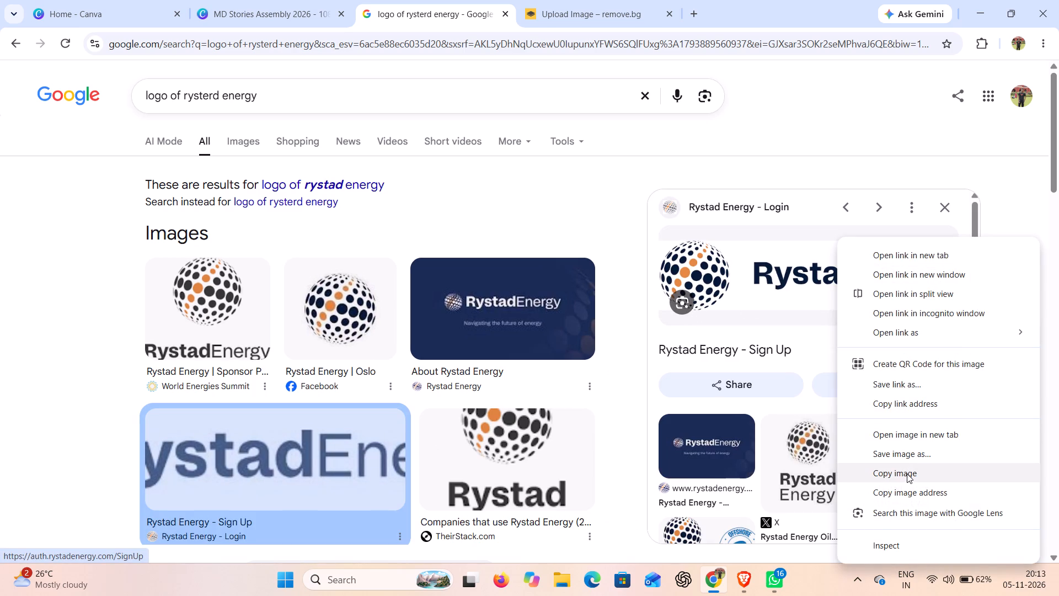
pyautogui.click(907, 474)
pyautogui.click(589, 12)
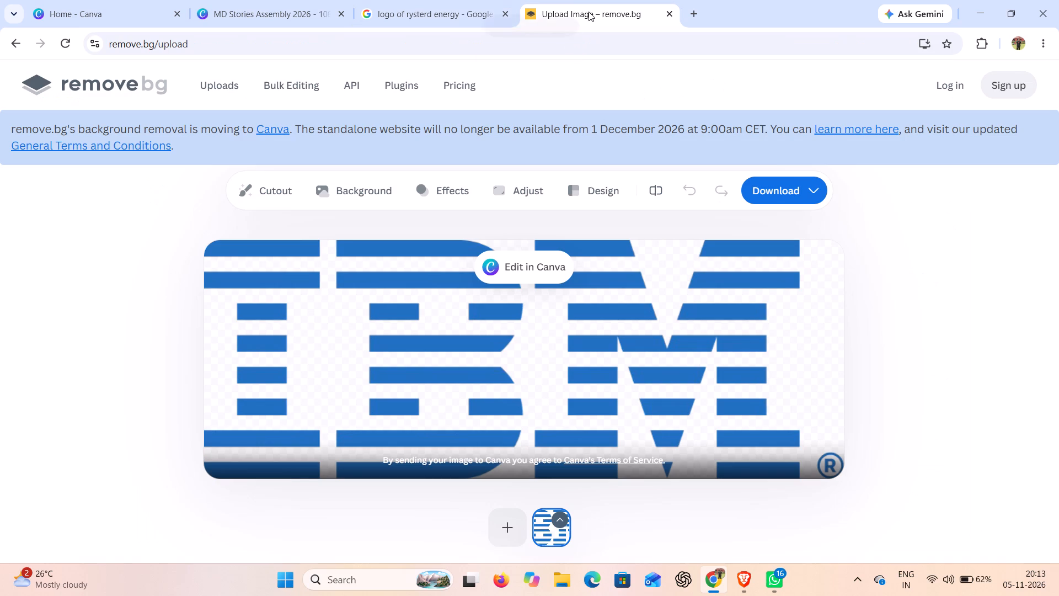
pyautogui.hotkey('ctrl', 'v')
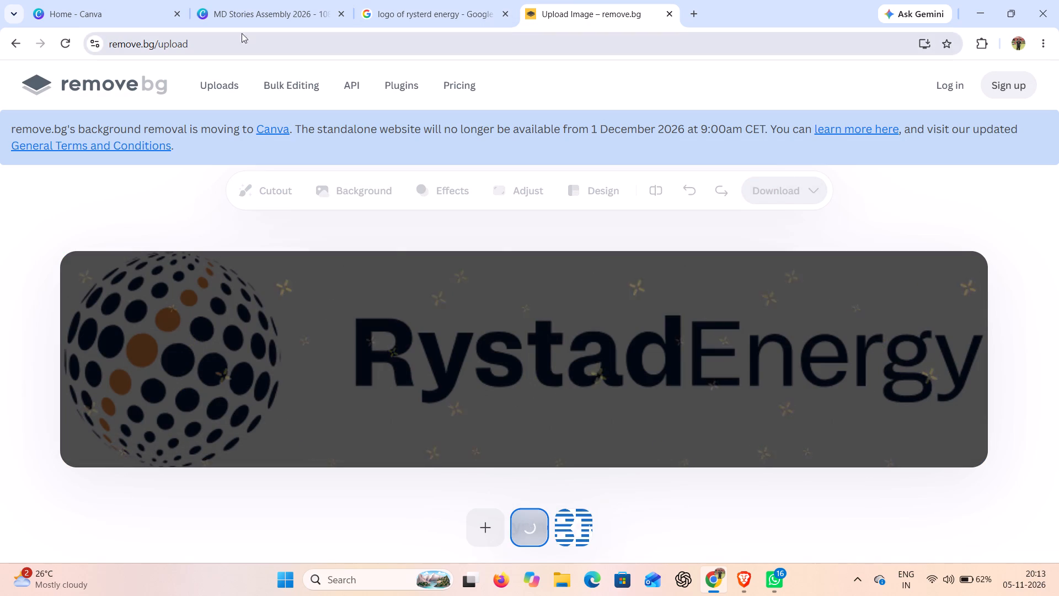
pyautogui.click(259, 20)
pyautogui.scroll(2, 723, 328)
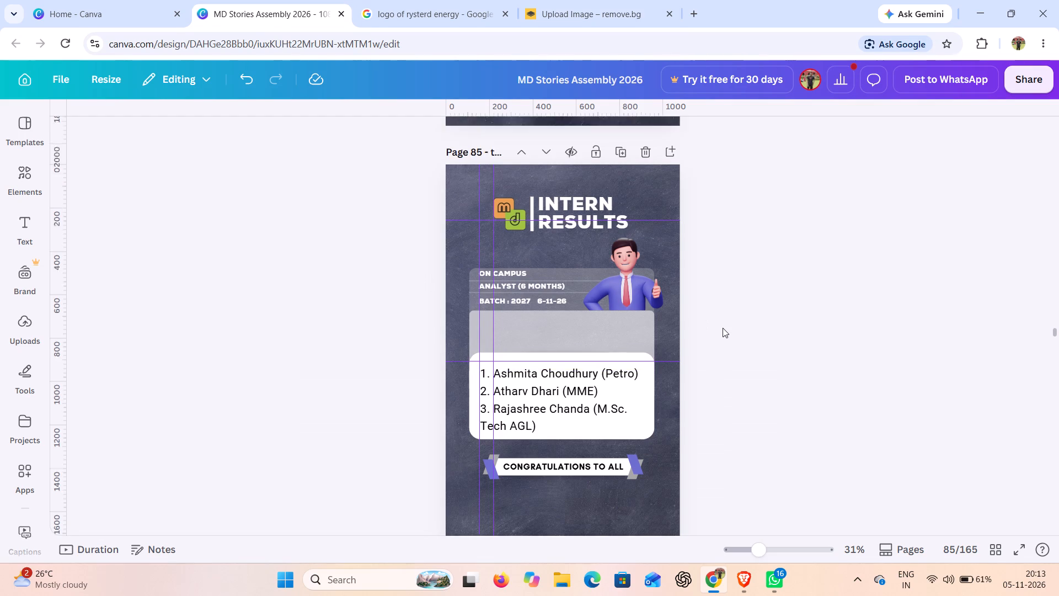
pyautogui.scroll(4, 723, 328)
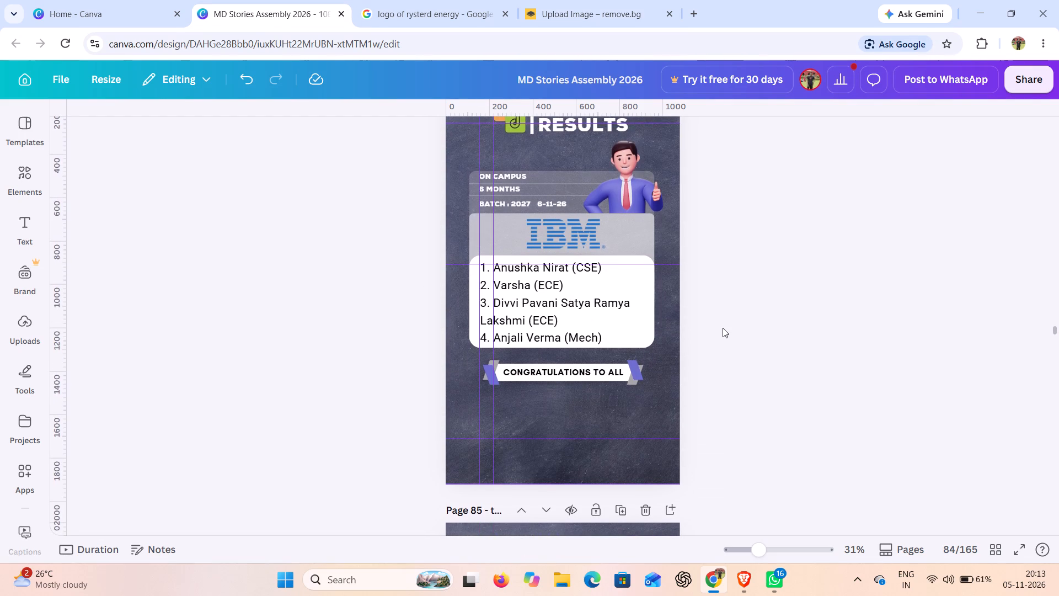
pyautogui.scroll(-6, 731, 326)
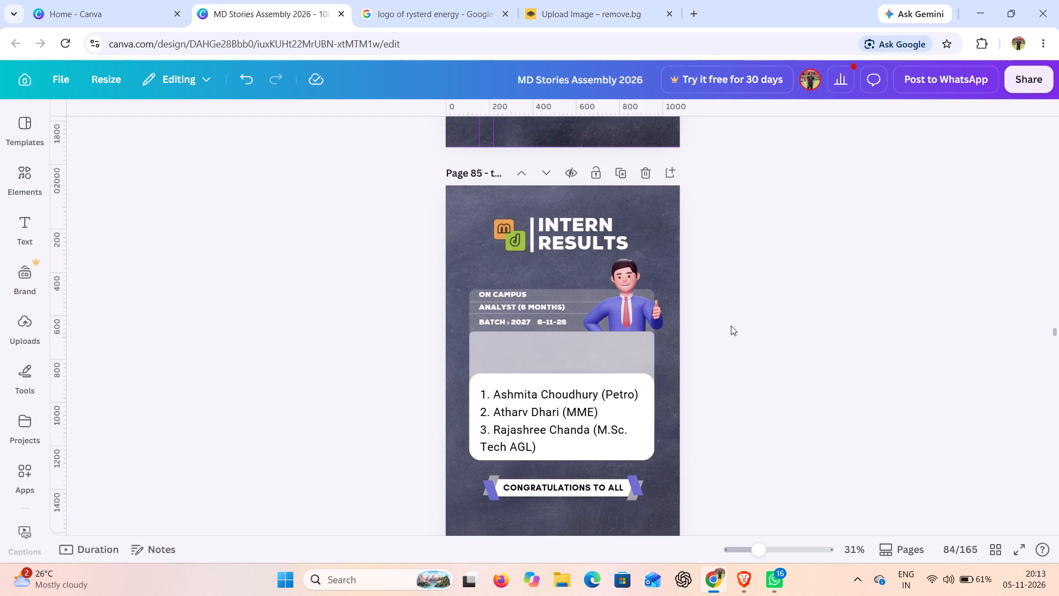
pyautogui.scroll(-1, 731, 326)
# Copy the background-free Rystad Energy logo from remove.bg.
pyautogui.click(587, 10)
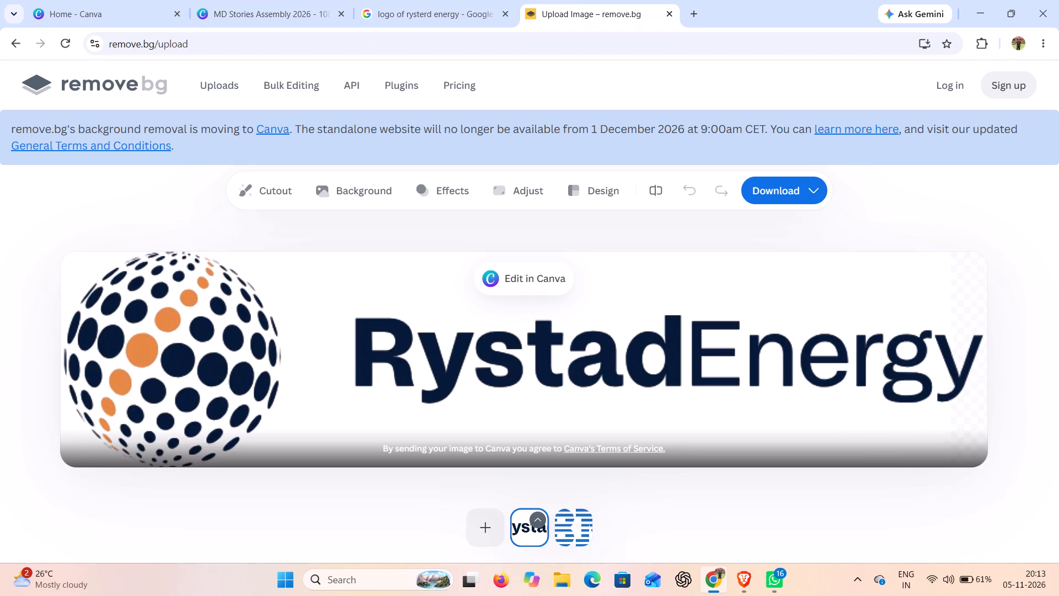
pyautogui.rightClick(587, 338)
pyautogui.click(621, 375)
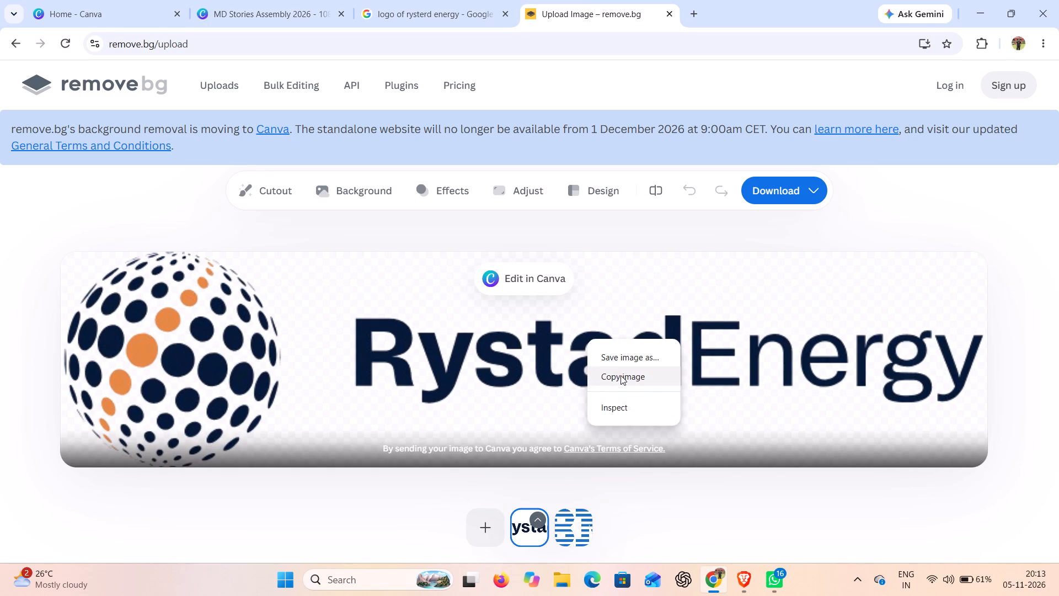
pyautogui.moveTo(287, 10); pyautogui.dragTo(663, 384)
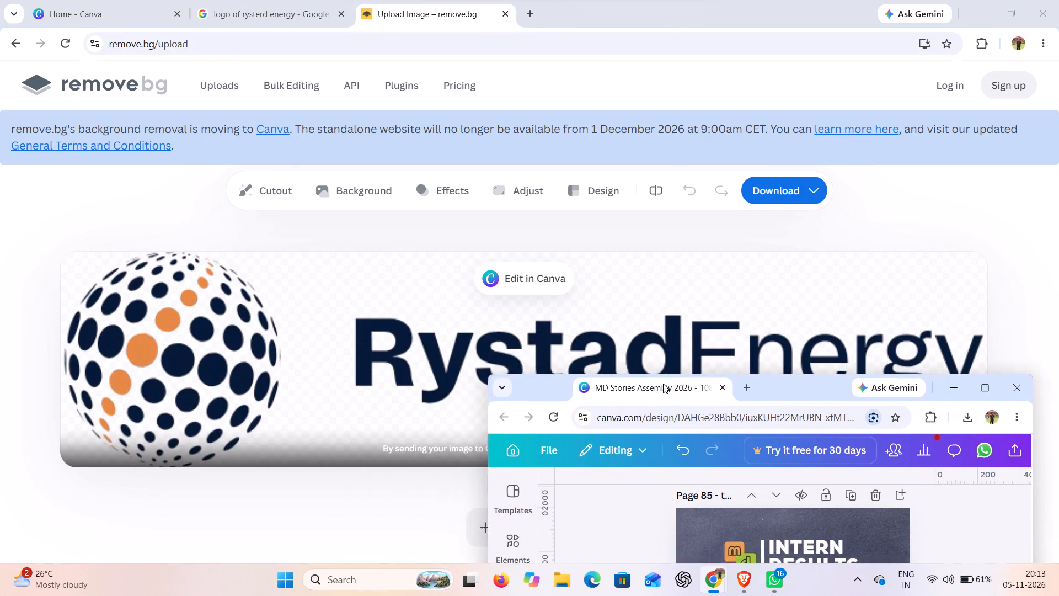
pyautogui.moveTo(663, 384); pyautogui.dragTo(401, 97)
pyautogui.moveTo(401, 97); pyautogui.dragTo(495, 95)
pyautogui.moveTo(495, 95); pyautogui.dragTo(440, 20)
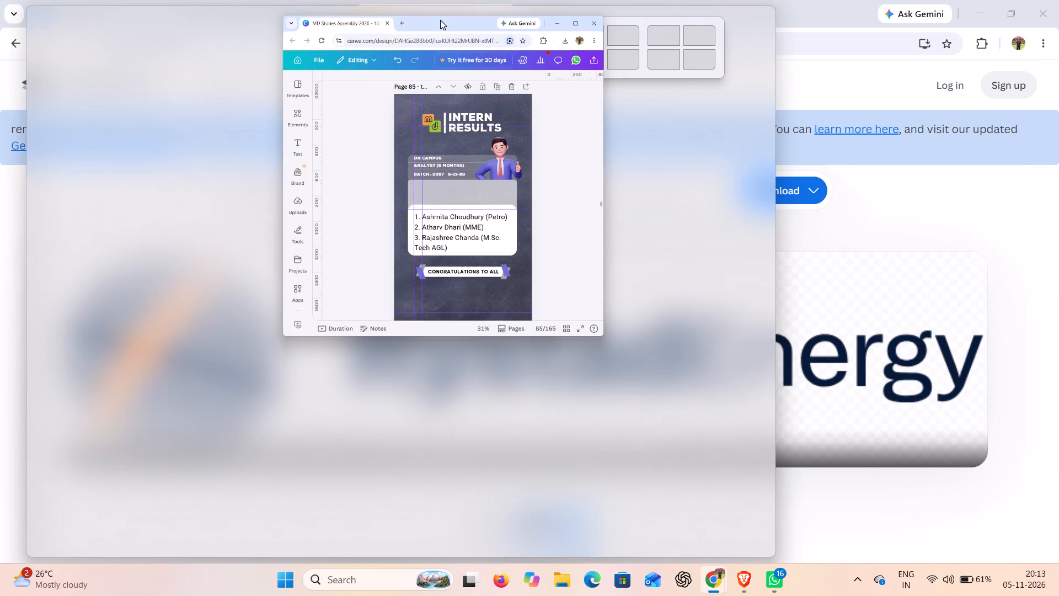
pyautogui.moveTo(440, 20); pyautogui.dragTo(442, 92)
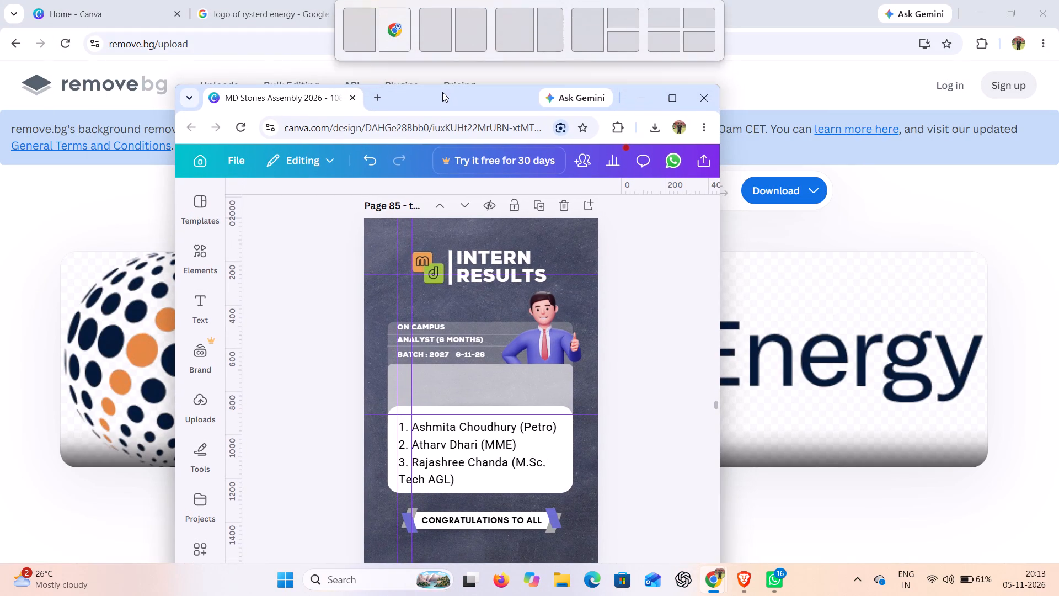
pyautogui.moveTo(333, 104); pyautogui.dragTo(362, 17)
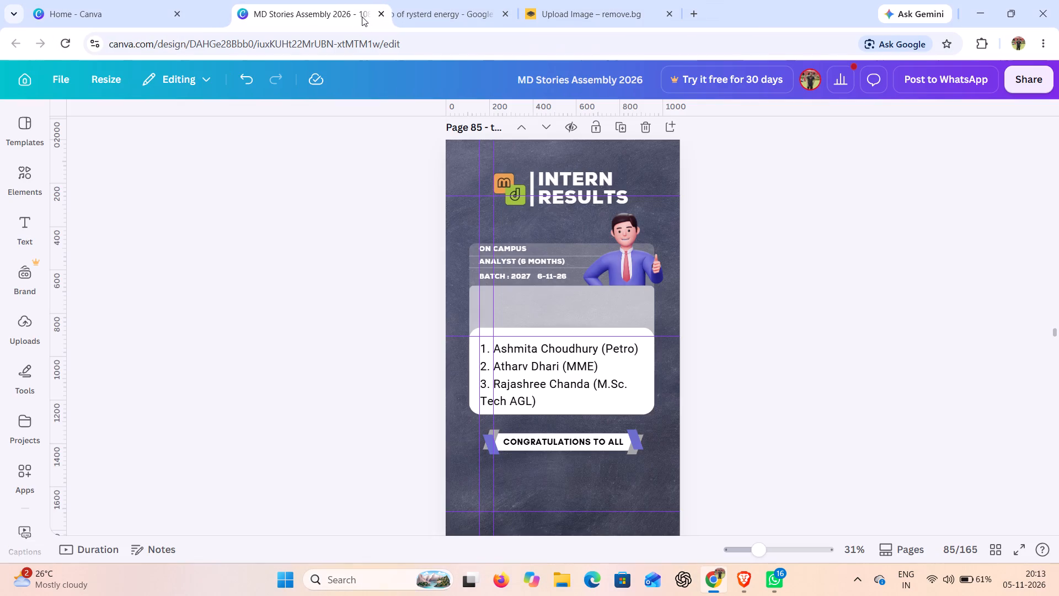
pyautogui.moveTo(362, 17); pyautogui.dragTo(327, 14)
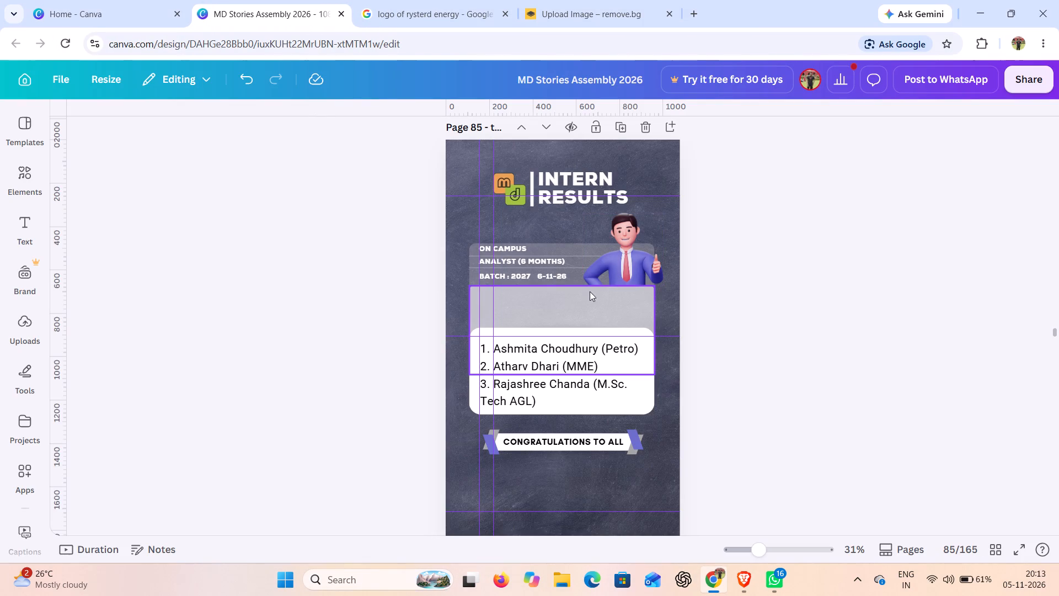
# Paste the Rystad Energy logo onto page 85 and move it into the empty grey band above the names.
pyautogui.click(579, 304)
pyautogui.hotkey('ctrl', 'v')
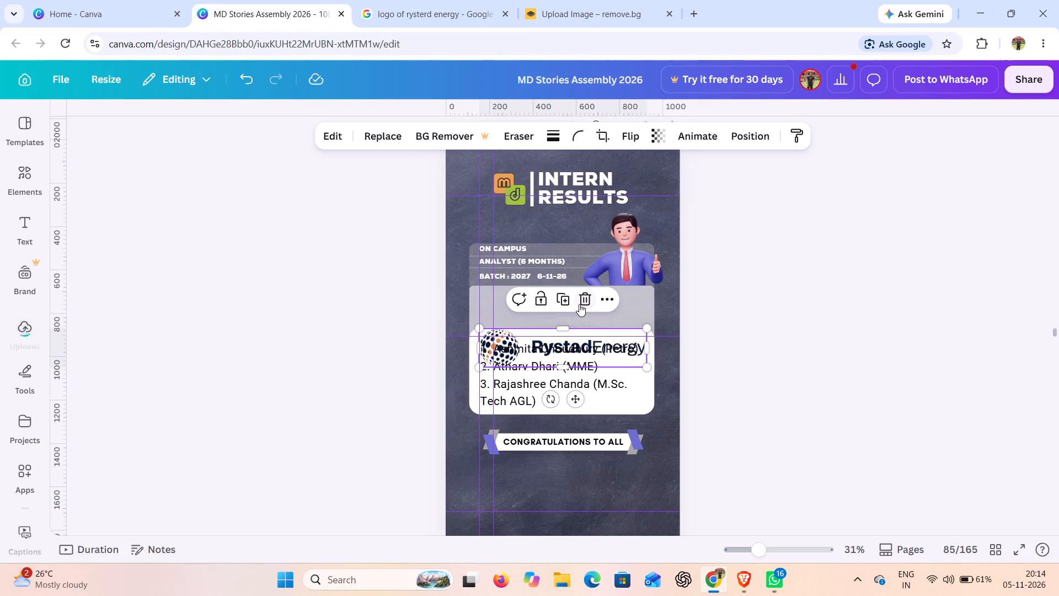
pyautogui.moveTo(575, 398); pyautogui.dragTo(578, 360)
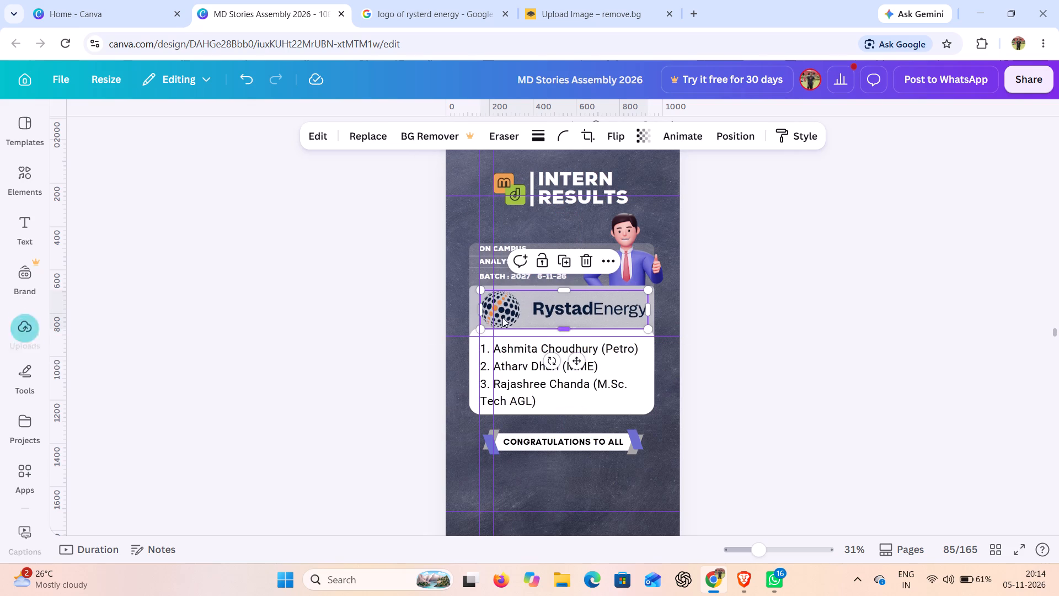
# Scale the Rystad Energy logo on page 85 down slightly and centre it within the grey band above the names.
pyautogui.moveTo(485, 291); pyautogui.dragTo(494, 291)
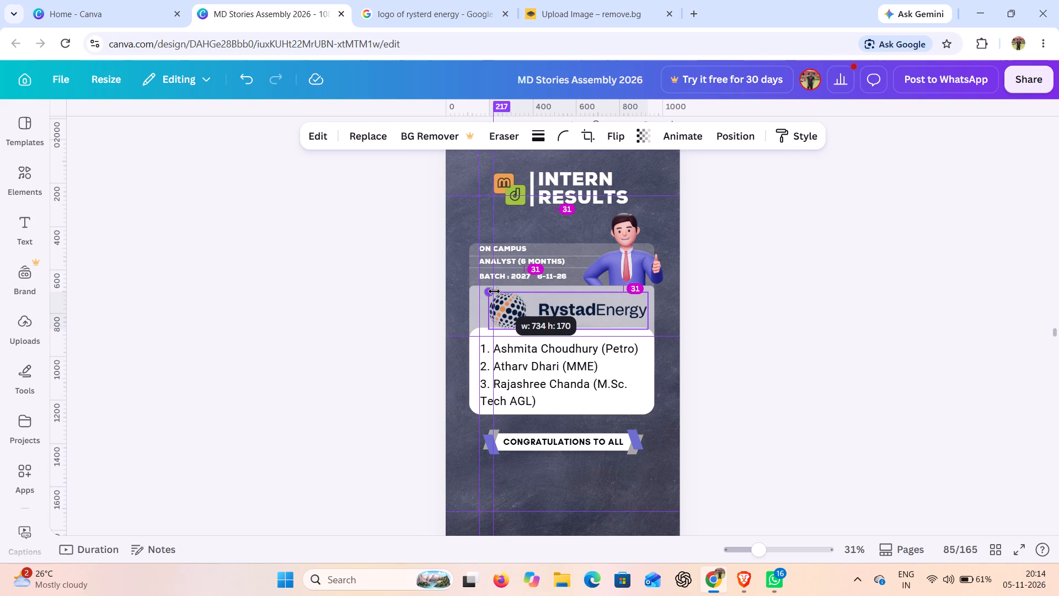
pyautogui.moveTo(494, 291); pyautogui.dragTo(496, 291)
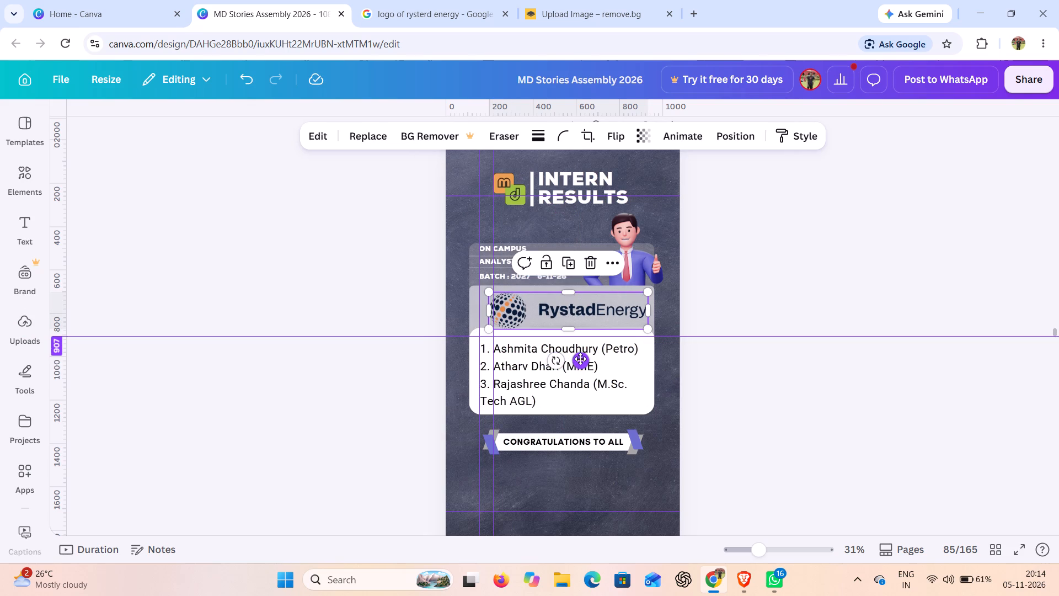
pyautogui.click(580, 360)
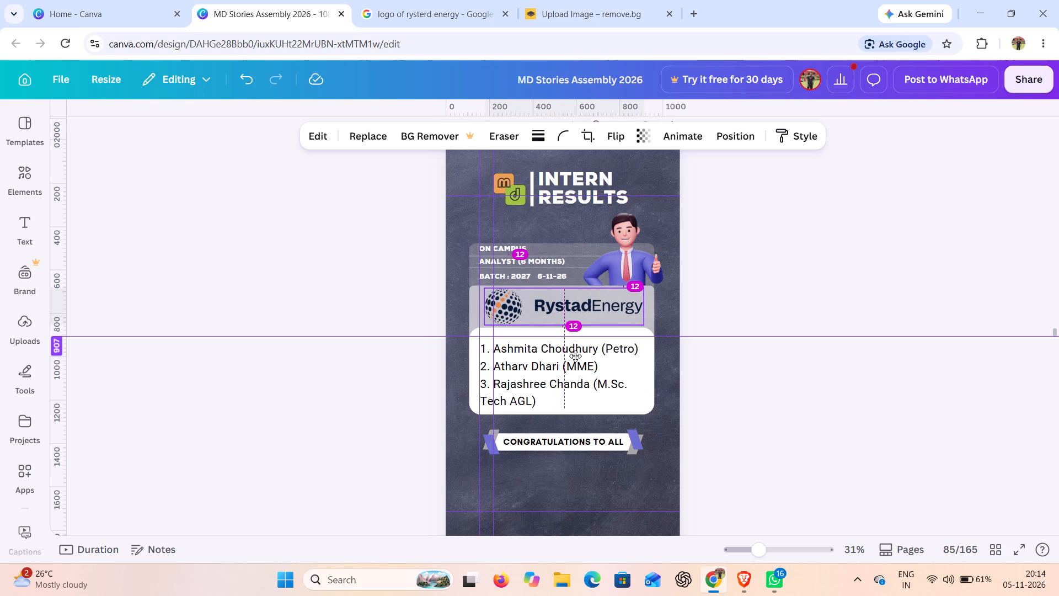
pyautogui.click(767, 381)
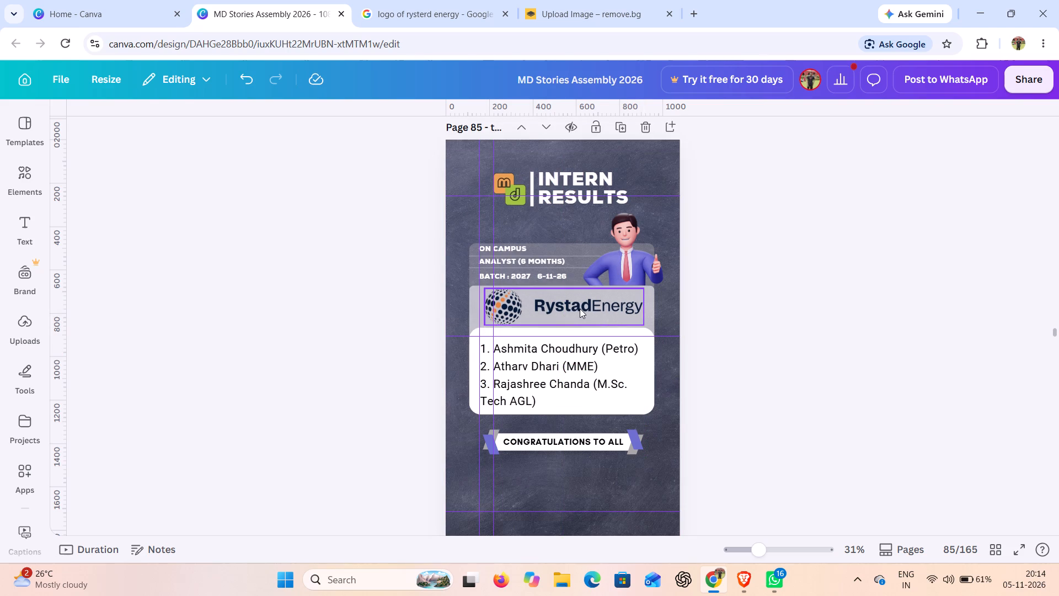
pyautogui.click(580, 308)
pyautogui.moveTo(644, 286); pyautogui.dragTo(634, 288)
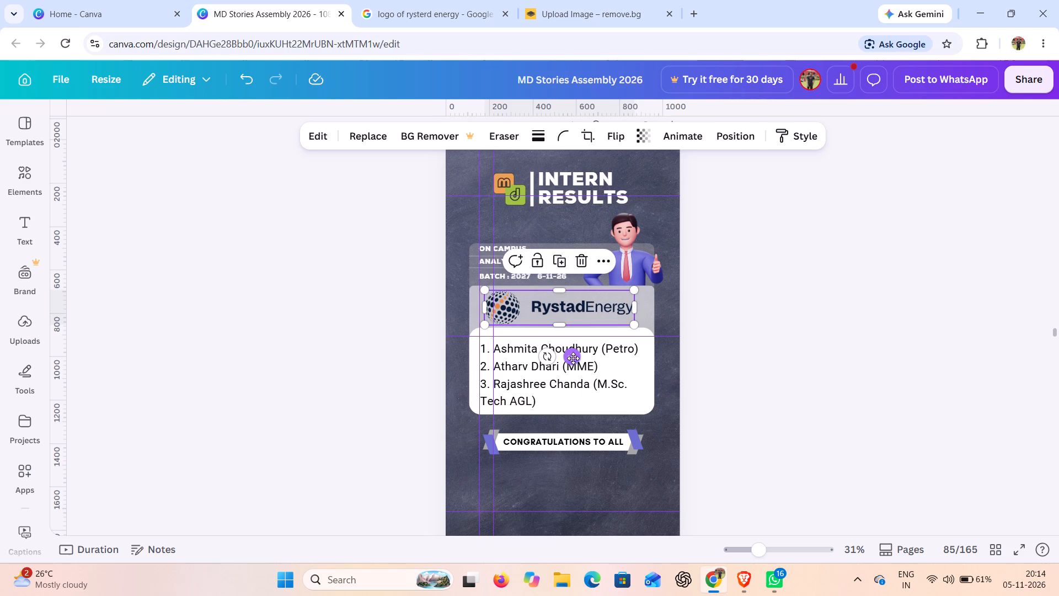
pyautogui.click(571, 356)
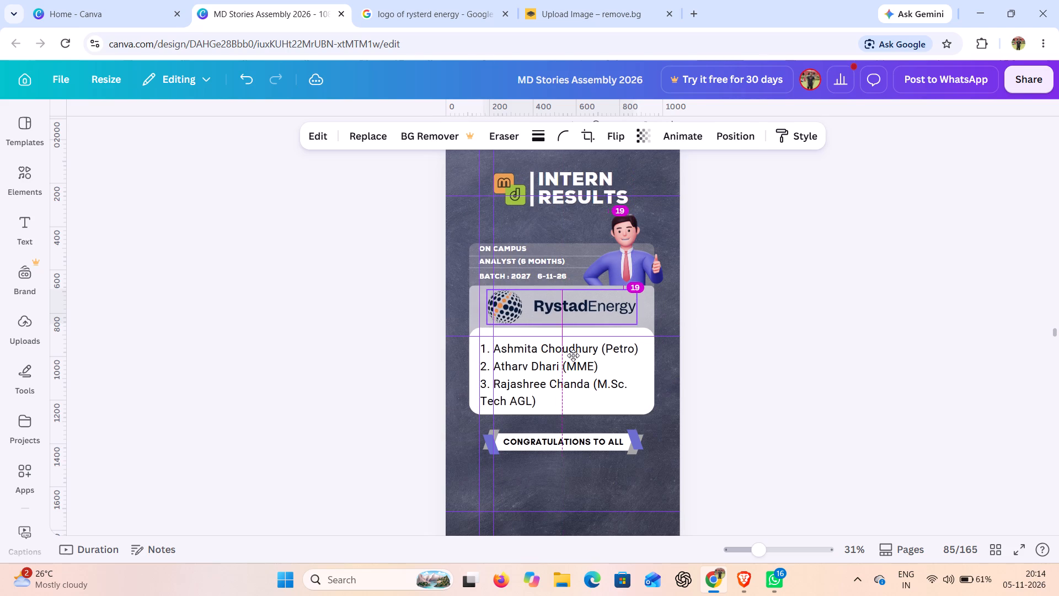
pyautogui.click(730, 351)
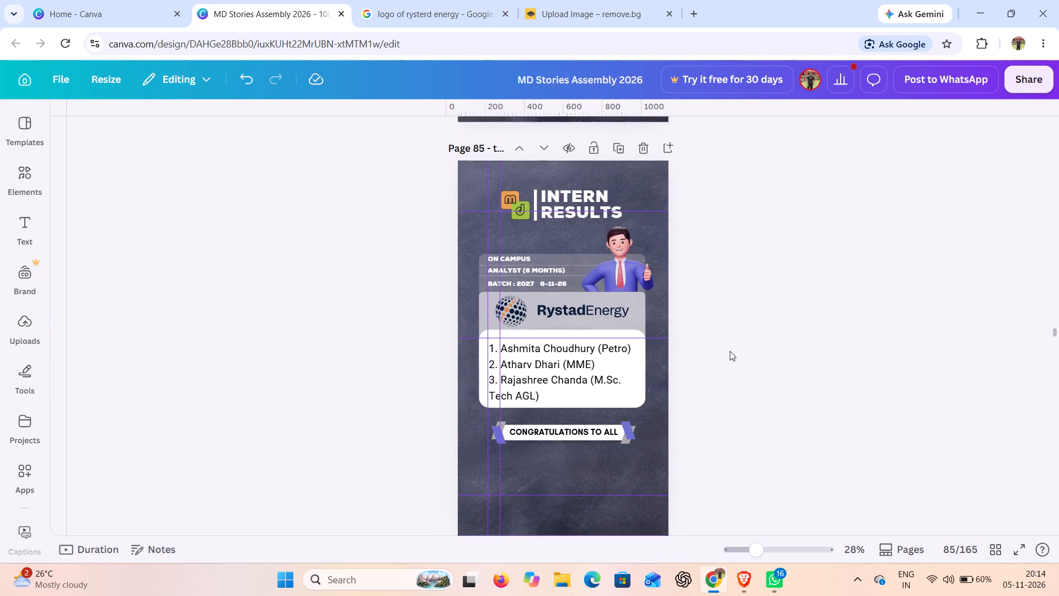
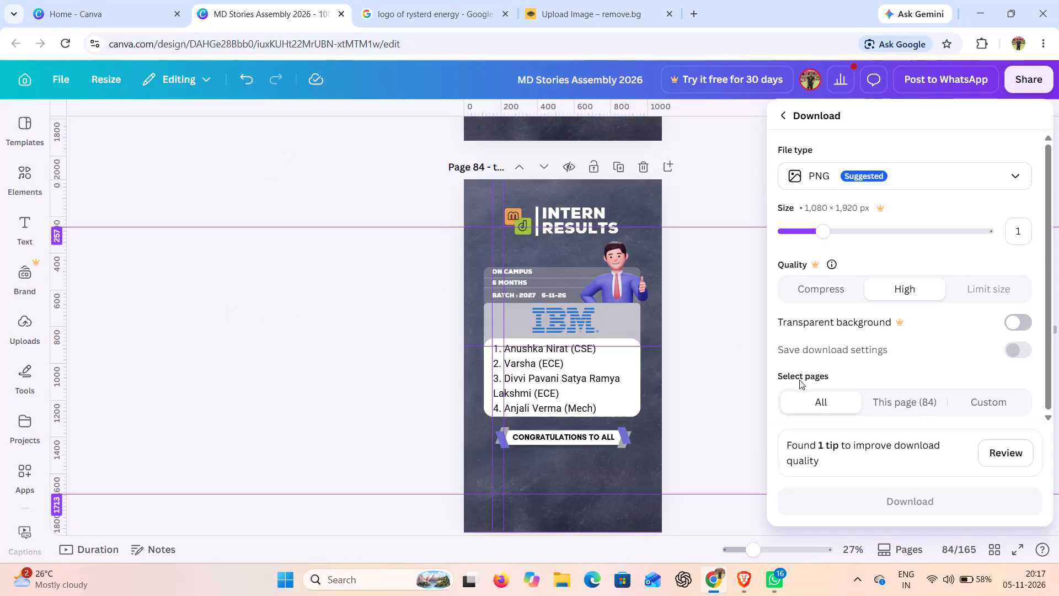
# Download only page 84, the IBM intern results, as a PNG and clear the suggested file name for saving.
pyautogui.click(907, 402)
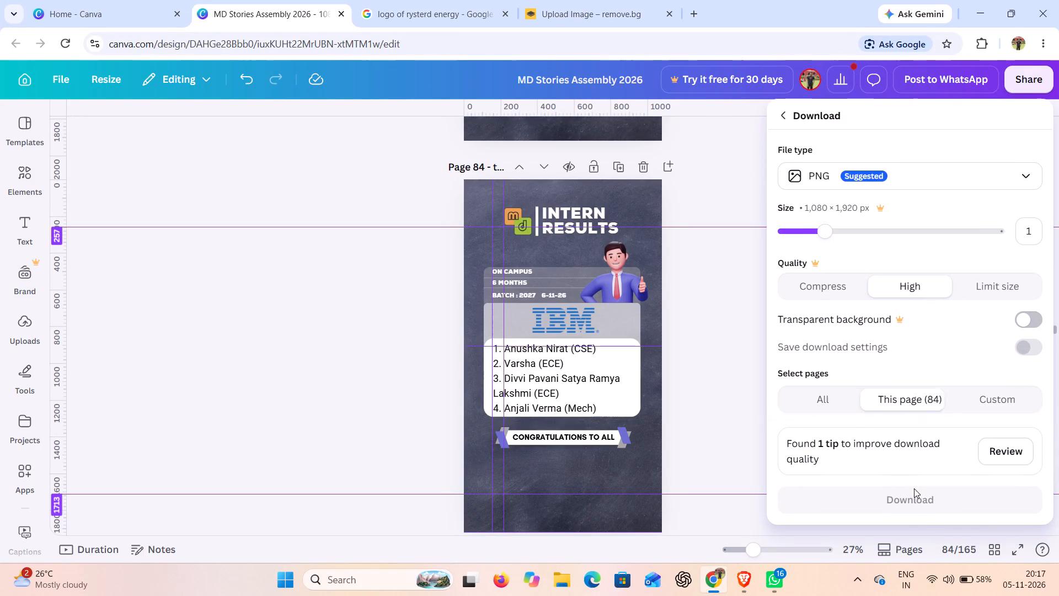
pyautogui.click(916, 503)
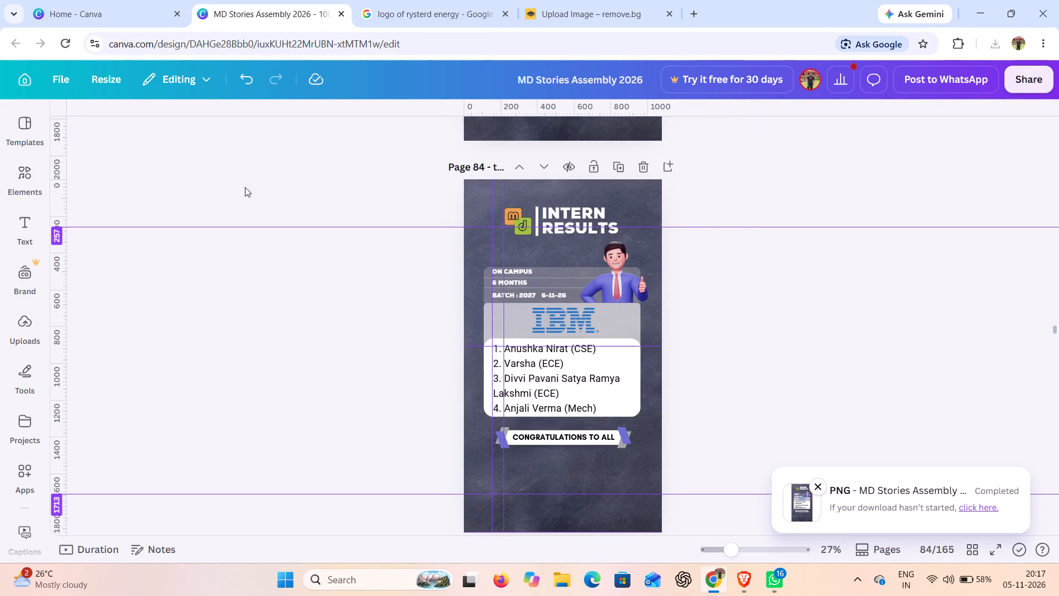
pyautogui.press('BackSpace')
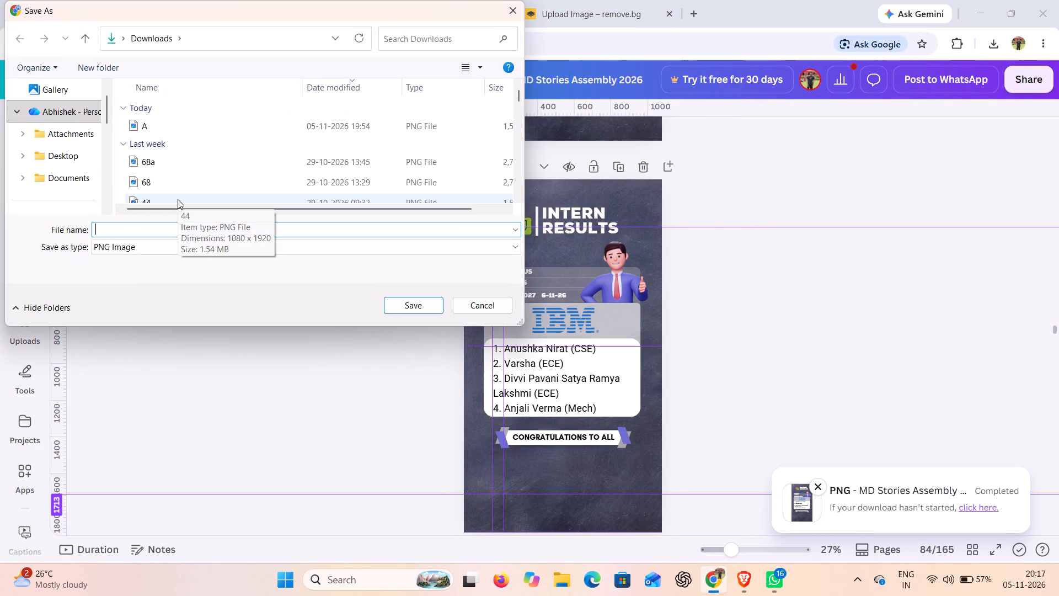
# Save the page 84 IBM intern results PNG in Downloads as 84.
pyautogui.write('84')
pyautogui.press('Return')
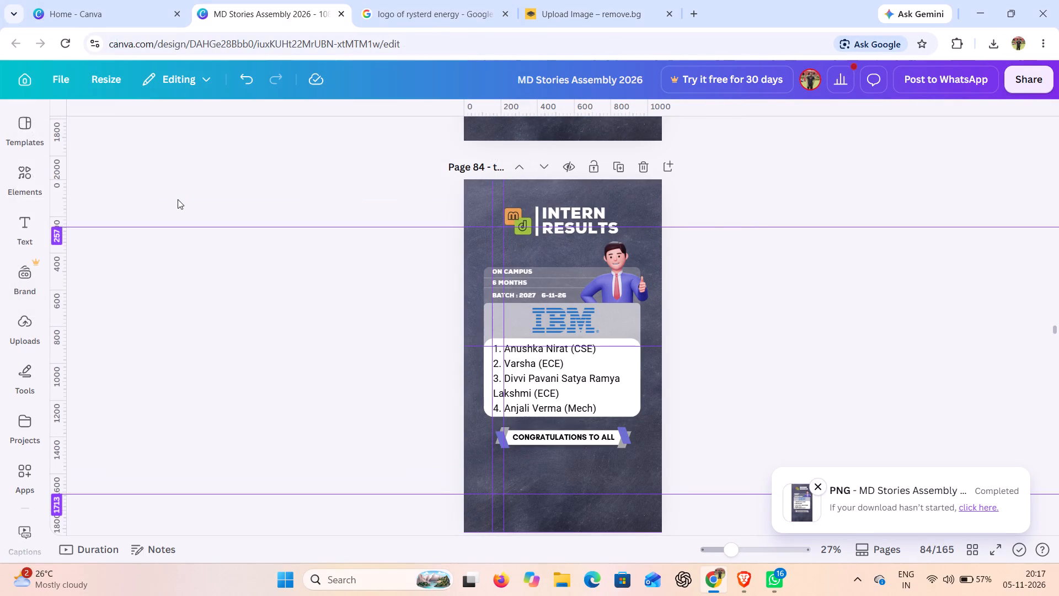
# Download only page 85, the Rystad Energy intern results, as a PNG and save it in Downloads as 85.
pyautogui.scroll(-1, 727, 329)
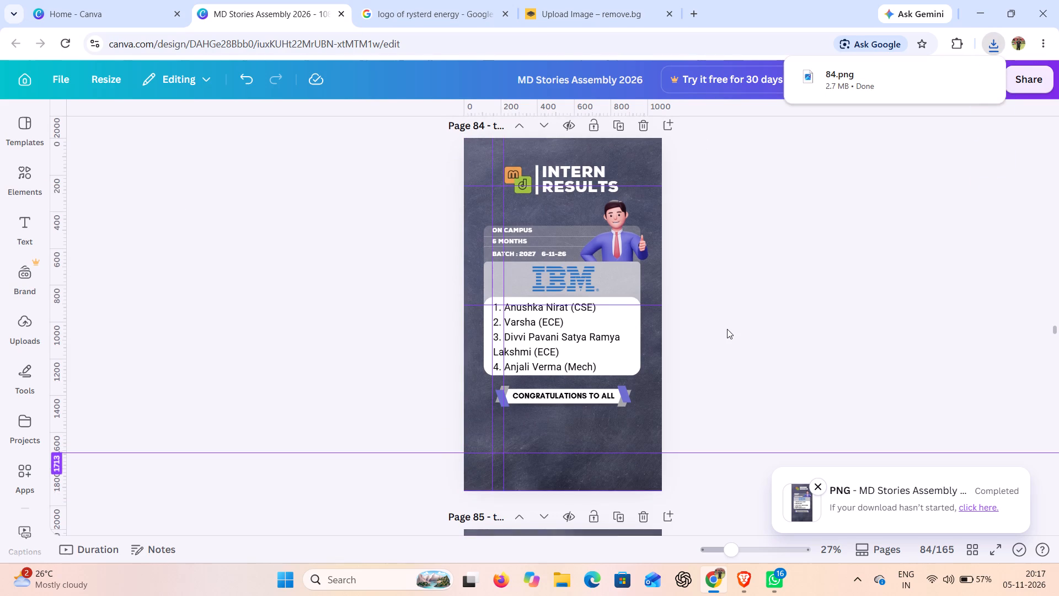
pyautogui.scroll(-1, 727, 329)
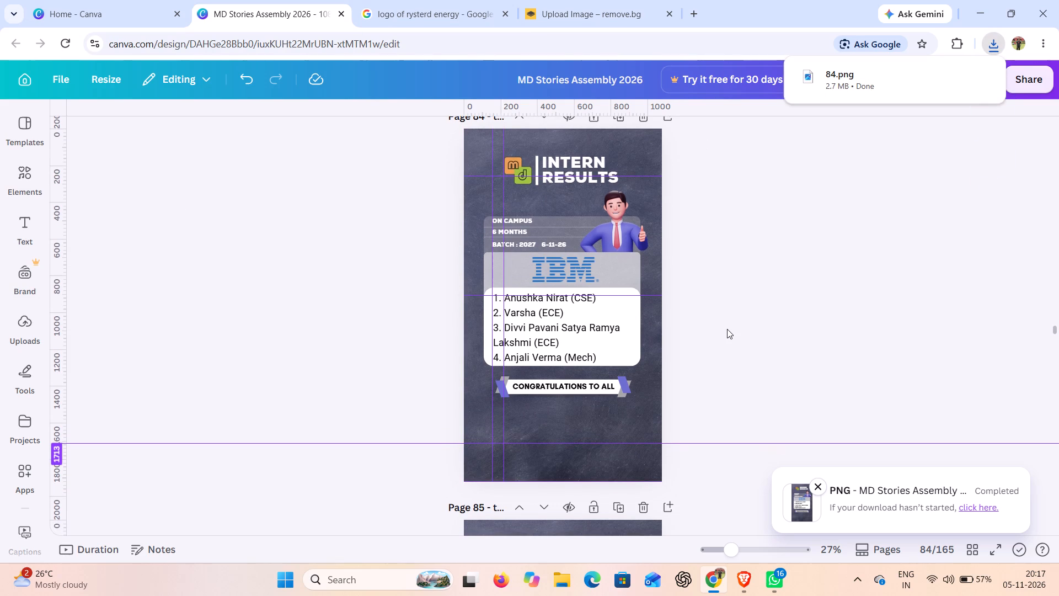
pyautogui.scroll(-5, 727, 329)
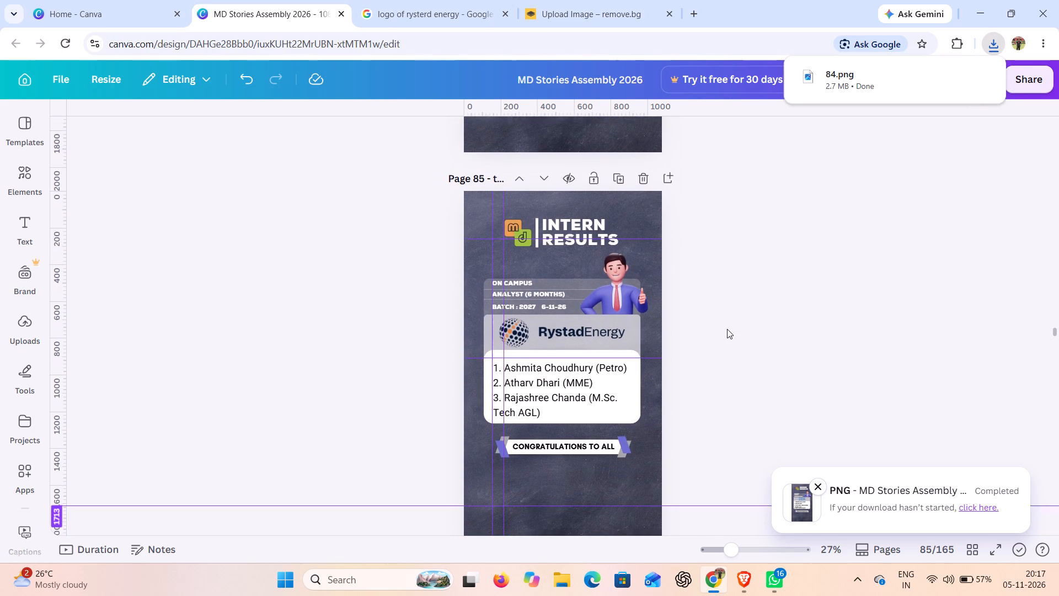
pyautogui.scroll(-1, 727, 329)
pyautogui.click(894, 251)
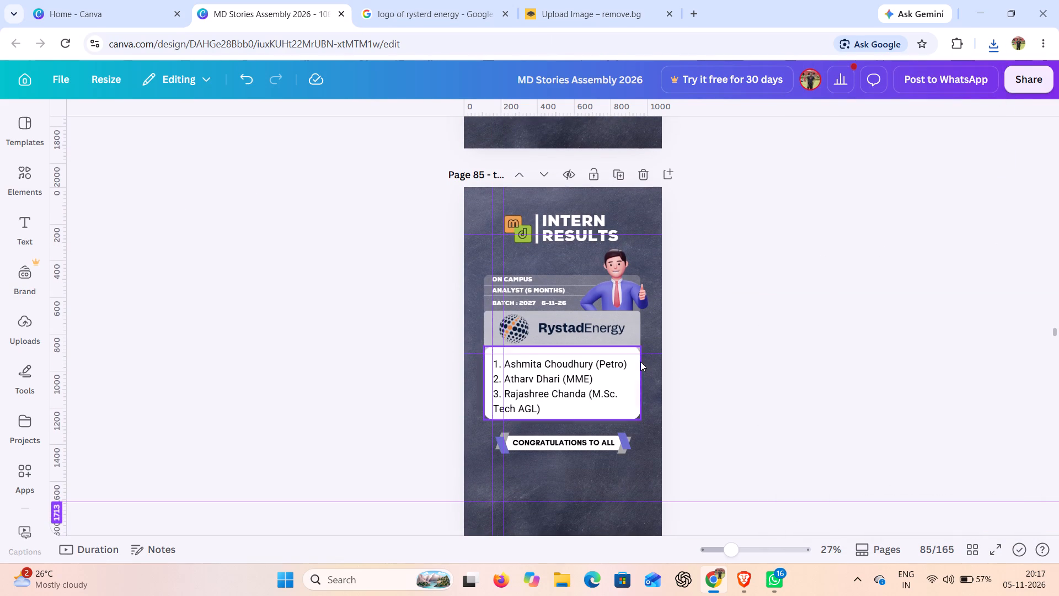
pyautogui.scroll(-1, 787, 358)
pyautogui.click(1029, 79)
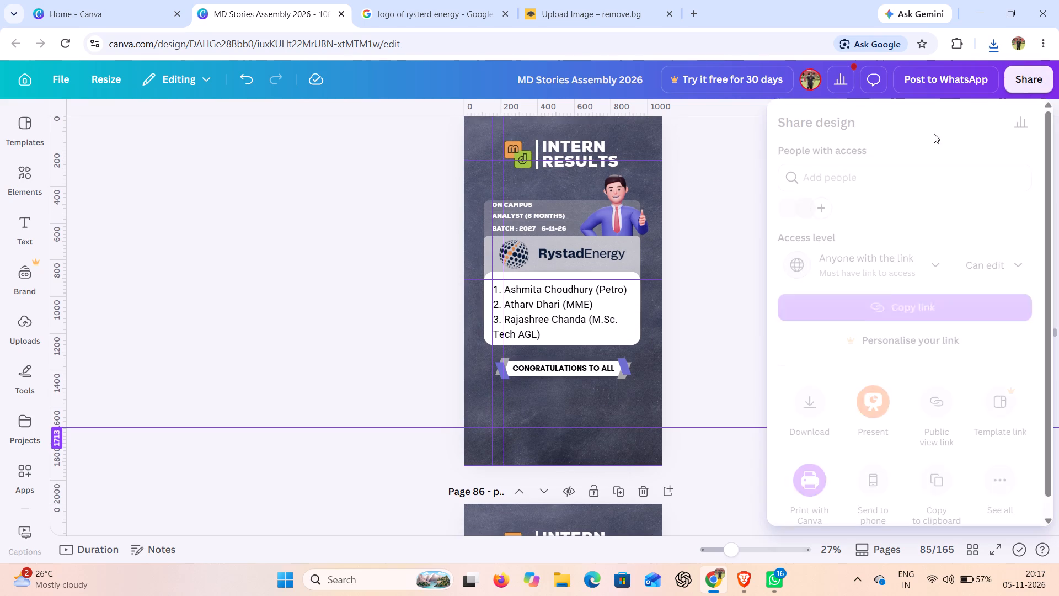
pyautogui.click(815, 406)
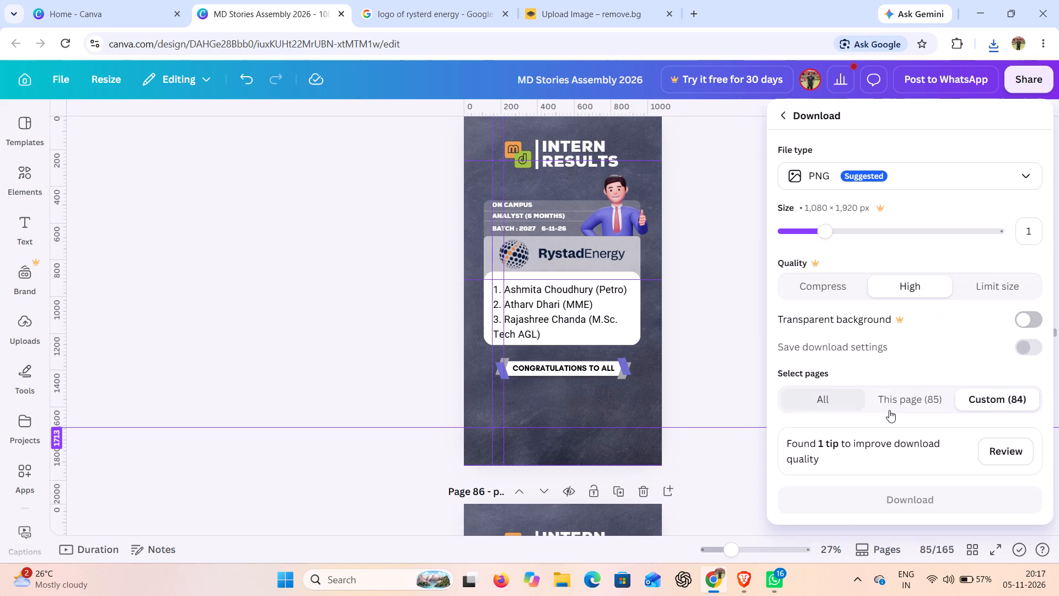
pyautogui.click(906, 398)
pyautogui.click(908, 502)
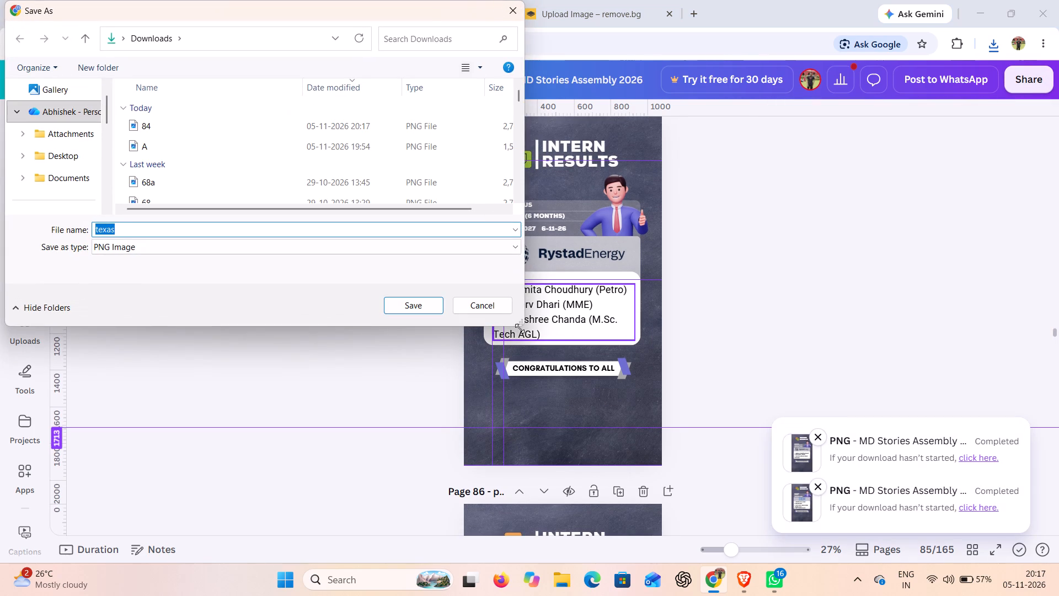
pyautogui.press('BackSpace')
pyautogui.write('85')
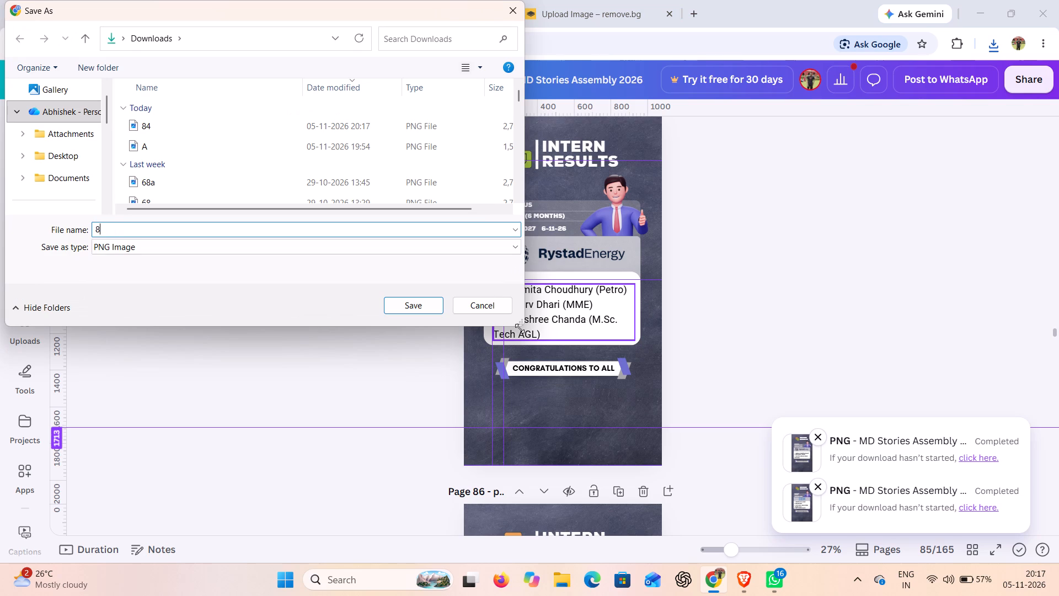
pyautogui.press('Return')
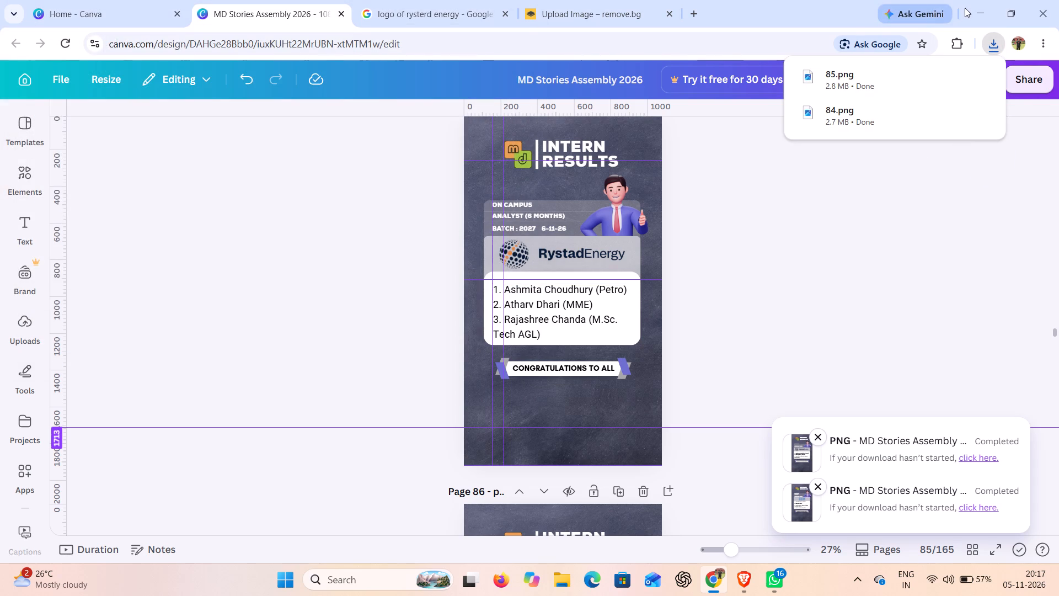